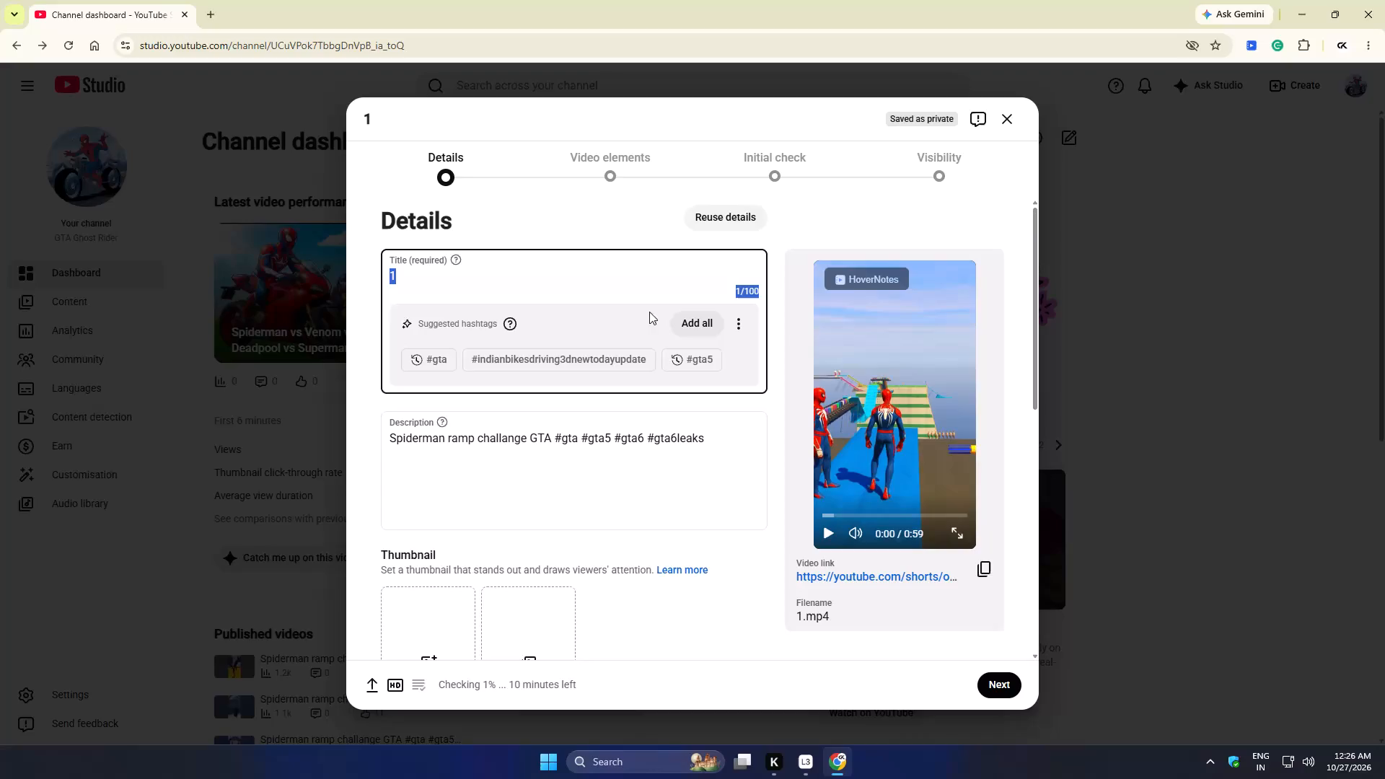
Replace the title of video 1 with the copied text "Spiderman ramp challange GTA #gta #gta5 #gta6 #gta6leaks".
{"action": "key", "text": "ctrl+v"}
{"action": "left_click", "coordinate": [413, 281]}
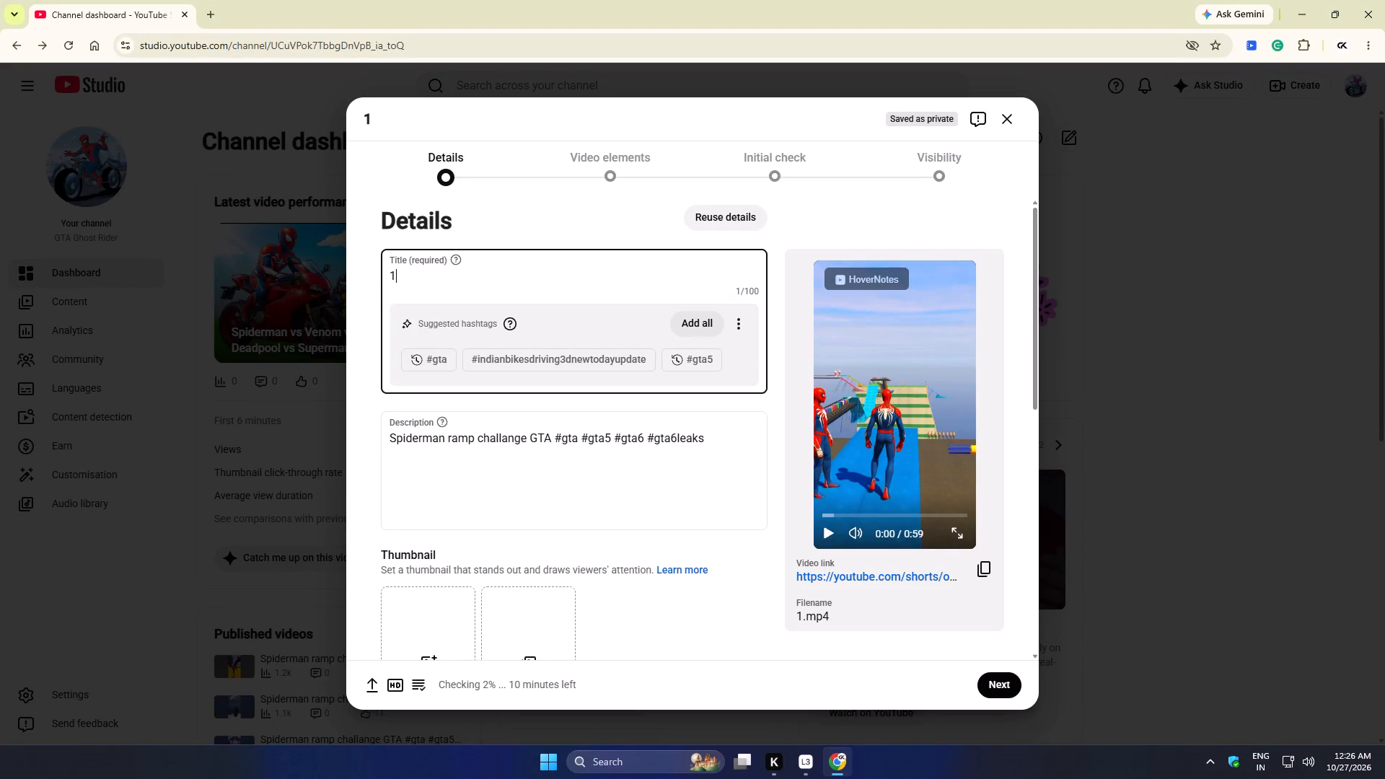
{"action": "key", "text": "BackSpace"}
{"action": "key", "text": "BackSpace"}
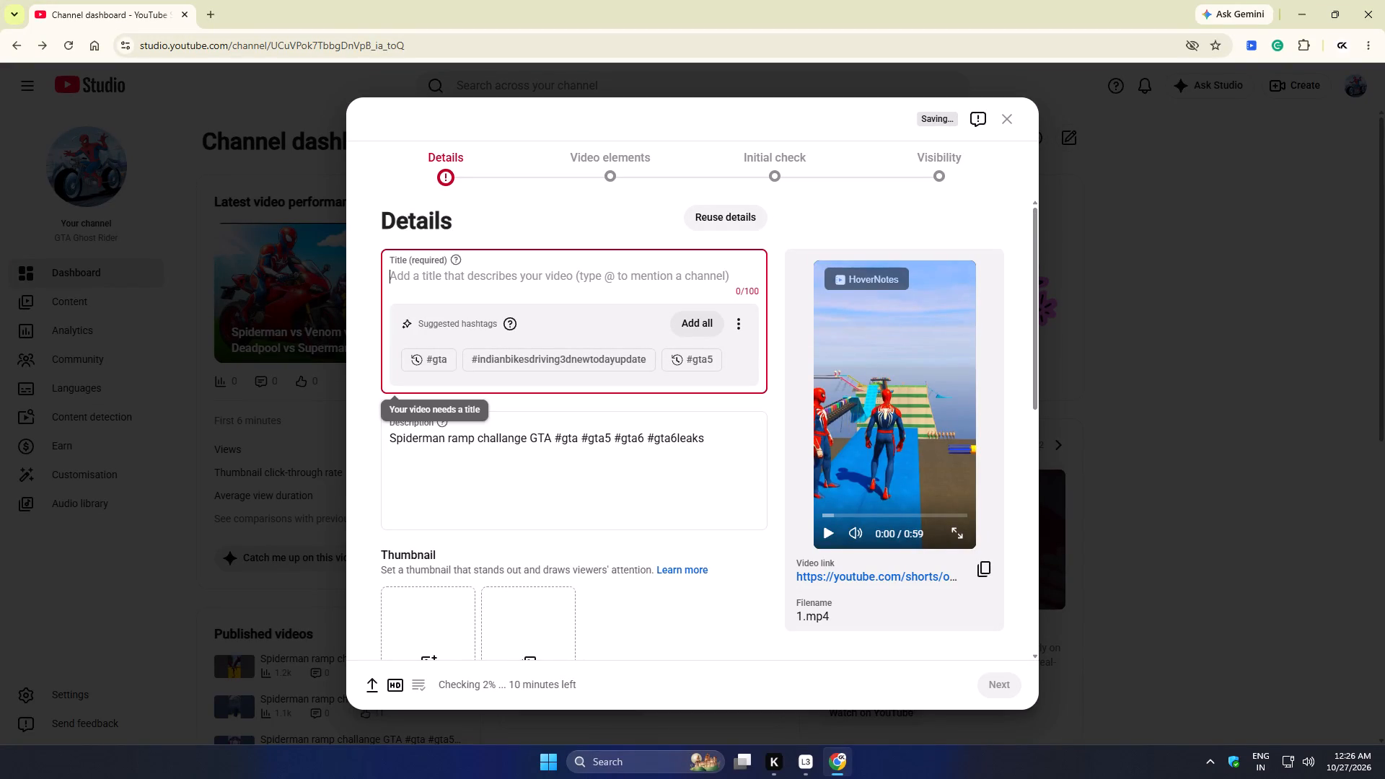
{"action": "key", "text": "ctrl+v"}
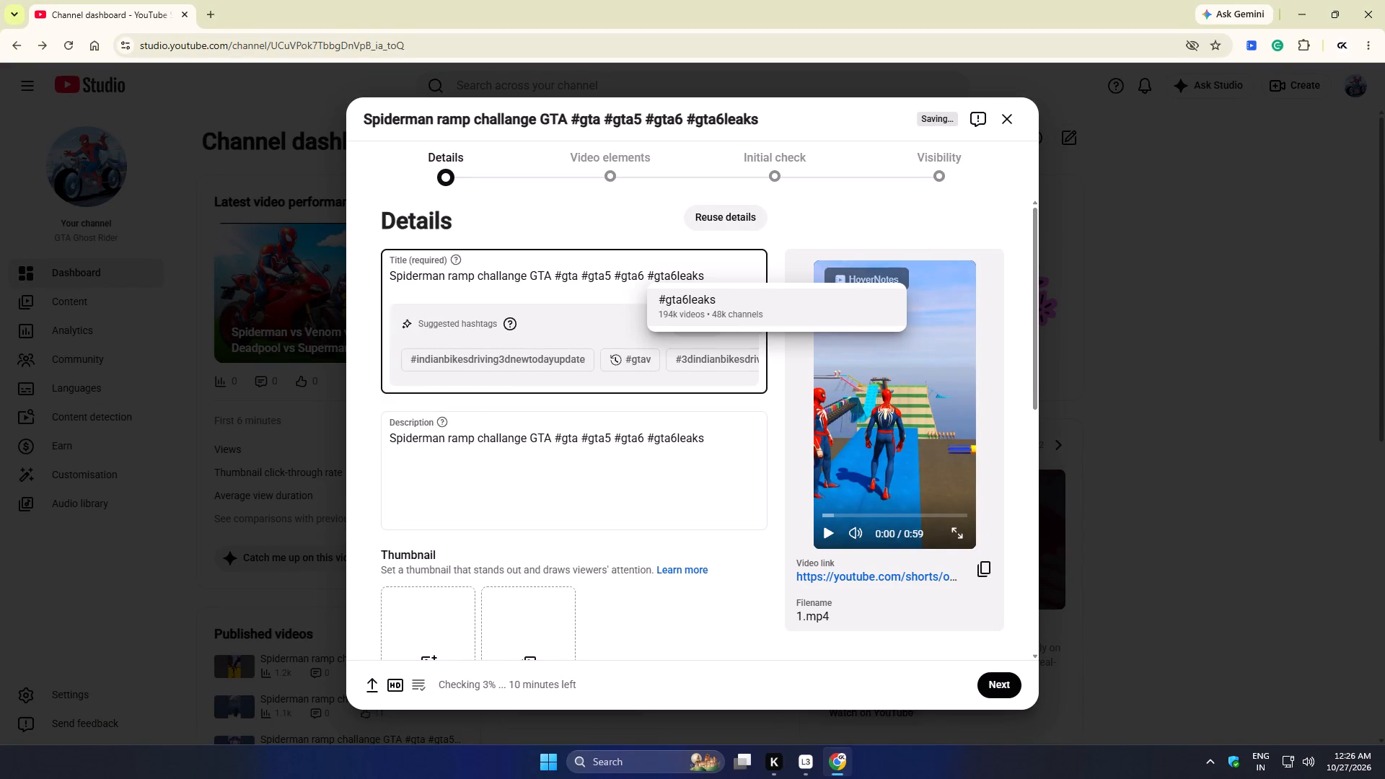
{"action": "left_click", "coordinate": [742, 303]}
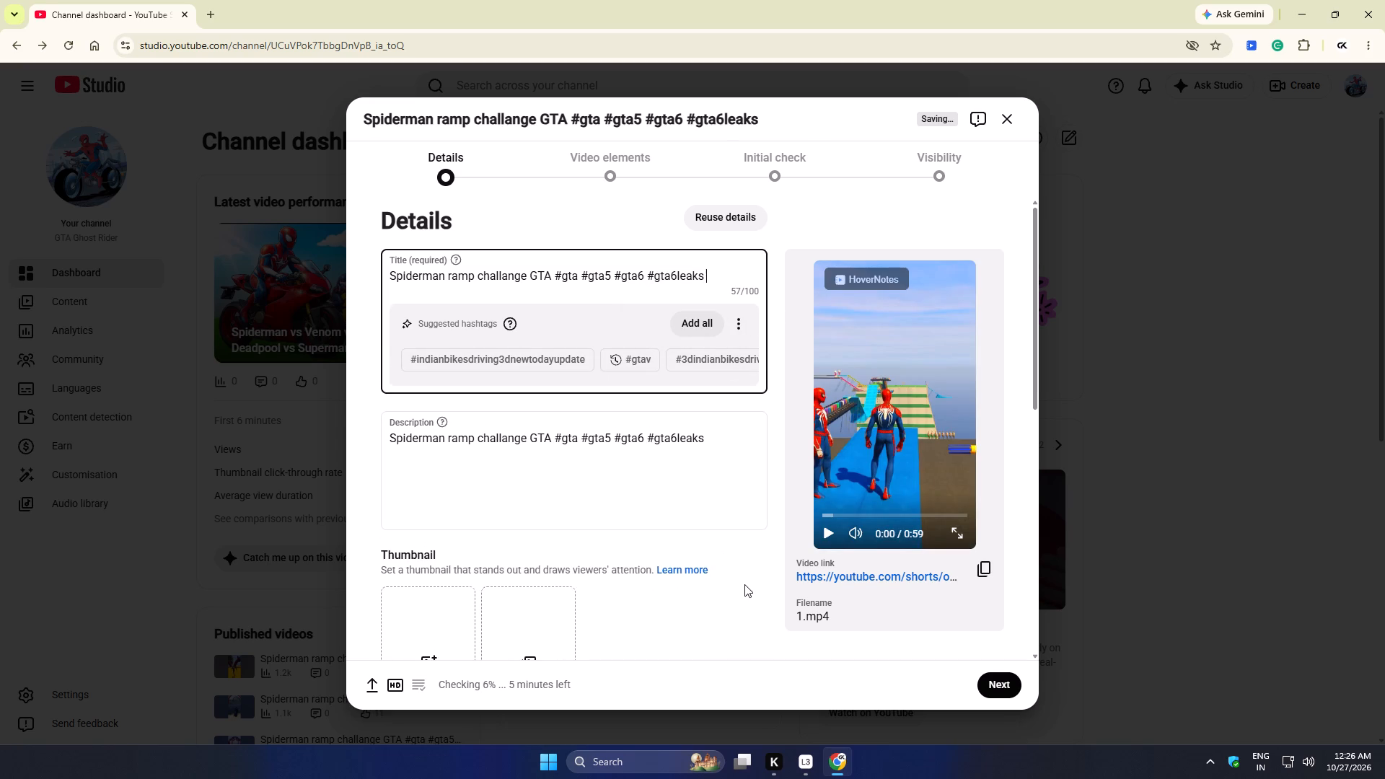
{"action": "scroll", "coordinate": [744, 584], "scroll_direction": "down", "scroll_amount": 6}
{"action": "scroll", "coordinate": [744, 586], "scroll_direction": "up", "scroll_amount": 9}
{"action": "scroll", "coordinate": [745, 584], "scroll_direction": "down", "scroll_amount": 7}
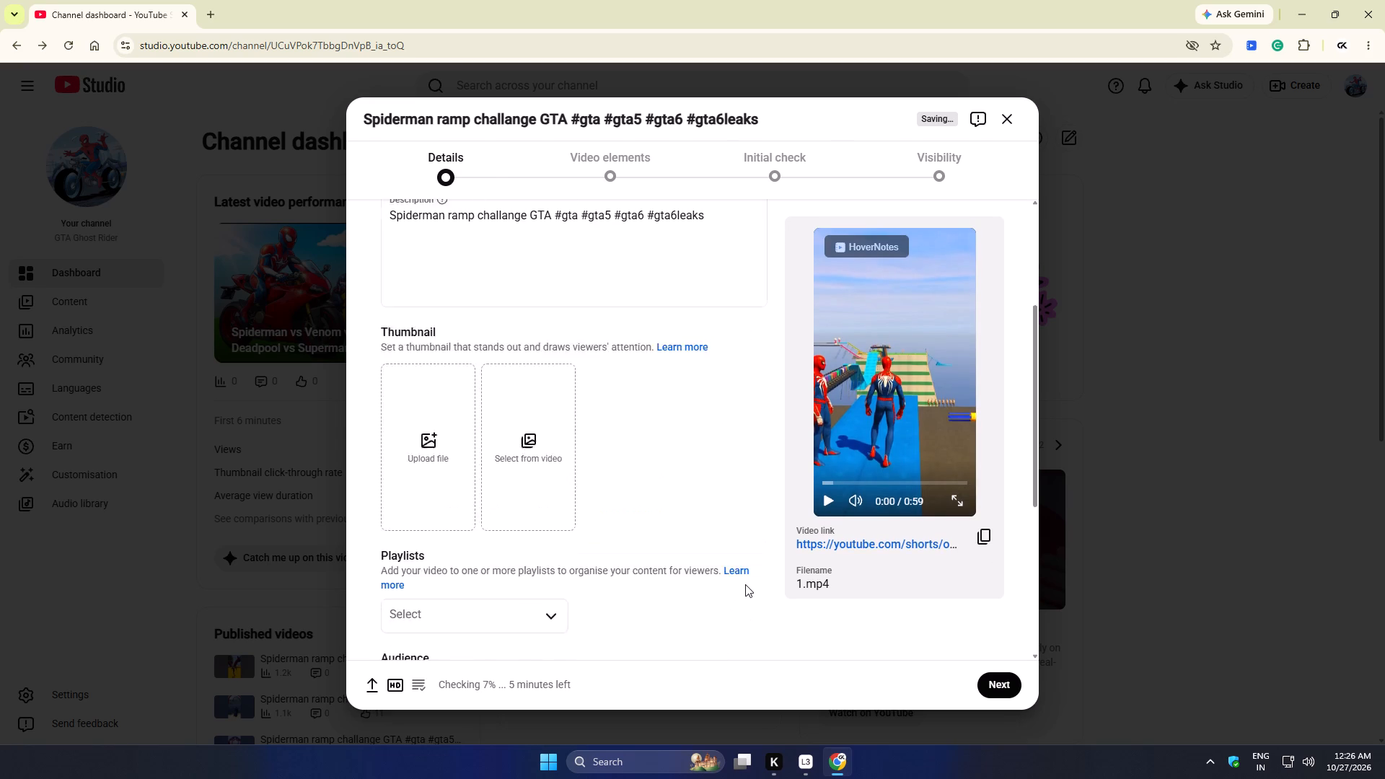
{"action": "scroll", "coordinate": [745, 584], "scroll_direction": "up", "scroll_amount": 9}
Open the channel's Studio dashboard in a new browser tab and upload video file 2 from Downloads.
{"action": "left_click", "coordinate": [211, 16]}
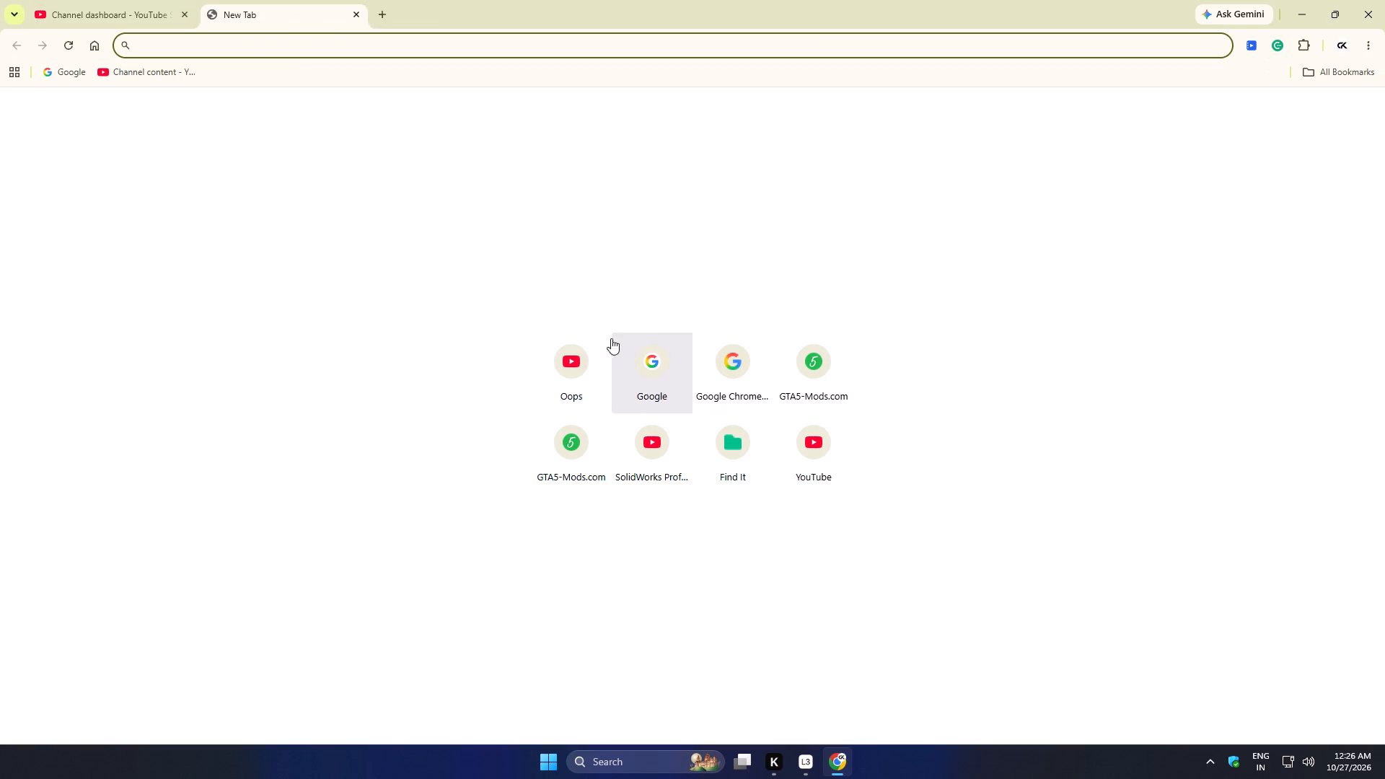
{"action": "left_click", "coordinate": [583, 352]}
{"action": "left_click", "coordinate": [759, 449]}
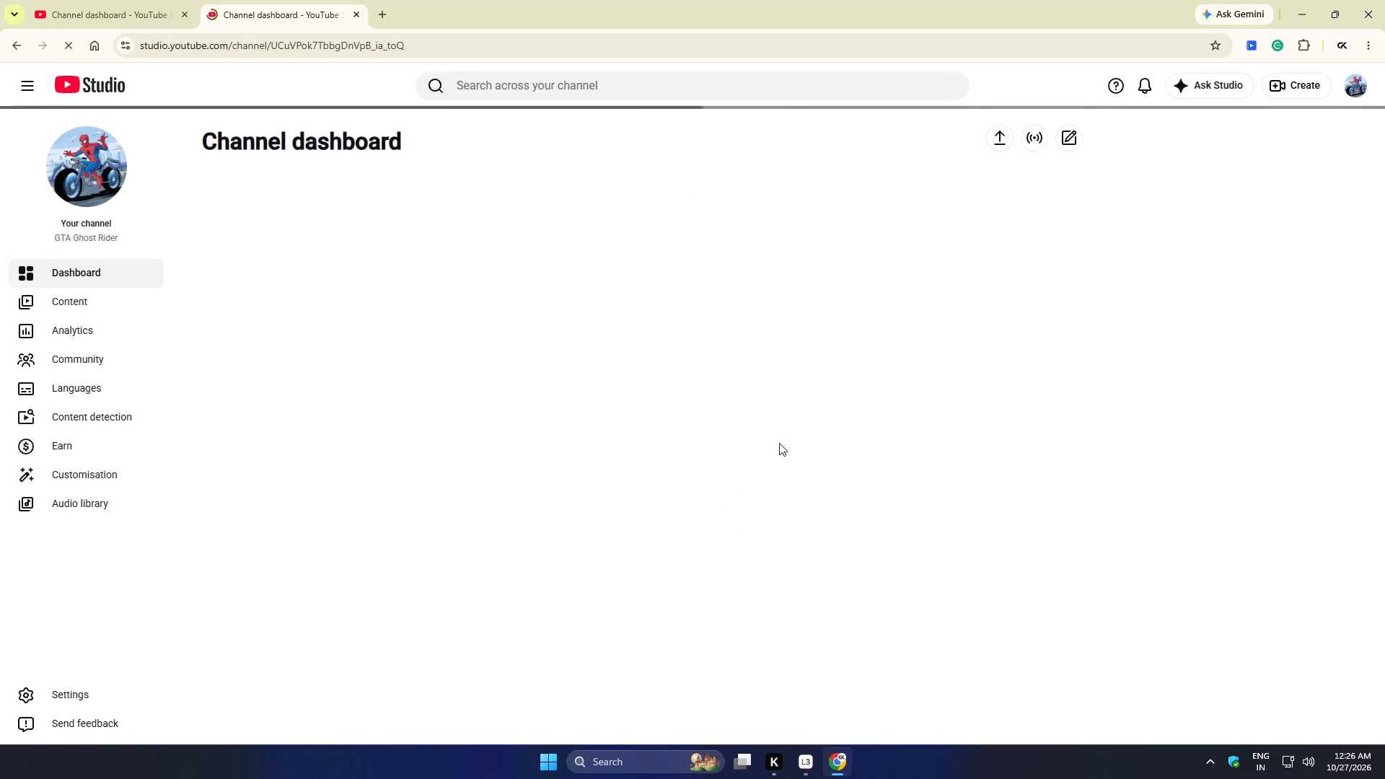
{"action": "left_click", "coordinate": [1298, 90]}
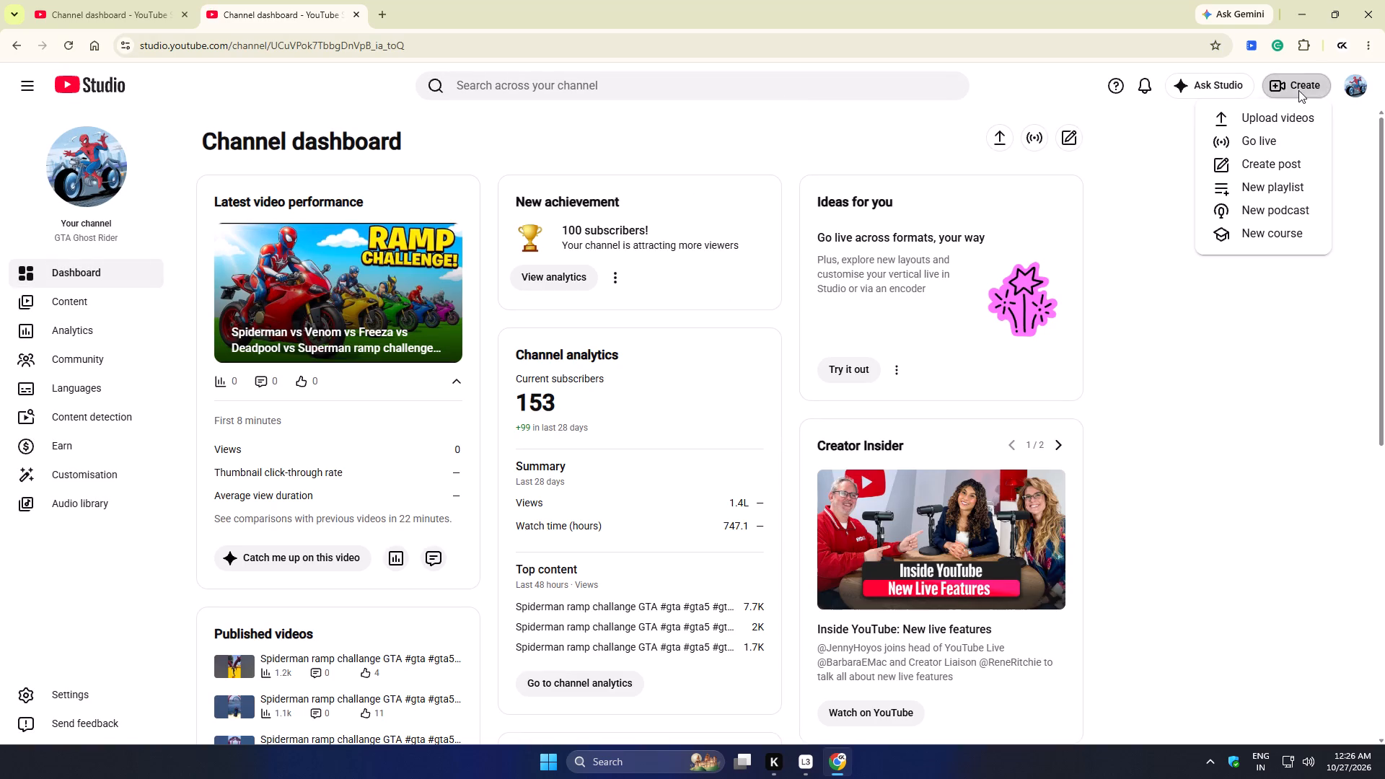
{"action": "left_click", "coordinate": [1298, 111]}
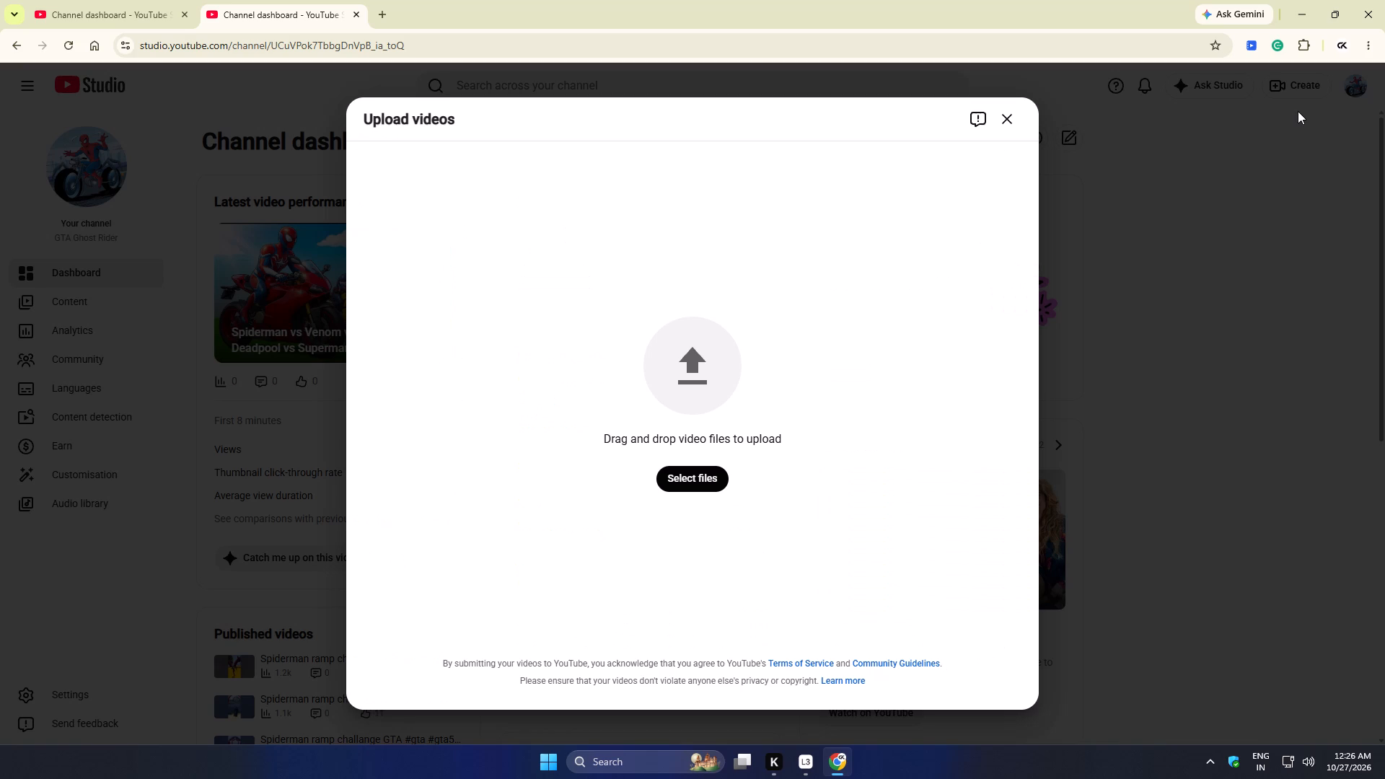
{"action": "left_click", "coordinate": [682, 483]}
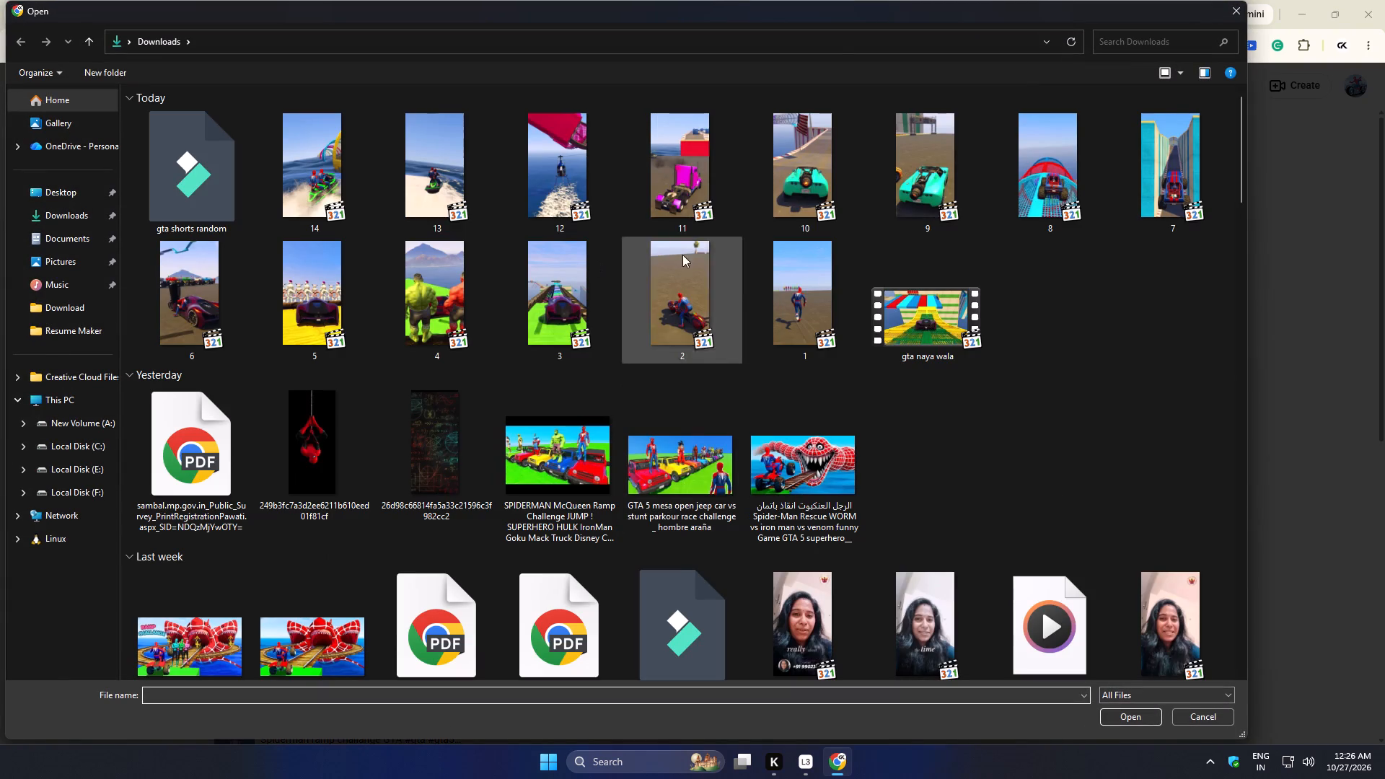
{"action": "left_click", "coordinate": [702, 325]}
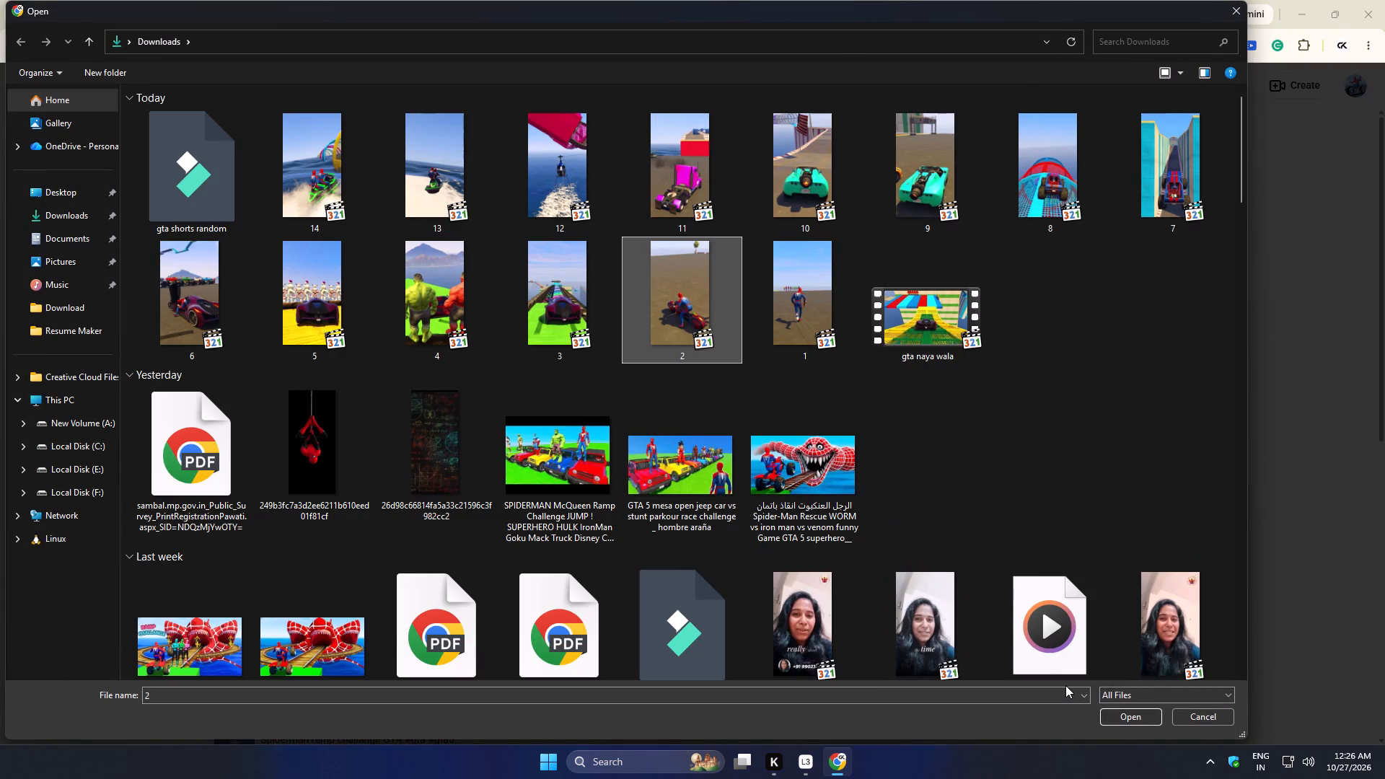
{"action": "left_click", "coordinate": [1129, 718]}
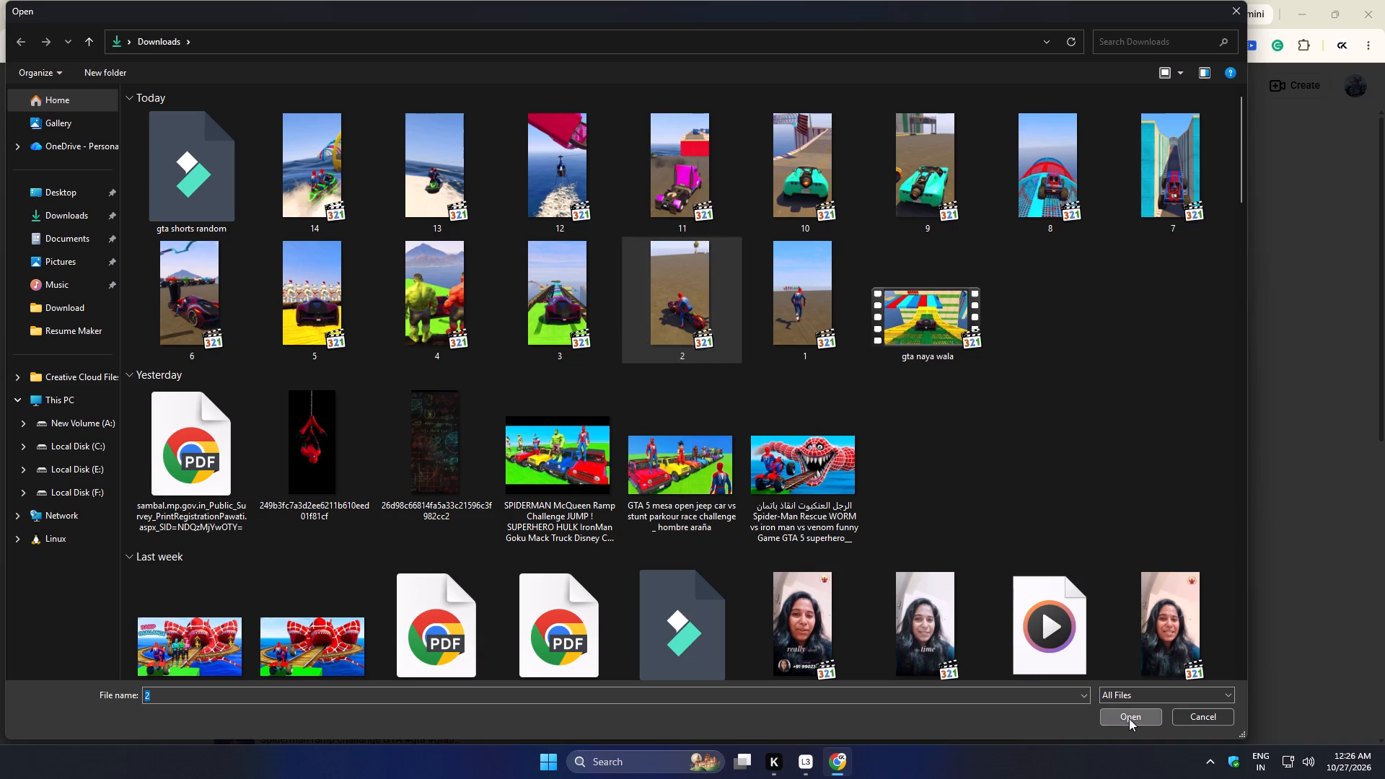
Open the channel's Studio dashboard in another new browser tab and upload video file 3 from Downloads.
{"action": "left_click", "coordinate": [387, 13]}
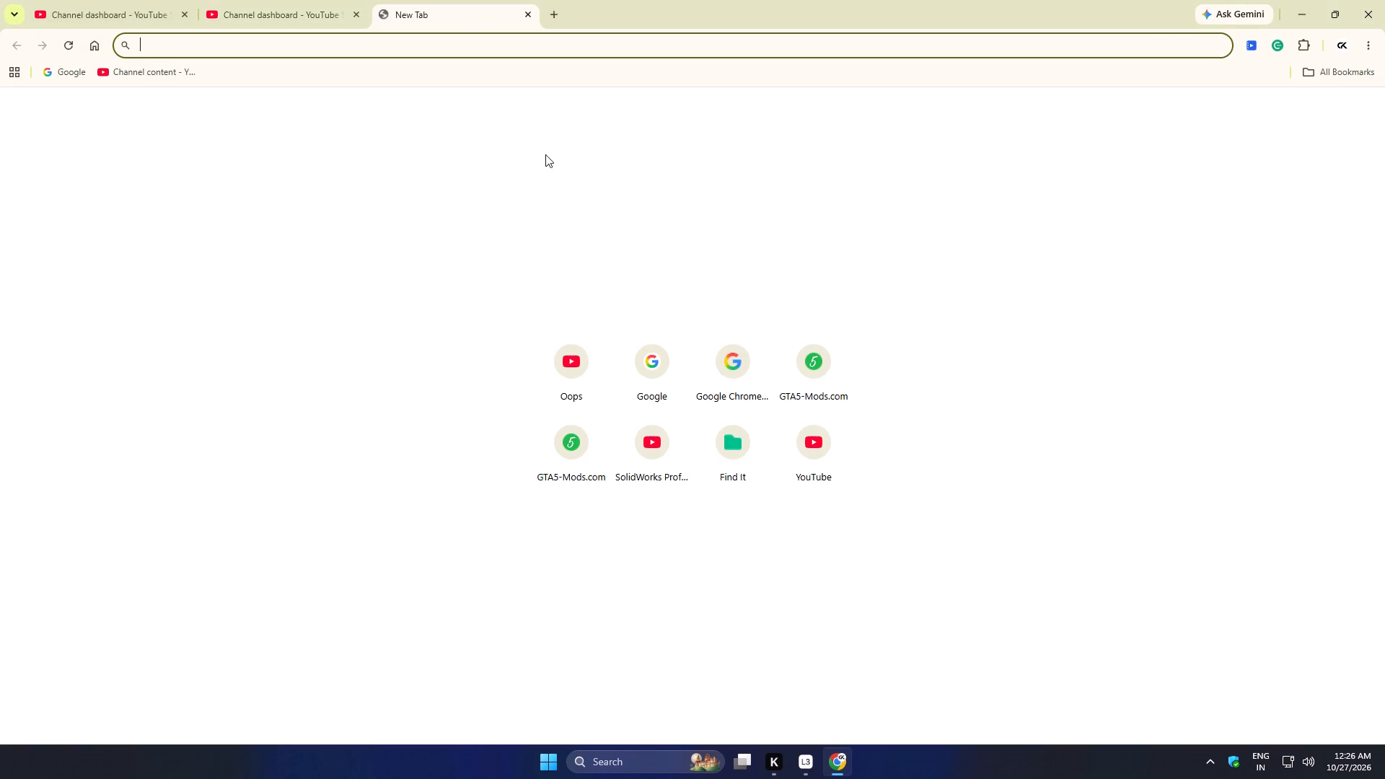
{"action": "left_click", "coordinate": [583, 358]}
{"action": "left_click", "coordinate": [755, 458]}
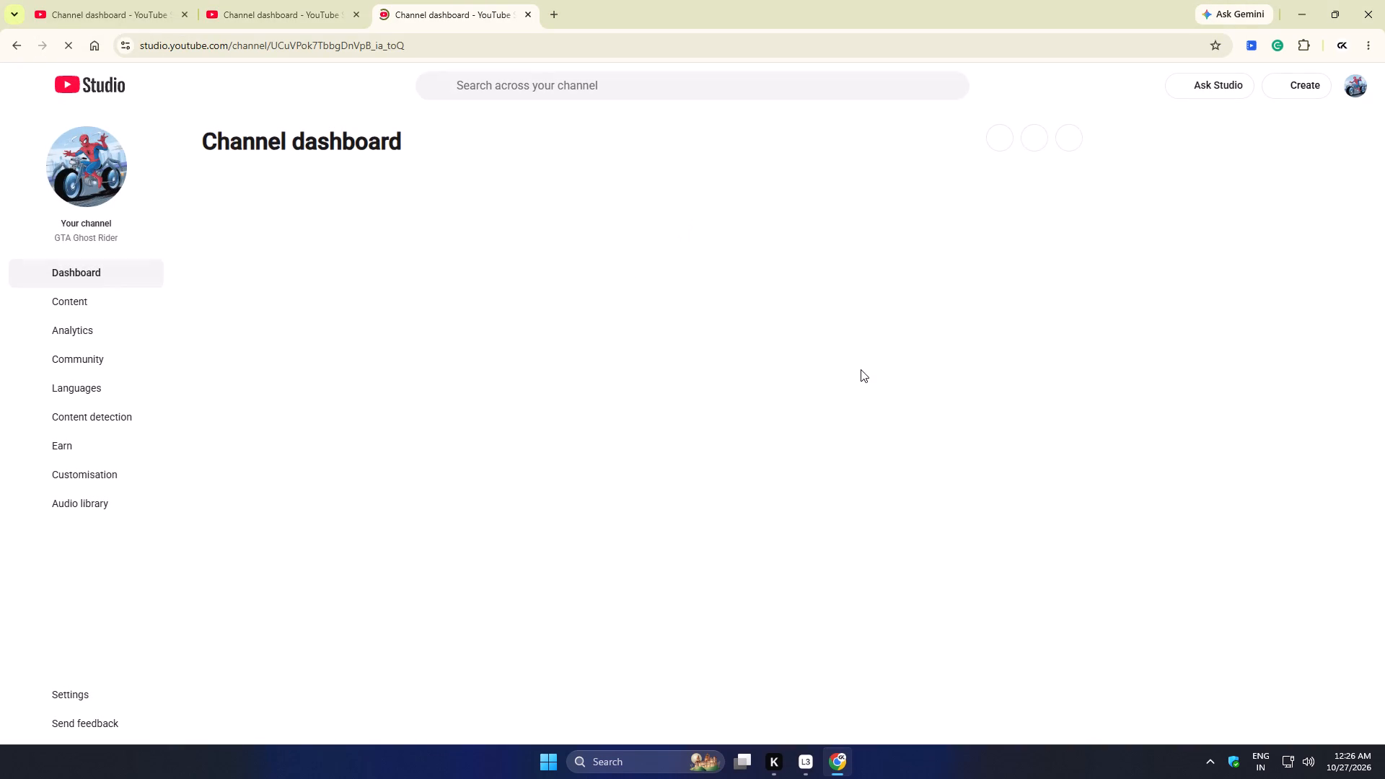
{"action": "left_click", "coordinate": [1306, 91]}
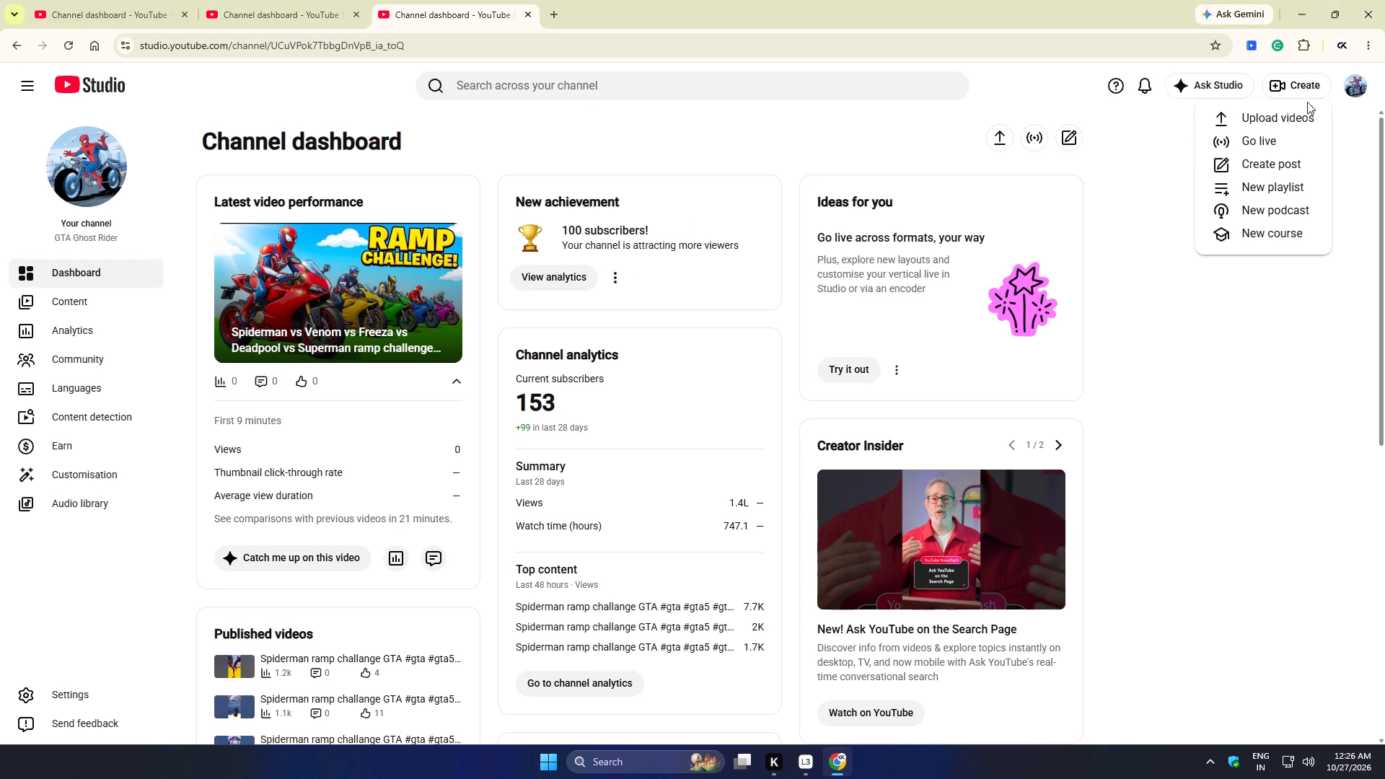
{"action": "left_click", "coordinate": [1306, 115]}
{"action": "left_click", "coordinate": [692, 479]}
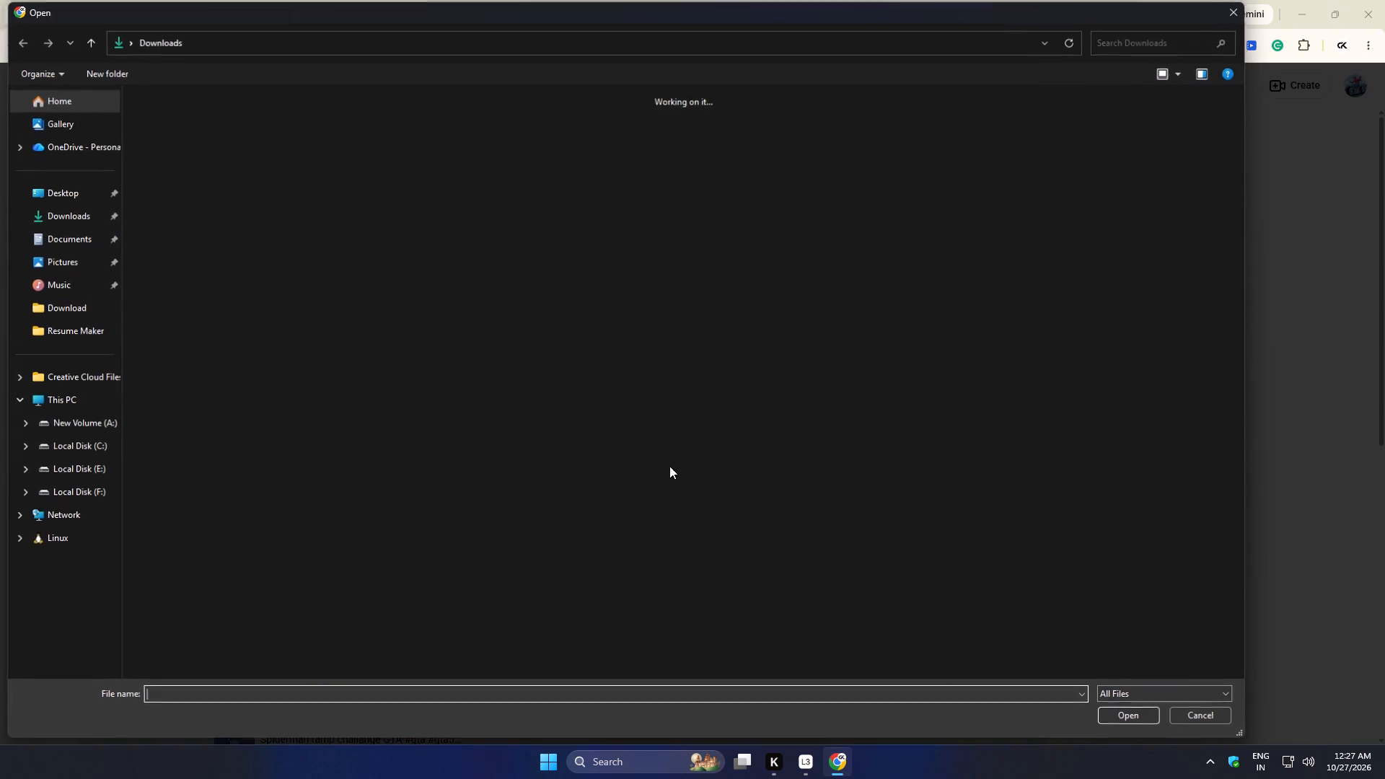
{"action": "left_click", "coordinate": [568, 337]}
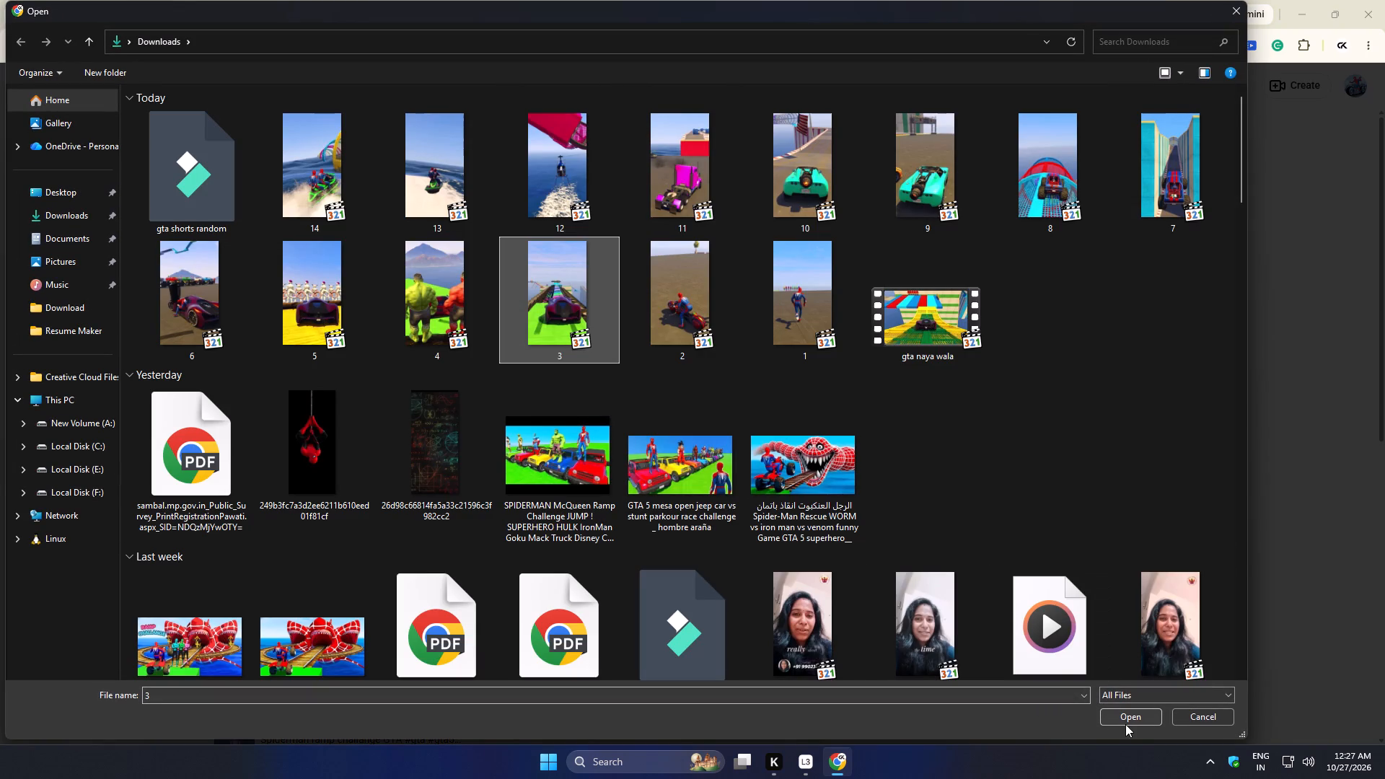
{"action": "left_click", "coordinate": [1125, 718]}
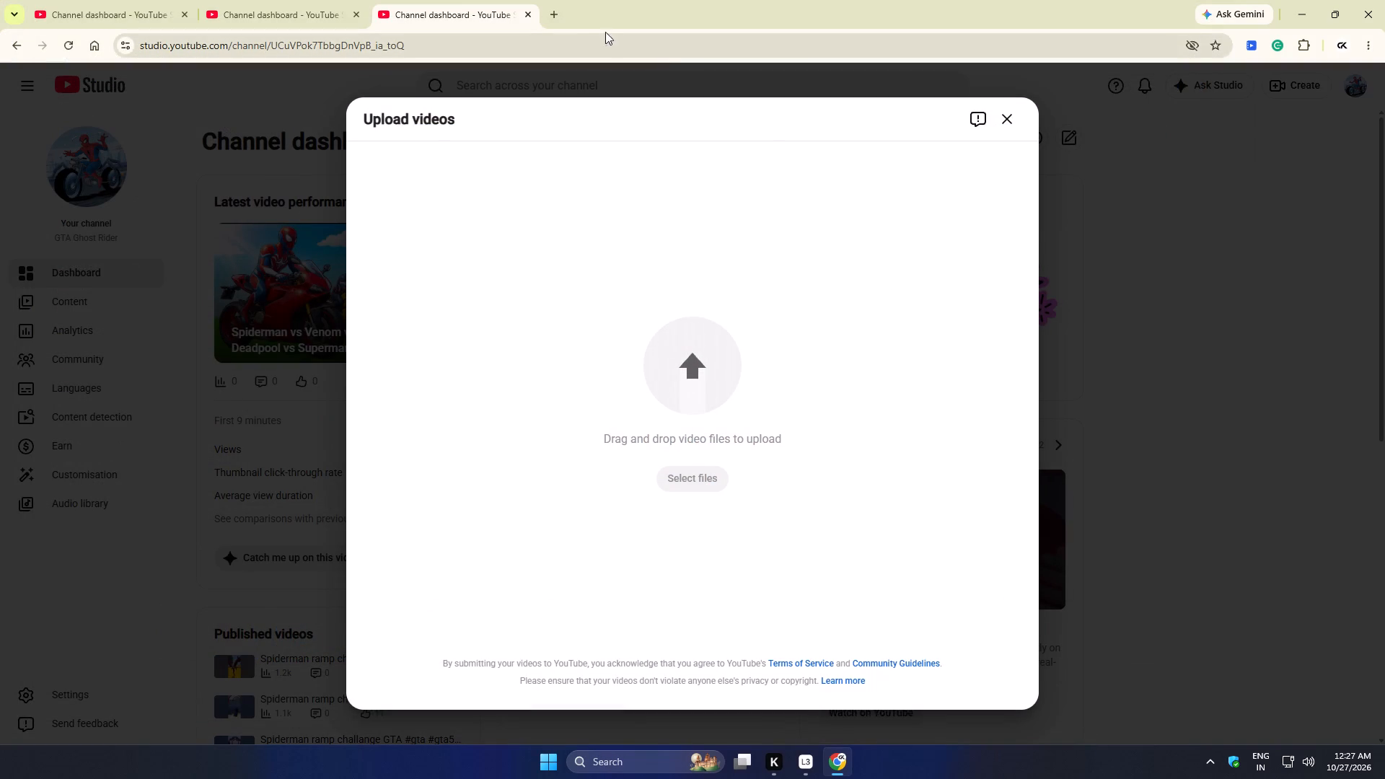
Open the channel's Studio dashboard in a fourth browser tab and upload video file 4 from Downloads.
{"action": "left_click", "coordinate": [553, 14]}
{"action": "left_click", "coordinate": [581, 366]}
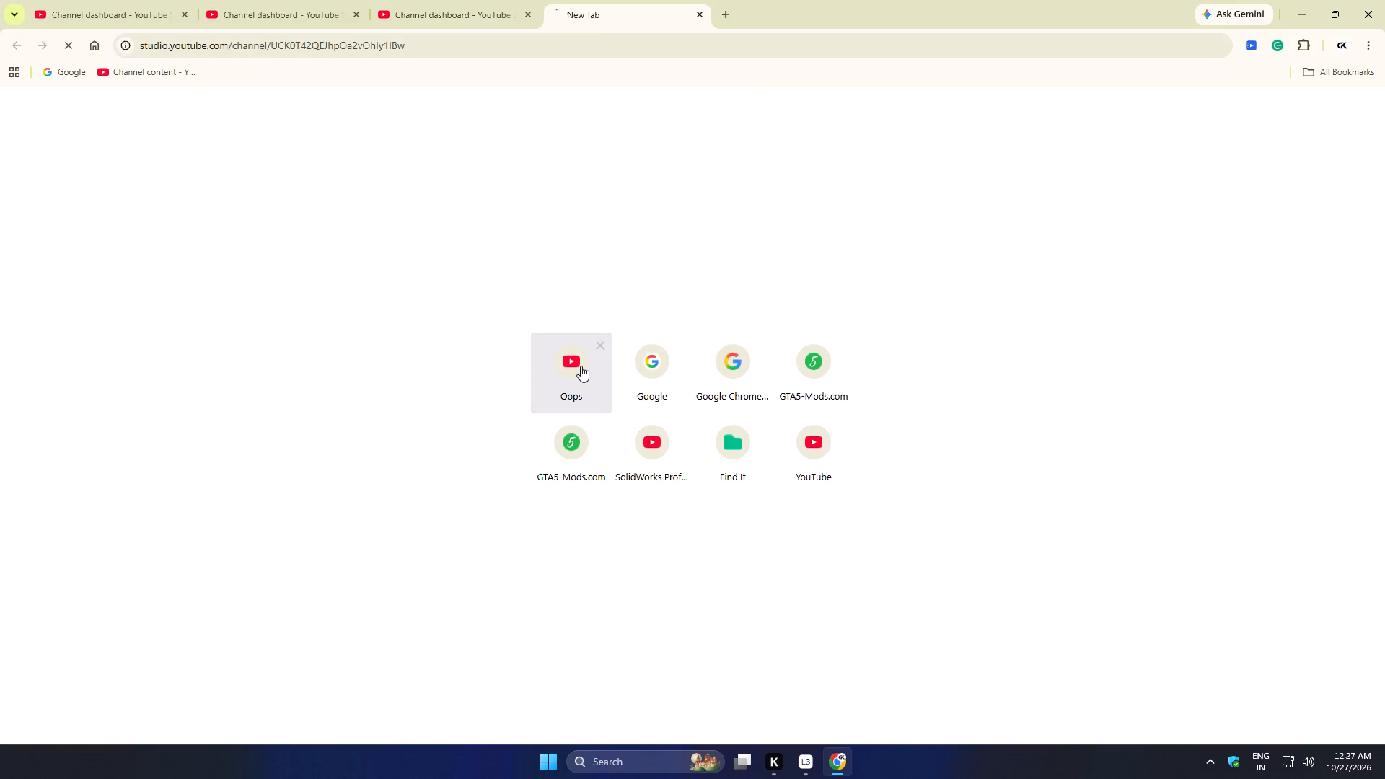
{"action": "left_click", "coordinate": [763, 449]}
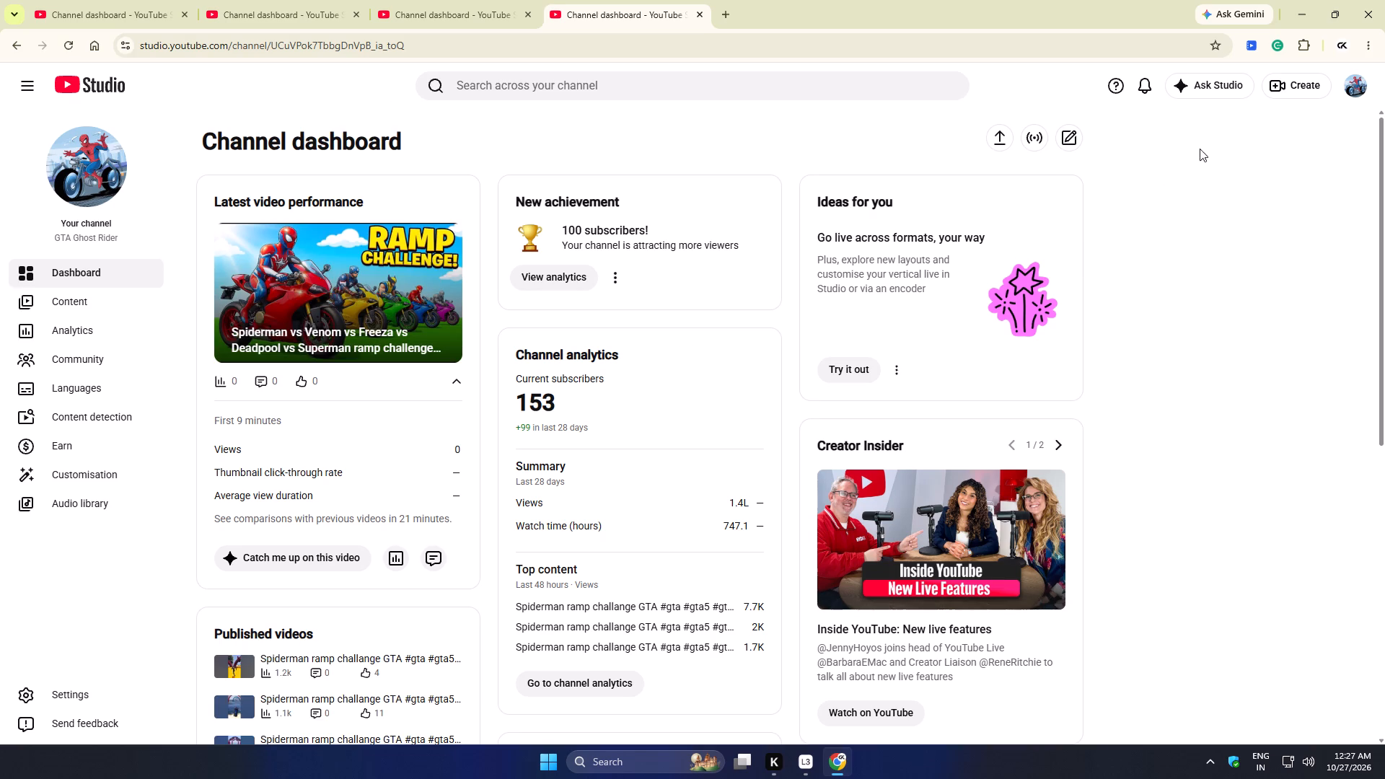
{"action": "left_click", "coordinate": [1305, 86]}
{"action": "left_click", "coordinate": [1288, 121]}
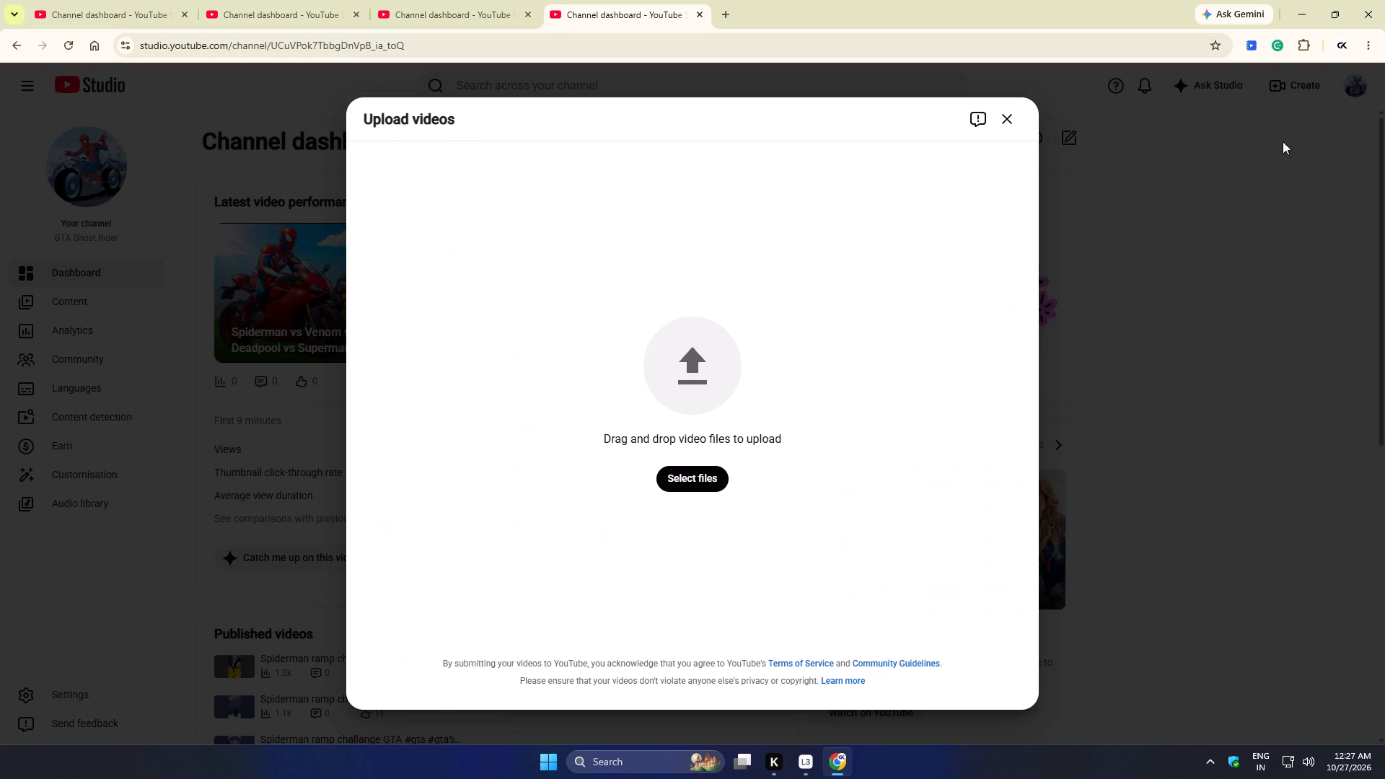
{"action": "left_click", "coordinate": [695, 475]}
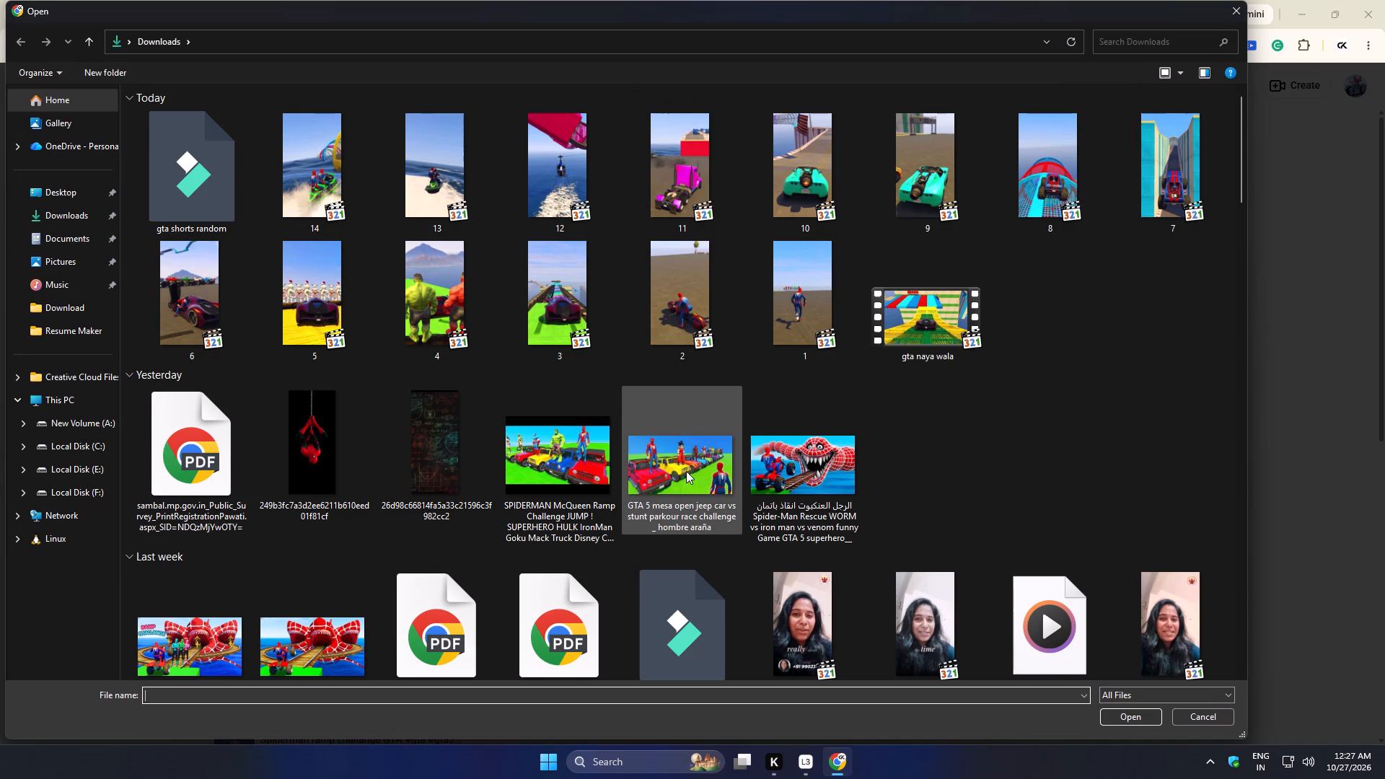
{"action": "left_click", "coordinate": [438, 317]}
{"action": "left_click", "coordinate": [1117, 718]}
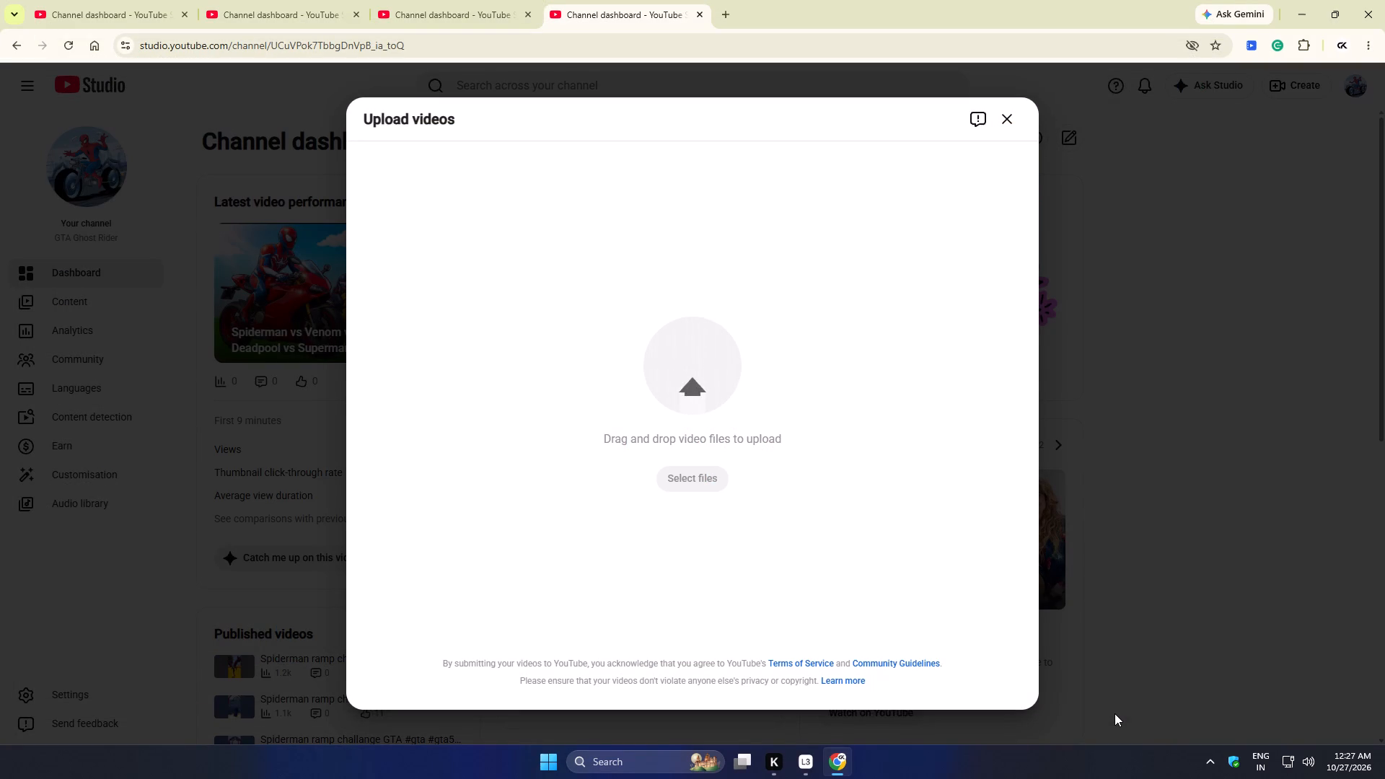
Open the channel's Studio dashboard in a fifth browser tab and upload video file 5 from Downloads.
{"action": "left_click", "coordinate": [729, 11]}
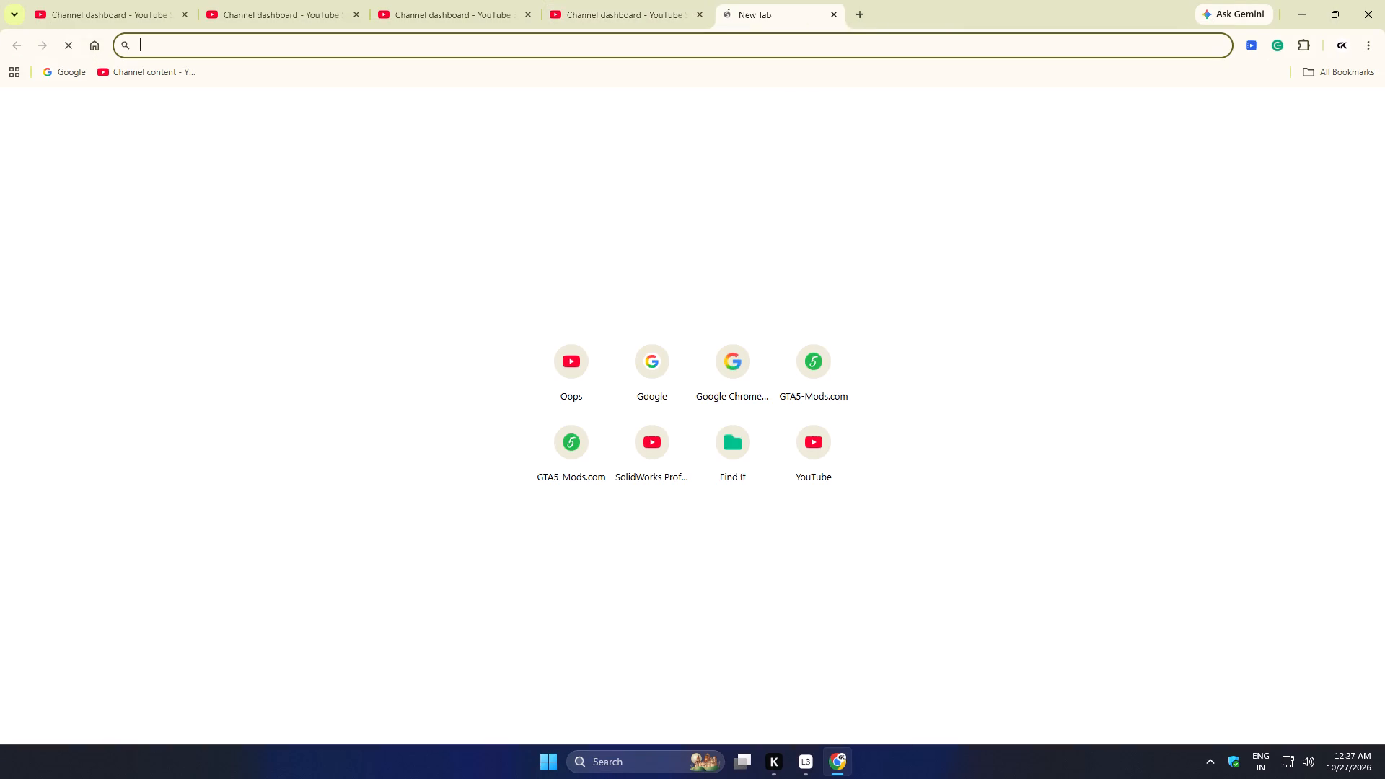
{"action": "left_click", "coordinate": [591, 366]}
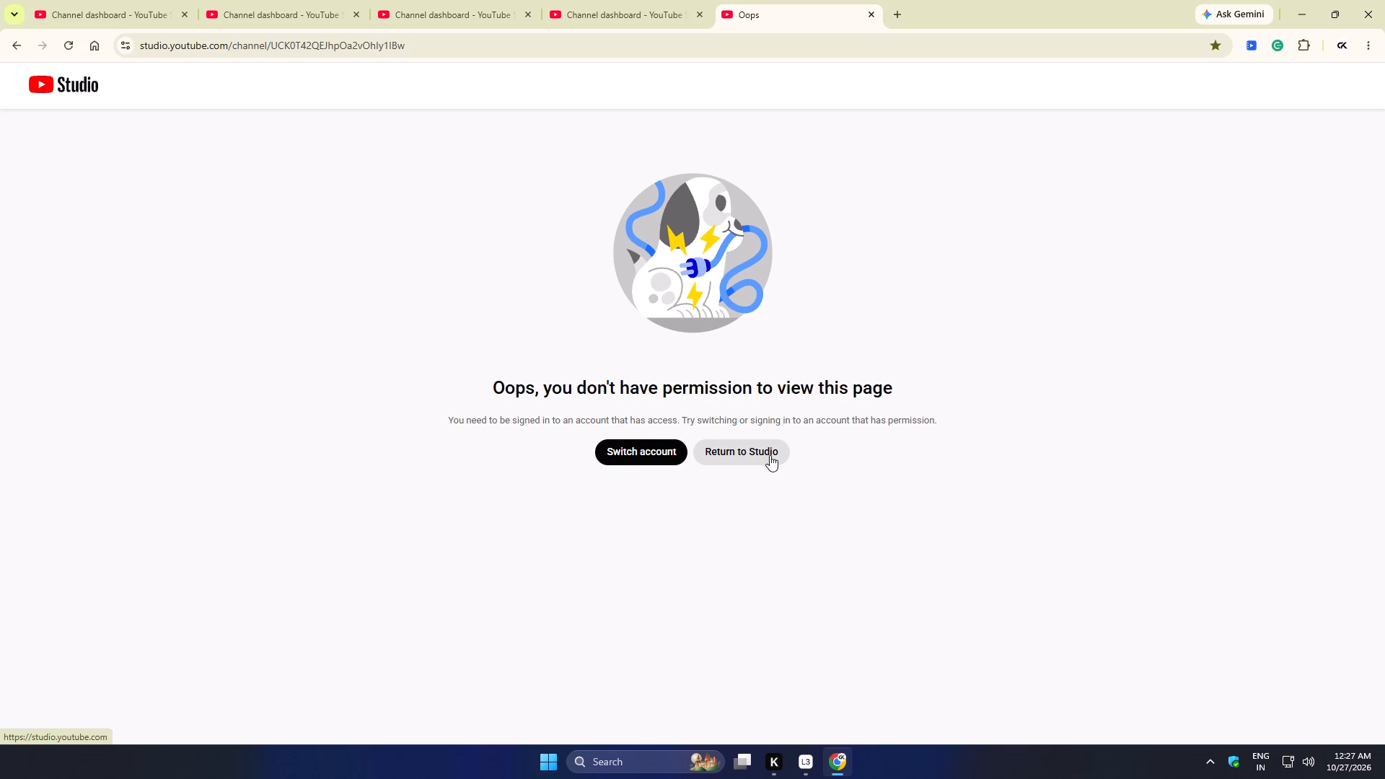
{"action": "left_click", "coordinate": [770, 455]}
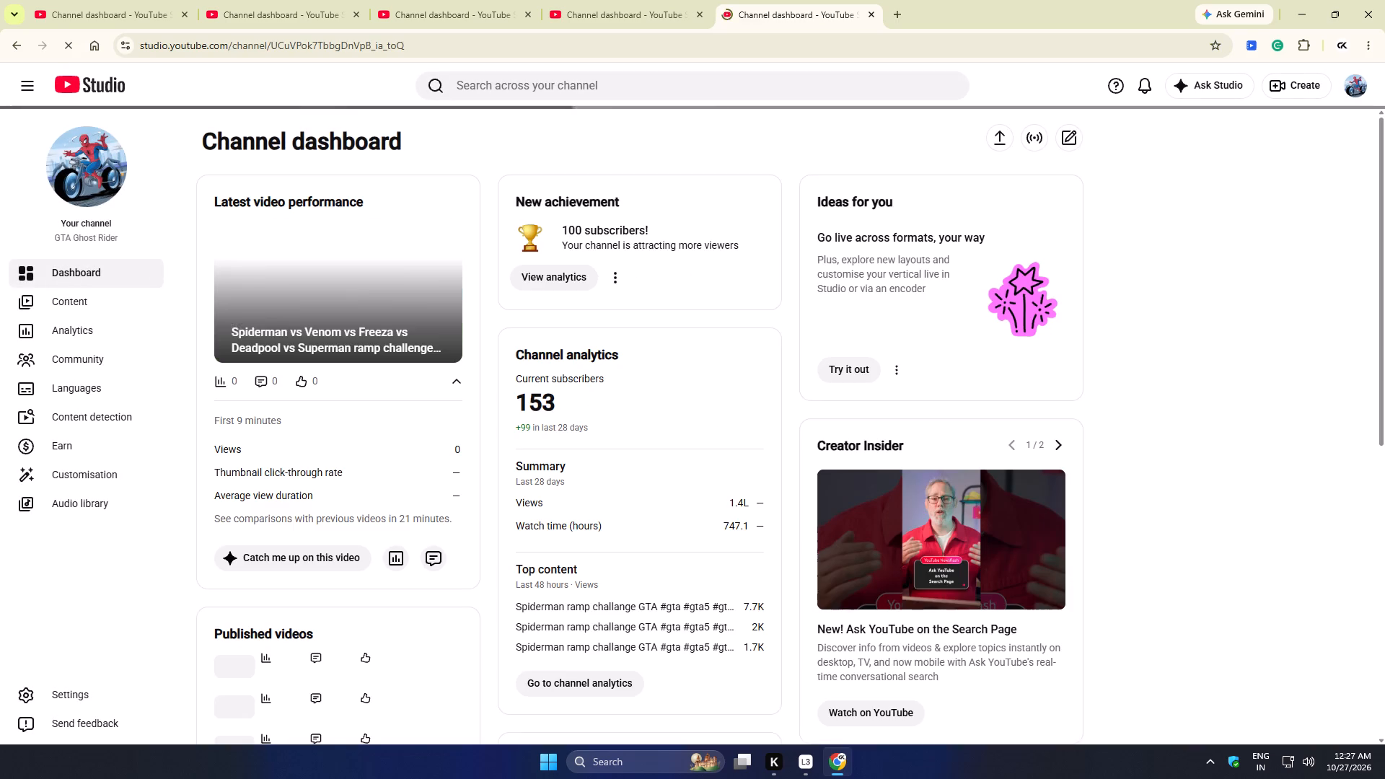
{"action": "left_click", "coordinate": [1309, 92]}
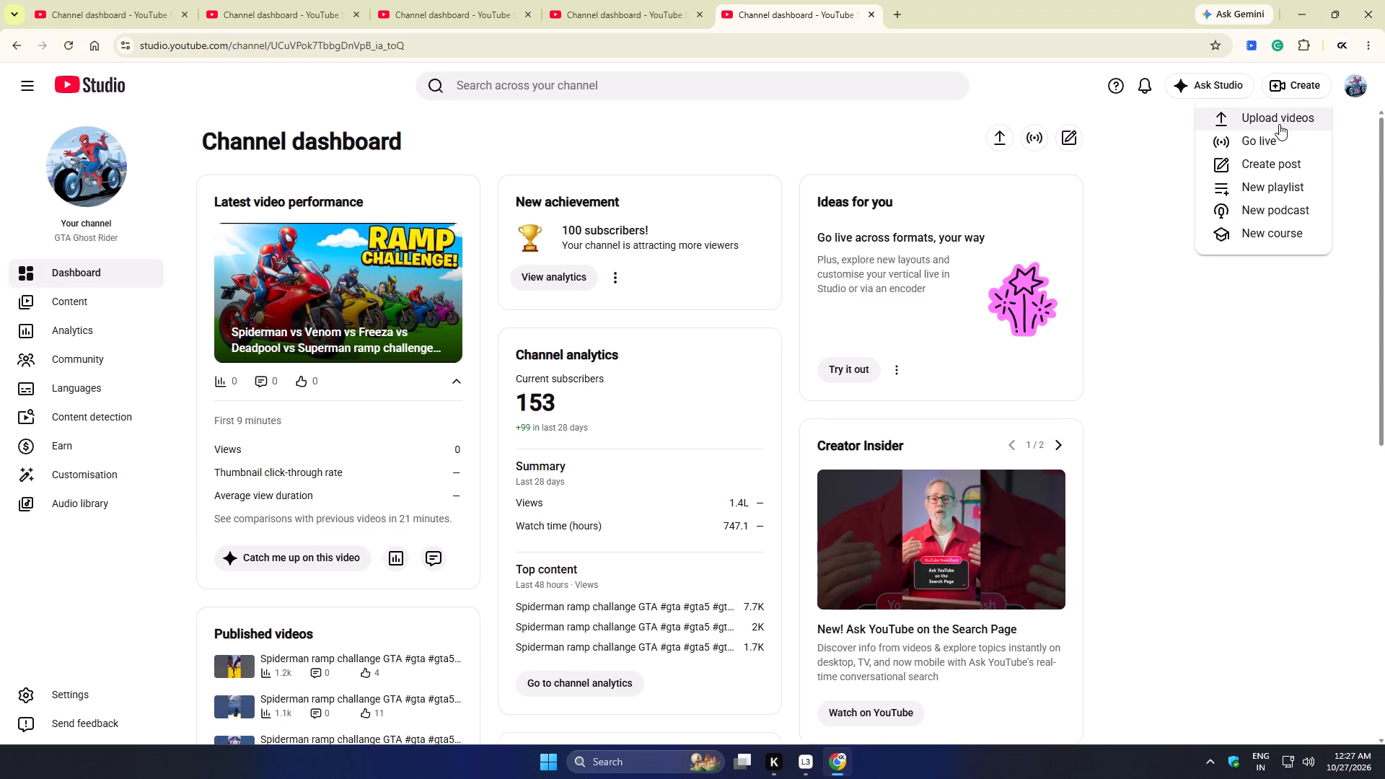
{"action": "left_click", "coordinate": [1279, 124]}
{"action": "left_click", "coordinate": [700, 477]}
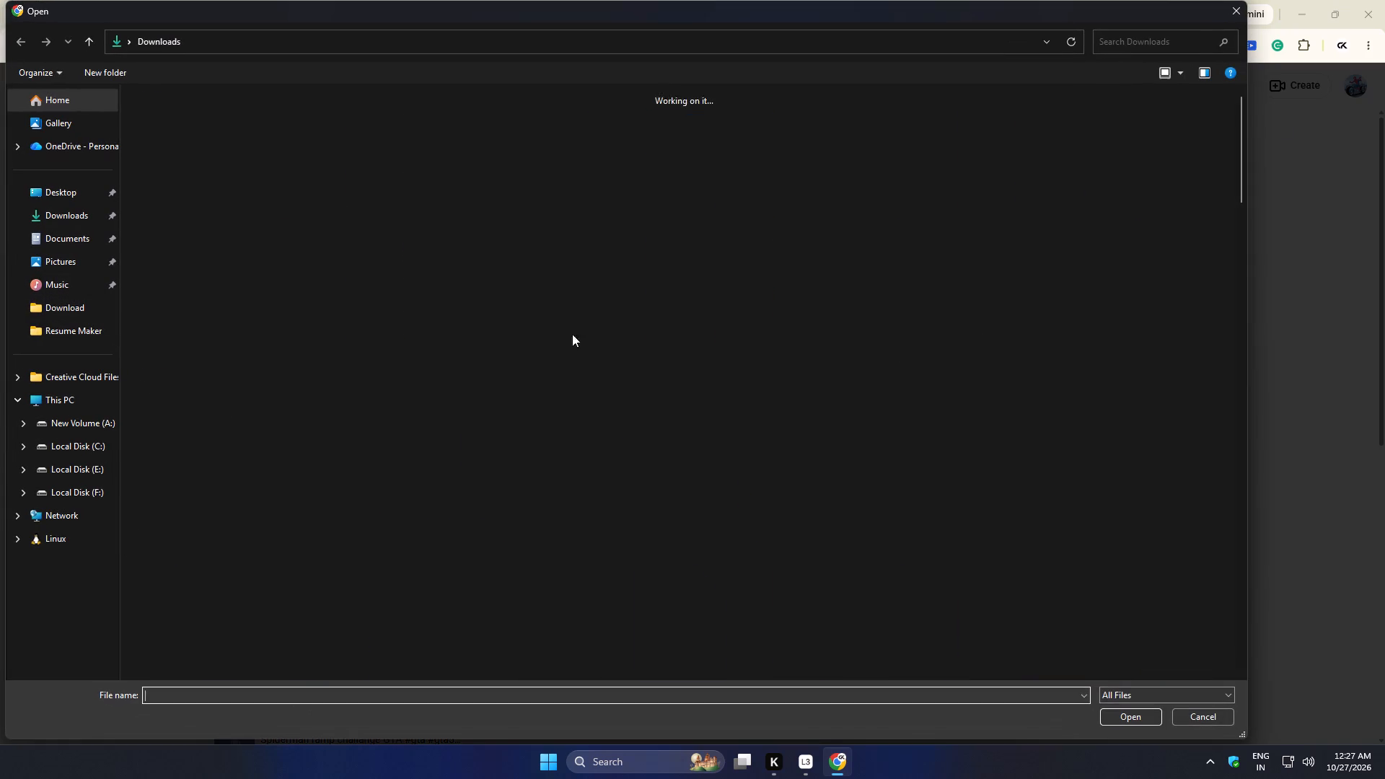
{"action": "left_click", "coordinate": [289, 295]}
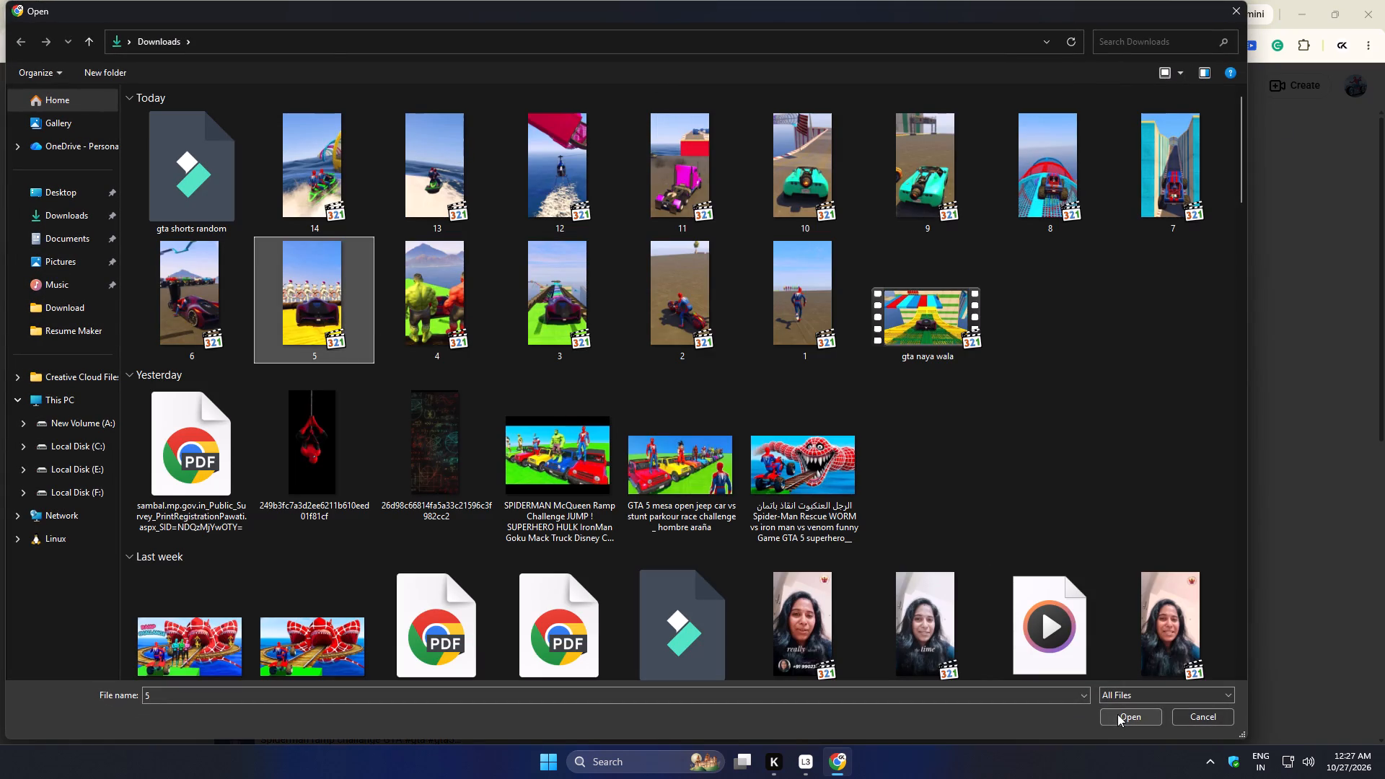
{"action": "left_click", "coordinate": [1117, 714]}
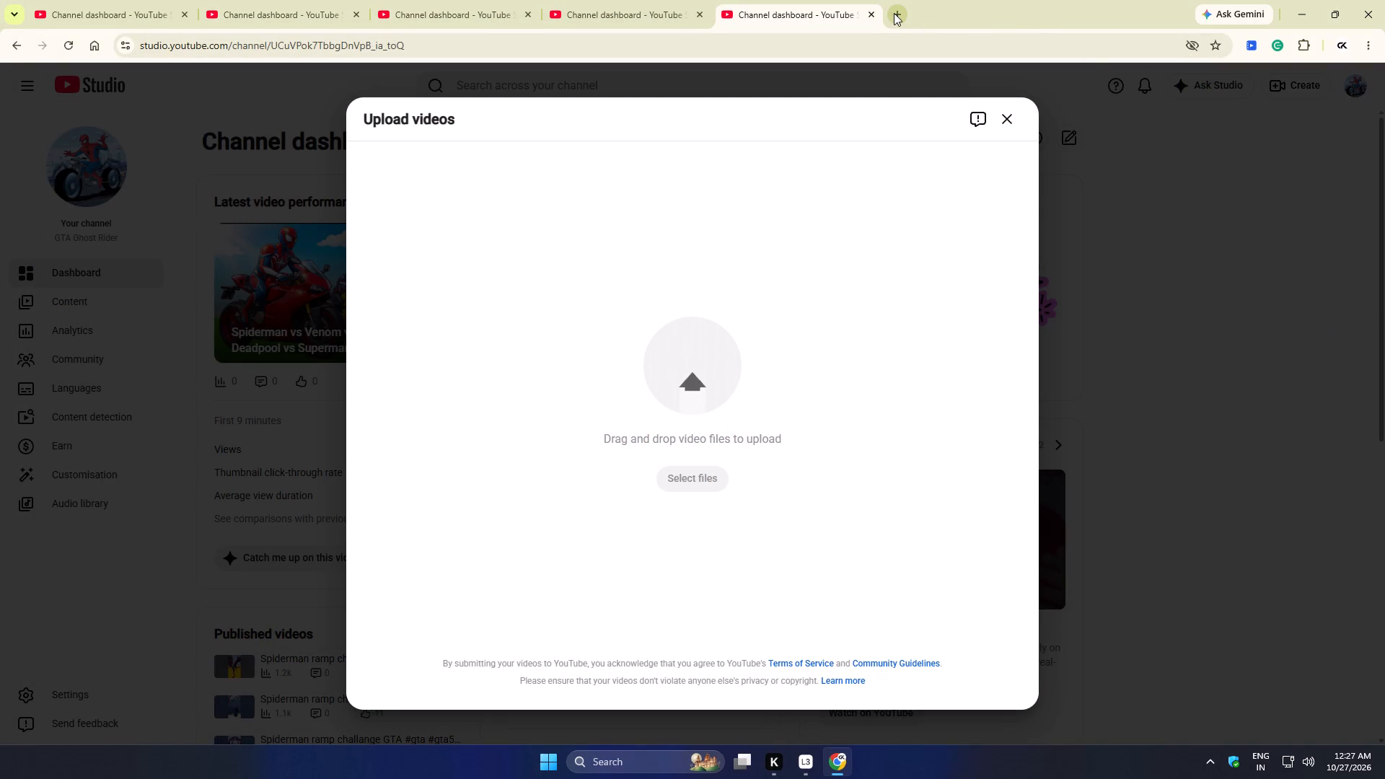
Open the channel's Studio dashboard in a sixth browser tab and upload video file 6 from Downloads.
{"action": "left_click", "coordinate": [894, 13]}
{"action": "left_click", "coordinate": [581, 367]}
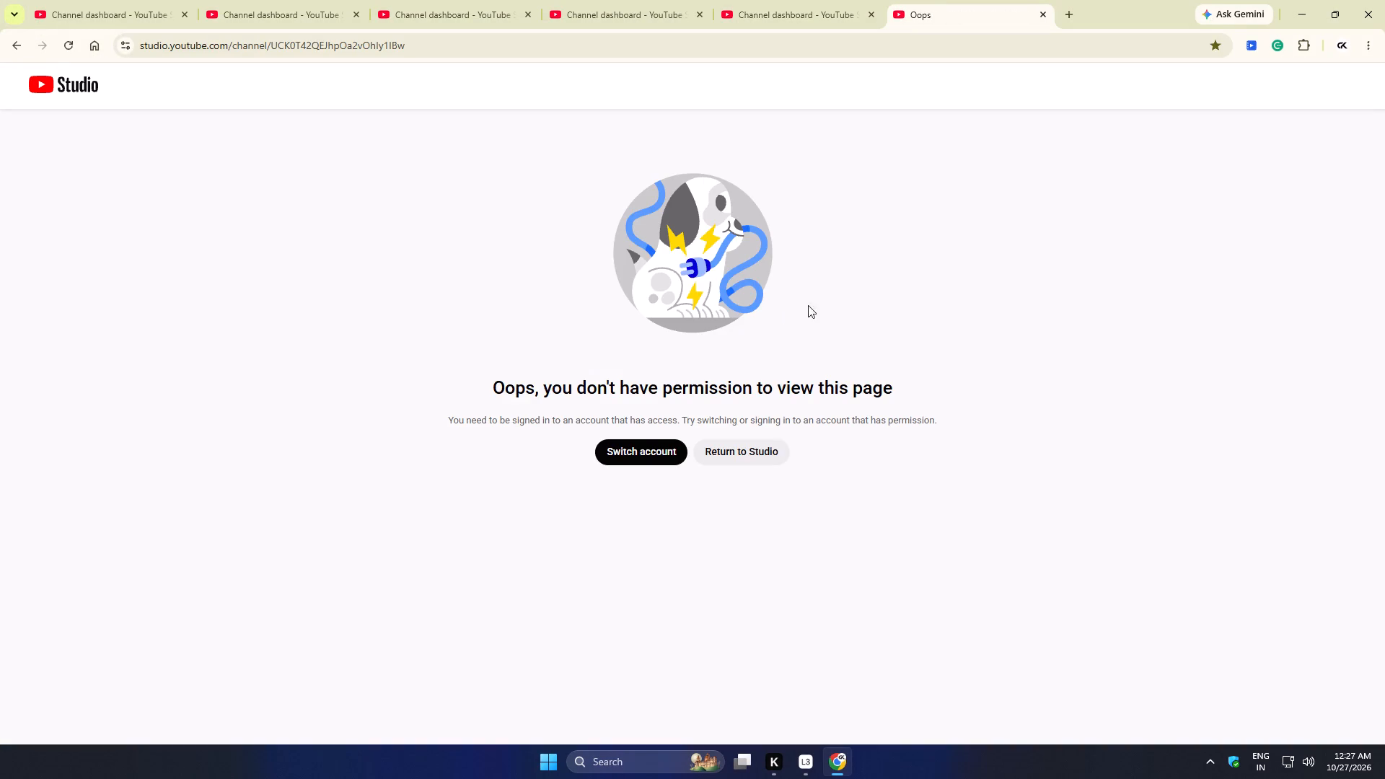
{"action": "left_click", "coordinate": [775, 456]}
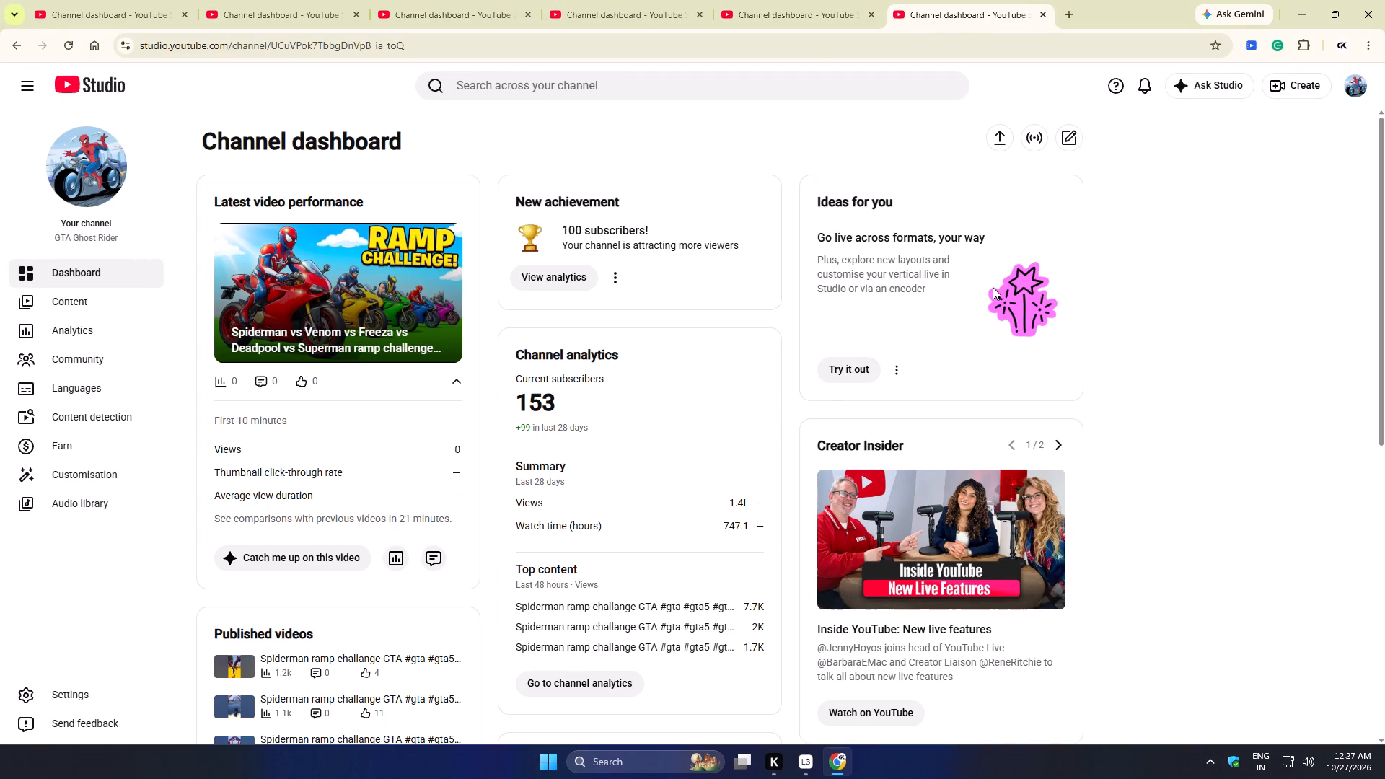
{"action": "left_click", "coordinate": [1295, 95]}
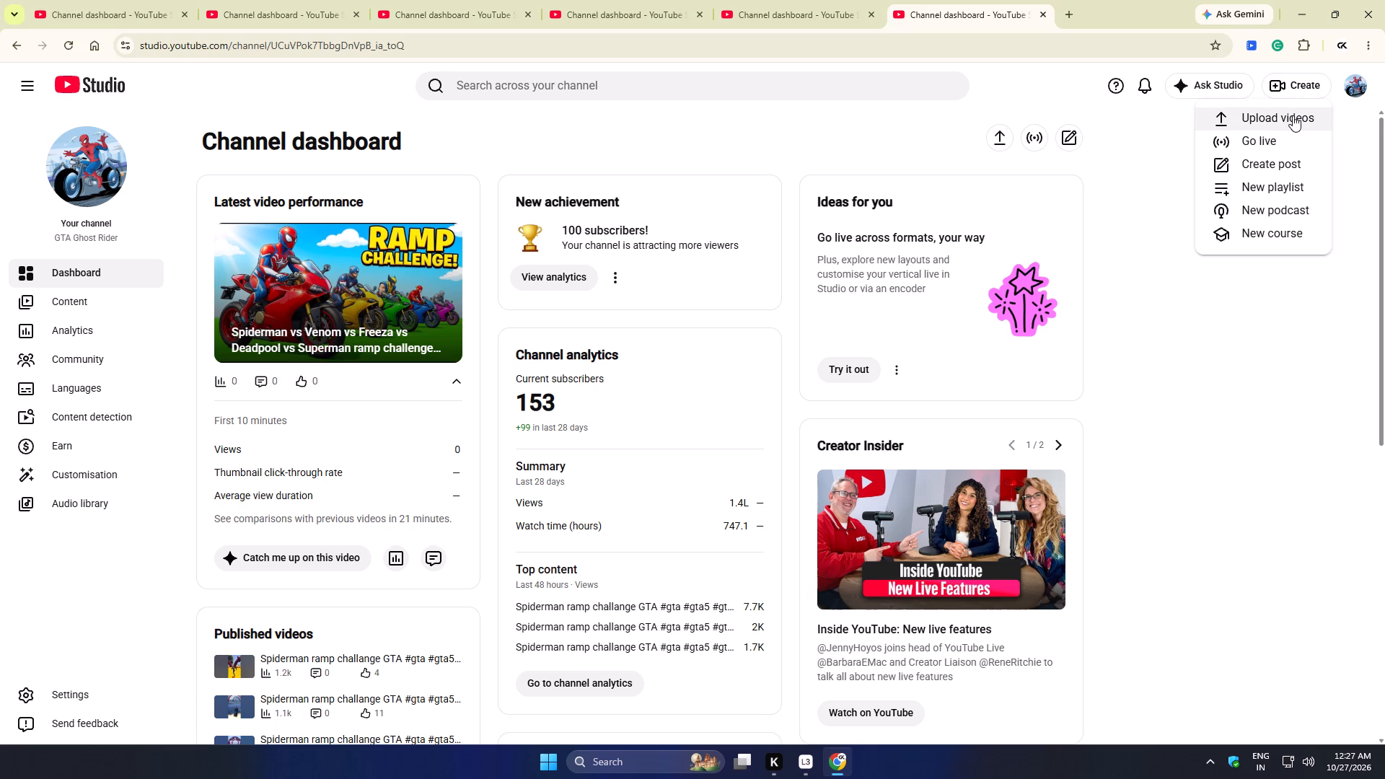
{"action": "left_click", "coordinate": [1293, 115]}
{"action": "left_click", "coordinate": [707, 477]}
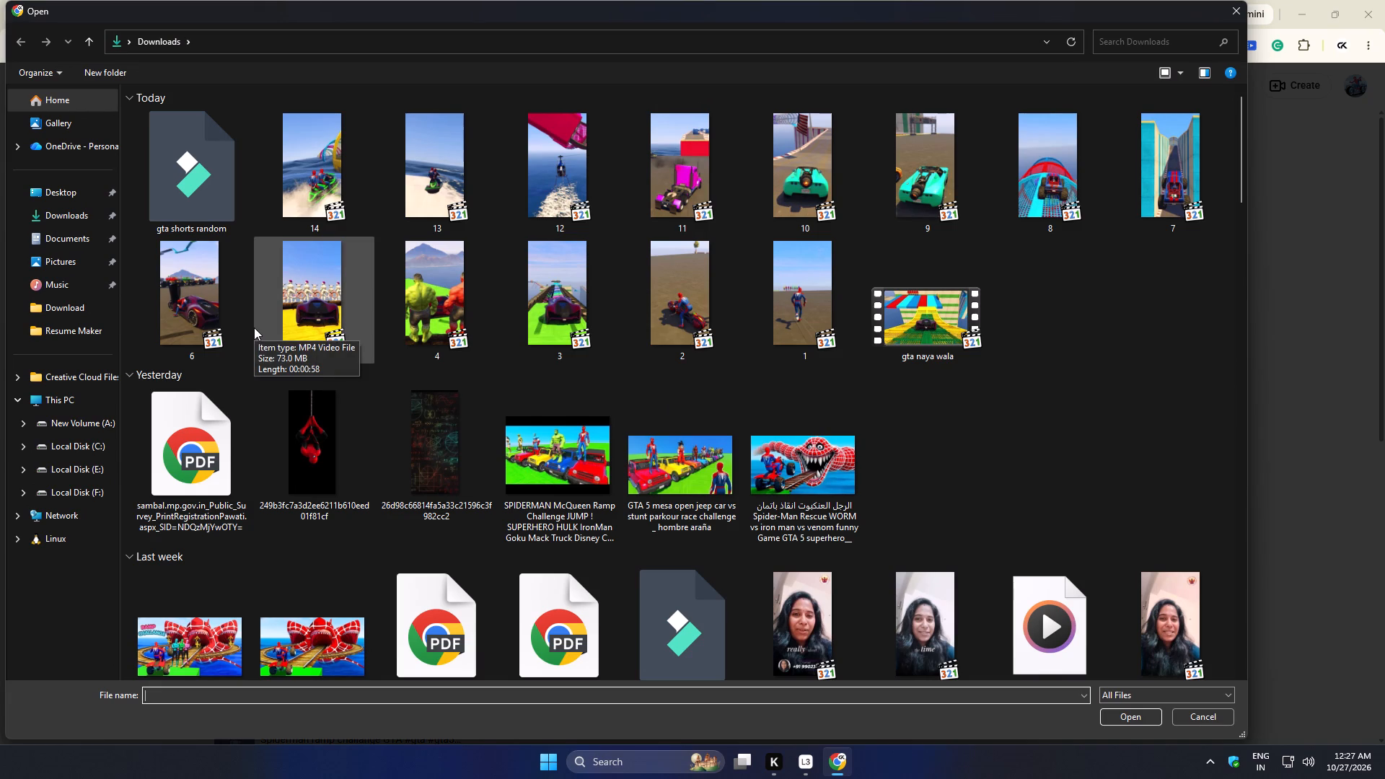
{"action": "left_click", "coordinate": [1208, 718]}
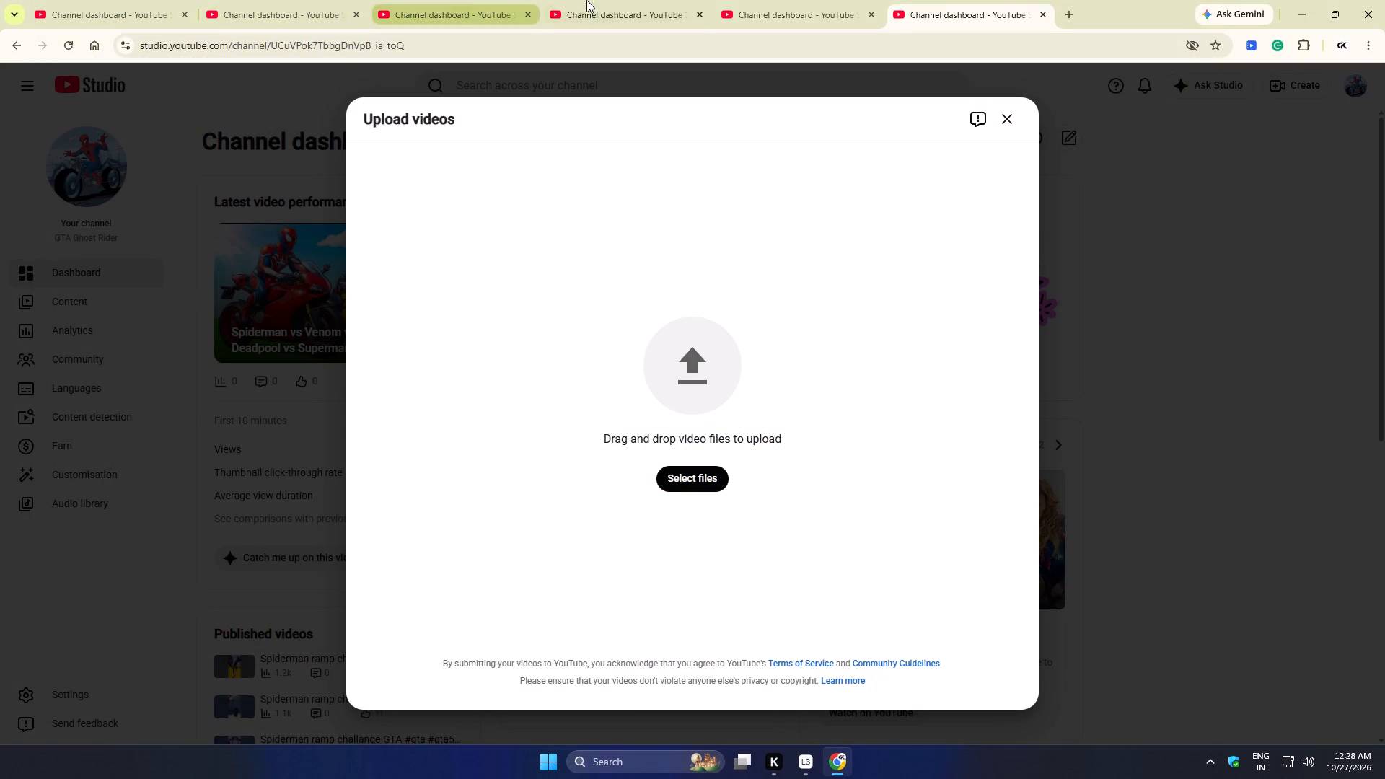
{"action": "left_click", "coordinate": [822, 0]}
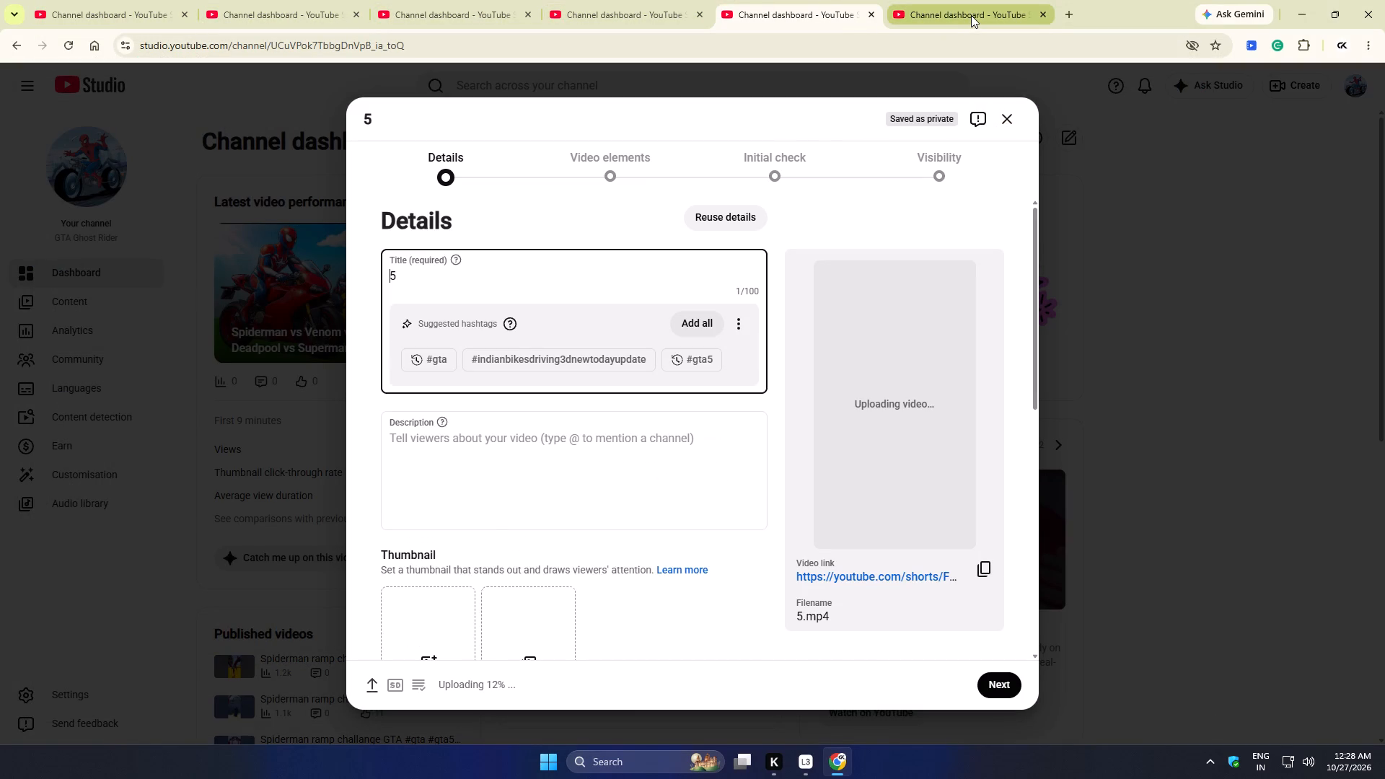
{"action": "left_click", "coordinate": [971, 15]}
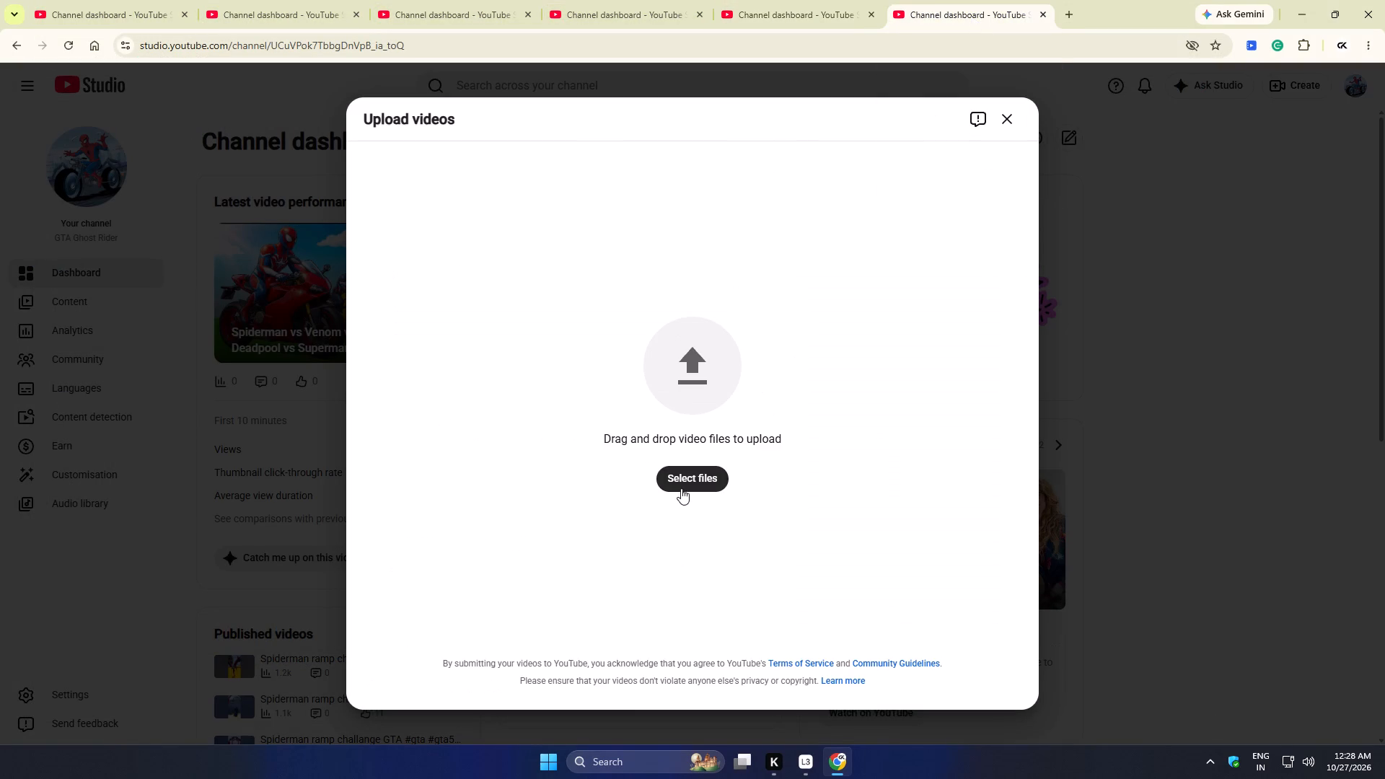
{"action": "left_click", "coordinate": [681, 489]}
{"action": "left_click", "coordinate": [224, 316]}
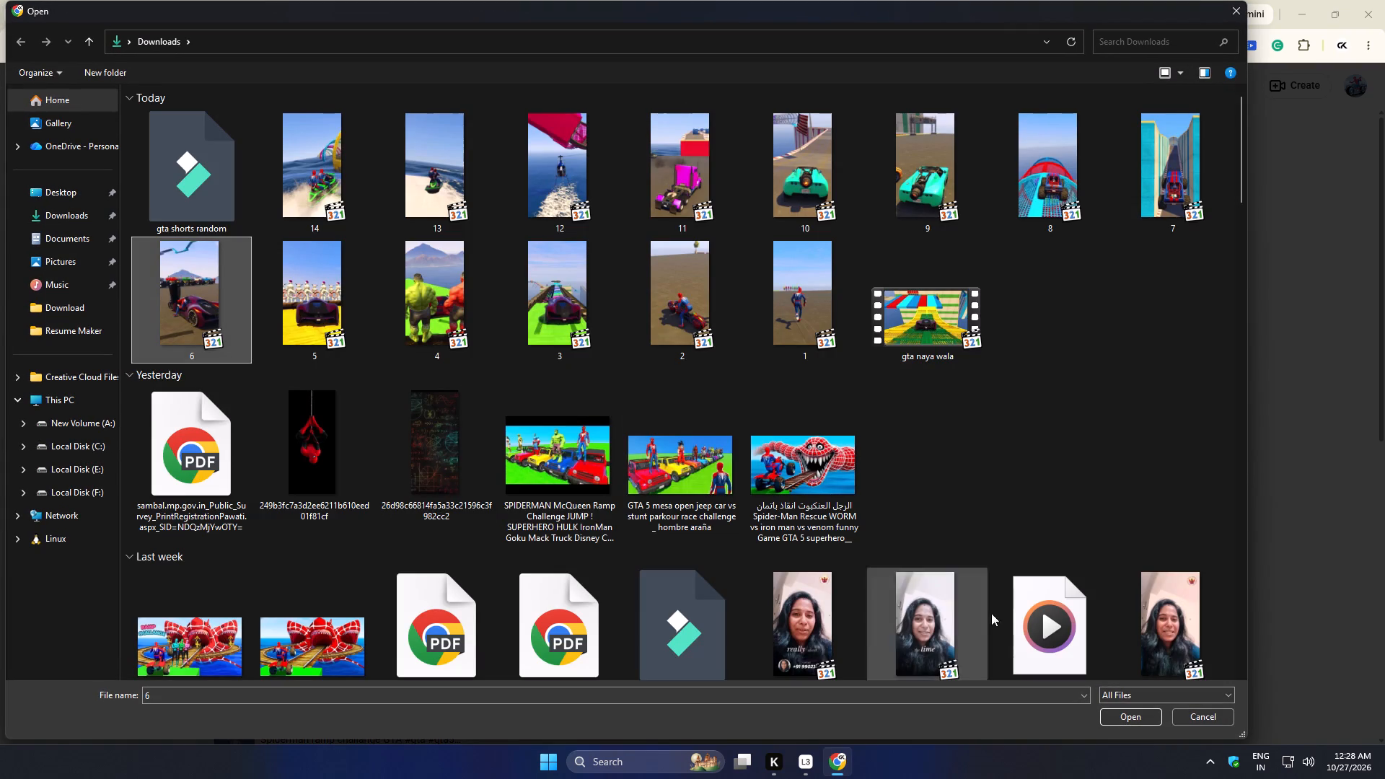
{"action": "left_click", "coordinate": [1125, 715]}
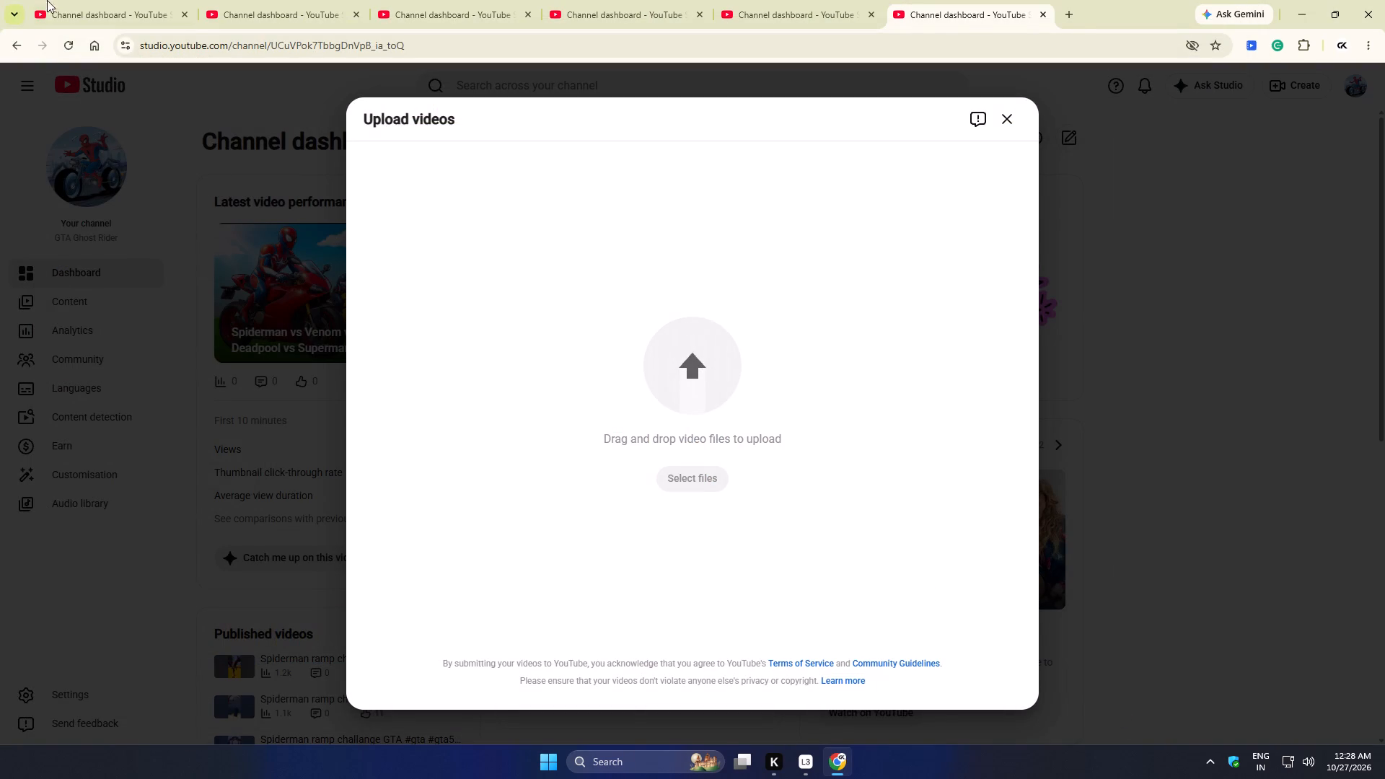
Check the upload progress of the numbered videos across the open Studio tabs, from the first through the sixth.
{"action": "left_click", "coordinate": [107, 0]}
{"action": "left_click", "coordinate": [274, 9]}
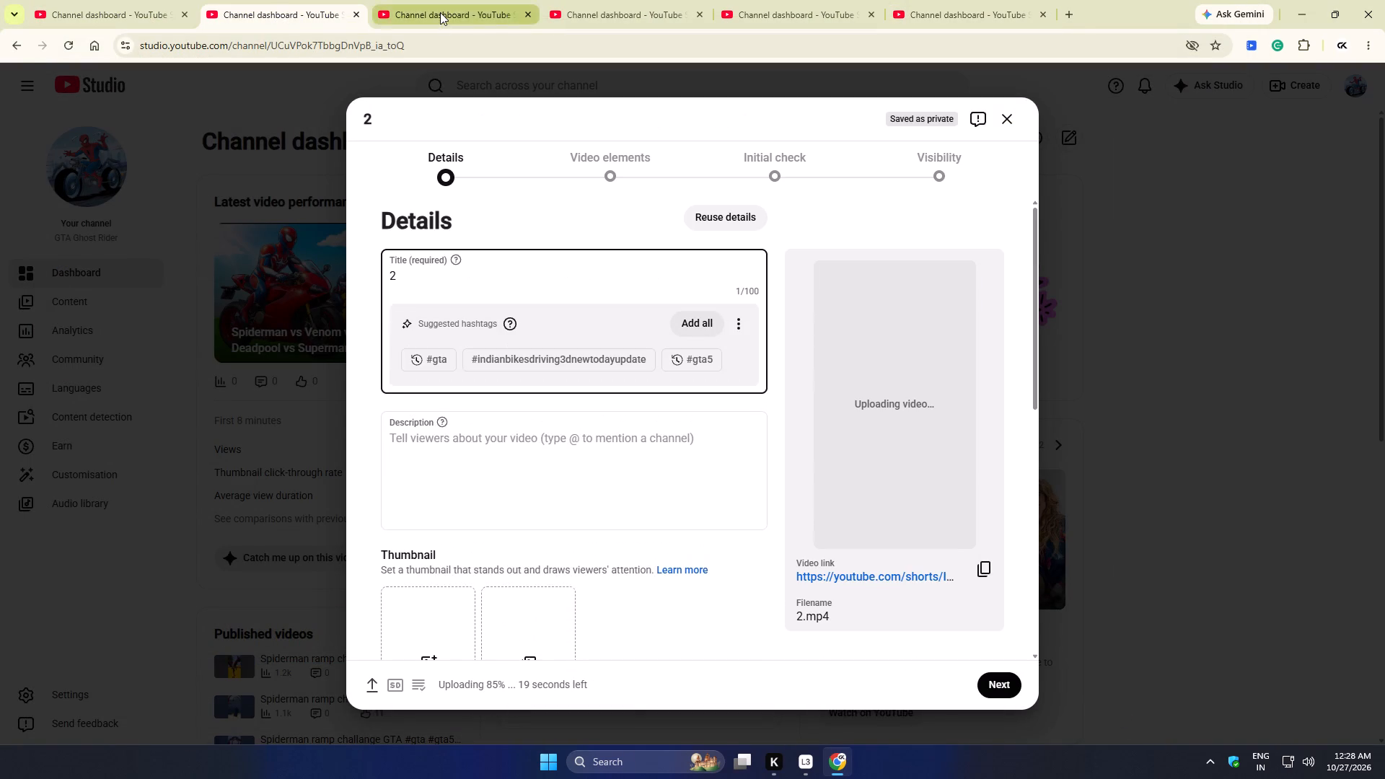
{"action": "left_click", "coordinate": [440, 12]}
{"action": "left_click", "coordinate": [604, 14]}
{"action": "left_click", "coordinate": [784, 18]}
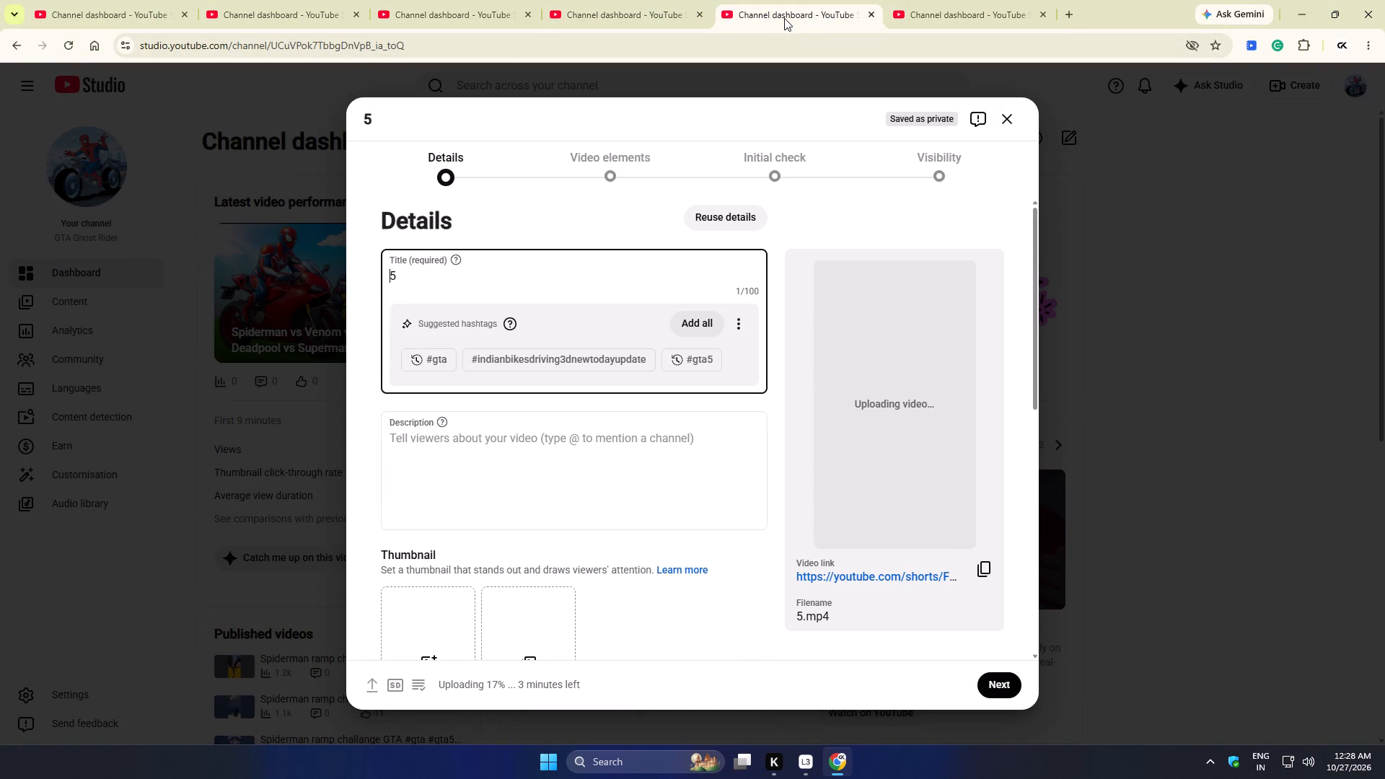
{"action": "left_click", "coordinate": [936, 17]}
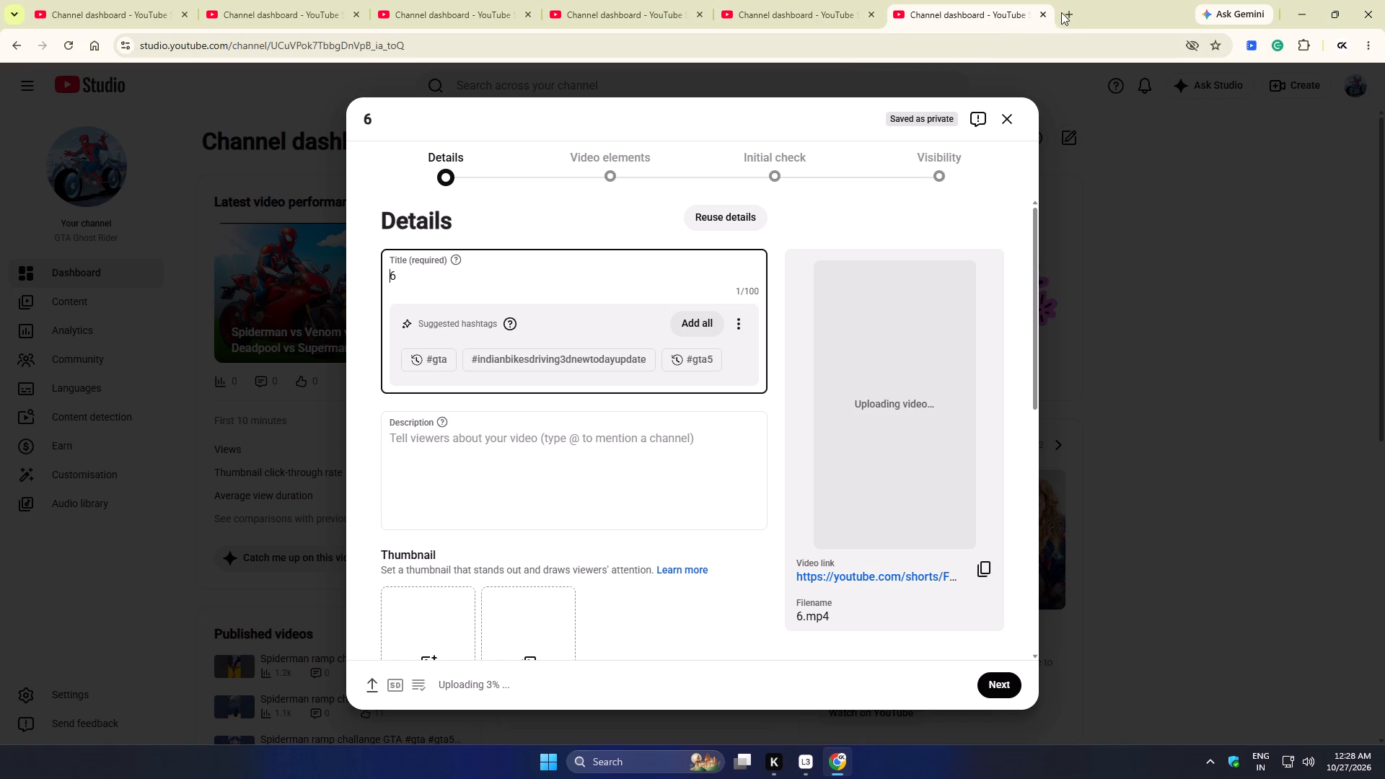
Open the channel's Studio dashboard in a seventh browser tab and upload video file 7 from Downloads.
{"action": "left_click", "coordinate": [1072, 12]}
{"action": "left_click", "coordinate": [582, 367]}
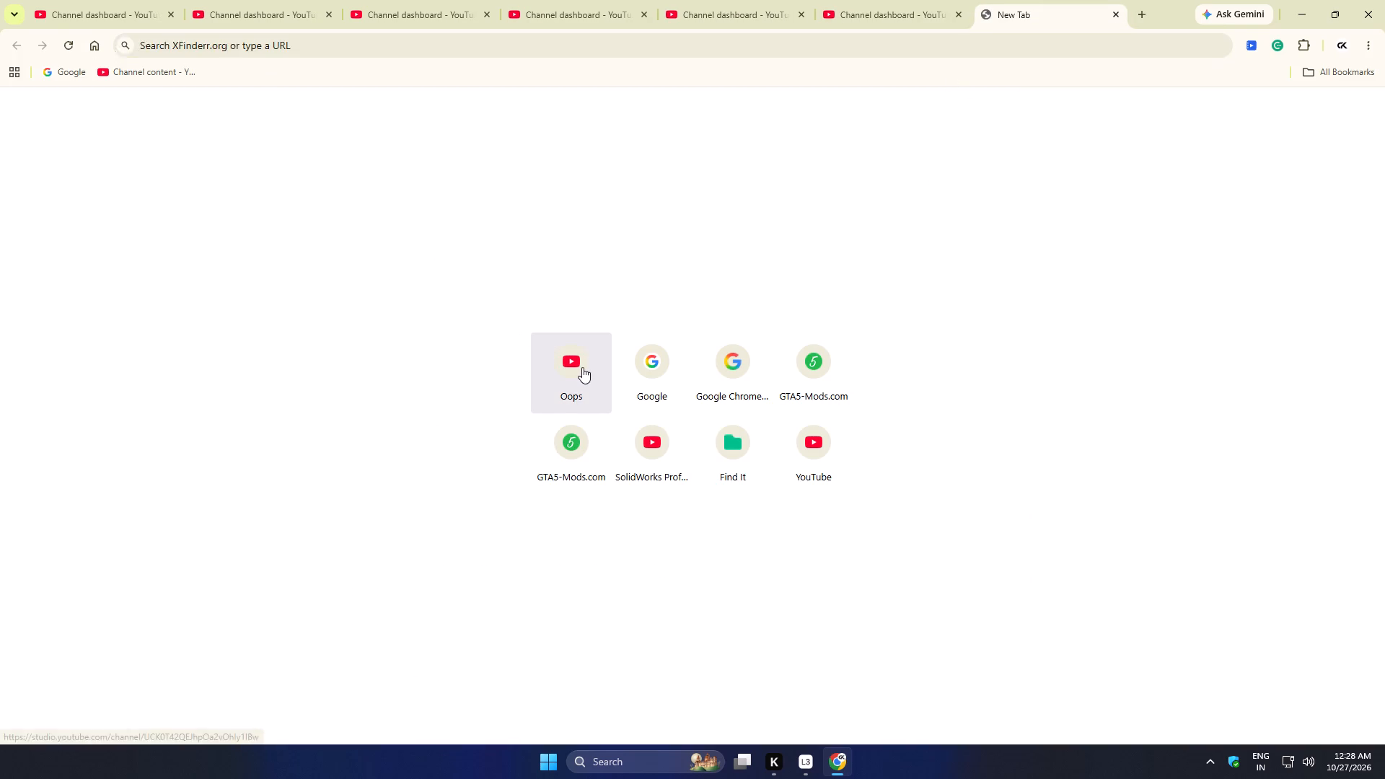
{"action": "left_click", "coordinate": [729, 446]}
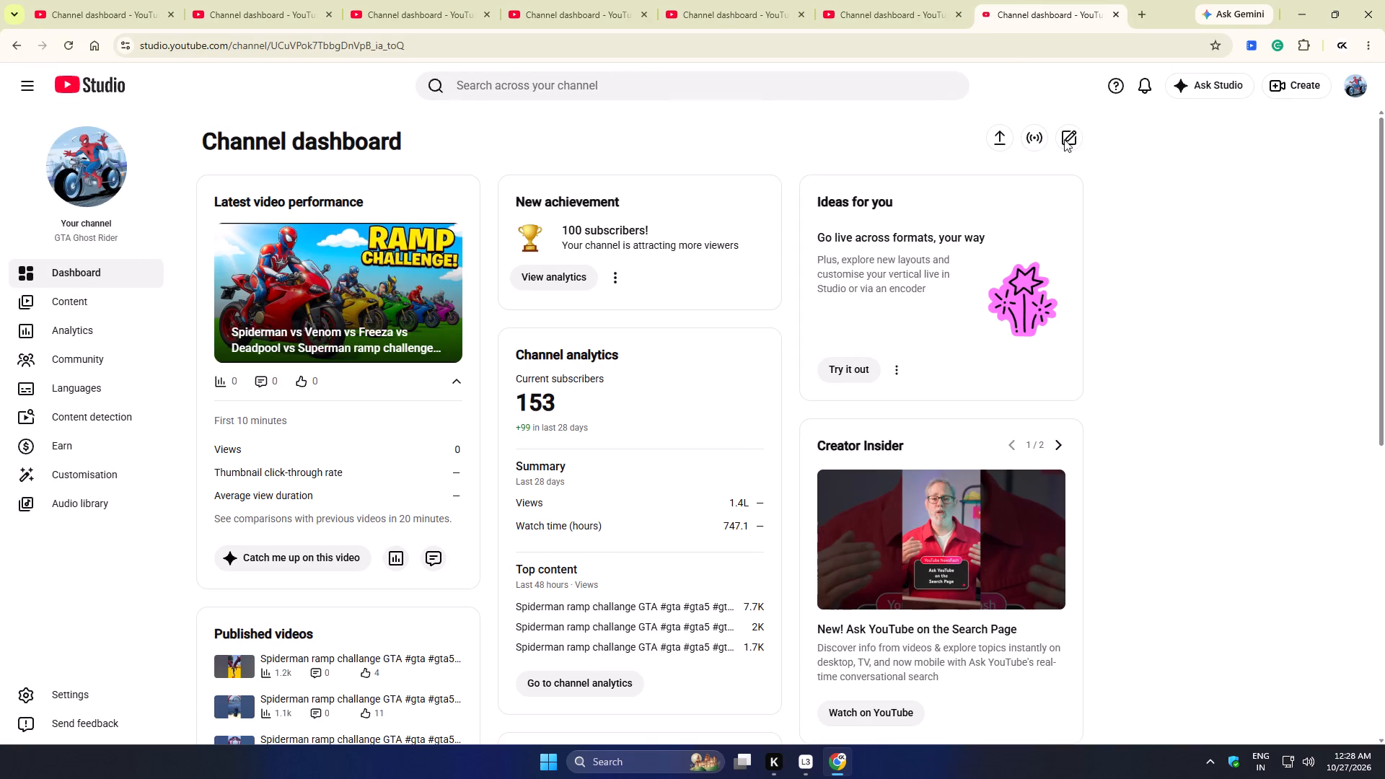
{"action": "left_click", "coordinate": [1278, 84]}
{"action": "left_click", "coordinate": [1270, 113]}
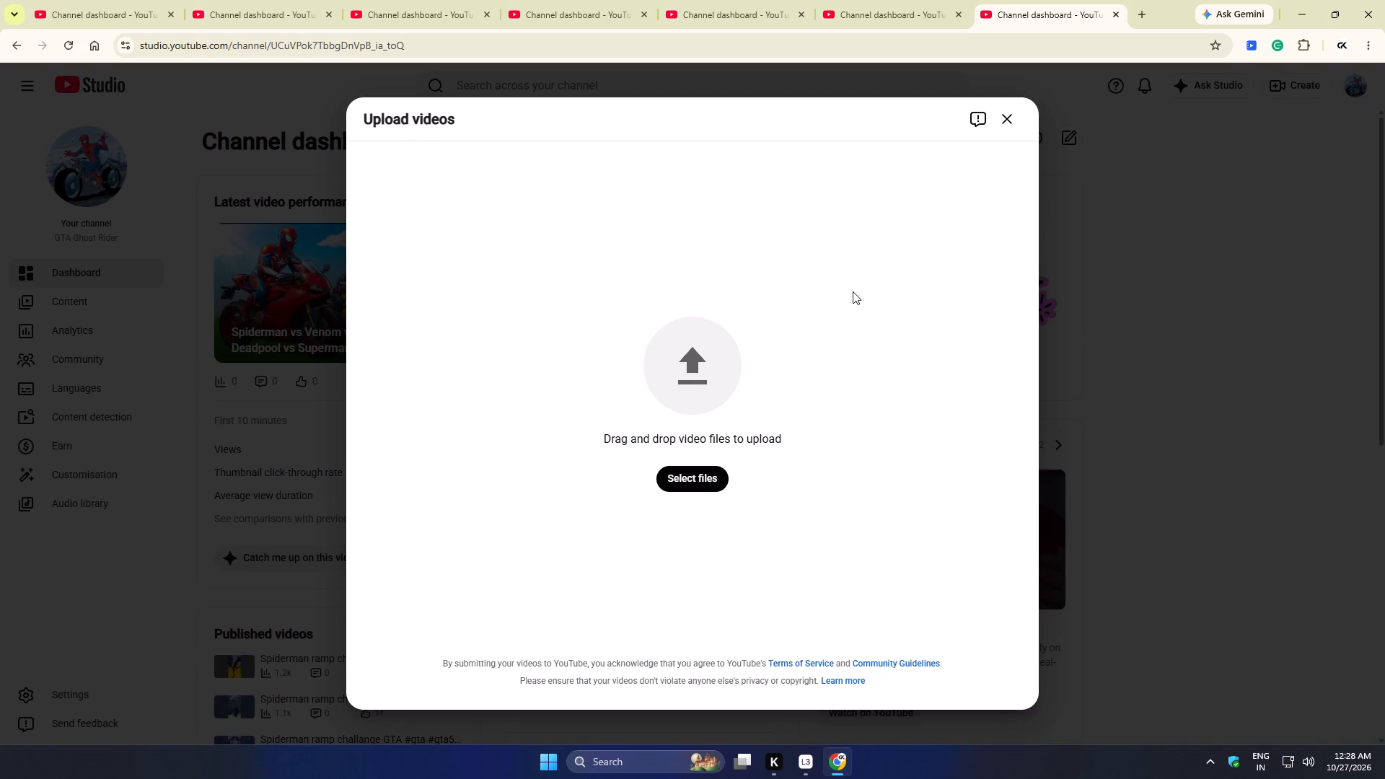
{"action": "left_click", "coordinate": [713, 488]}
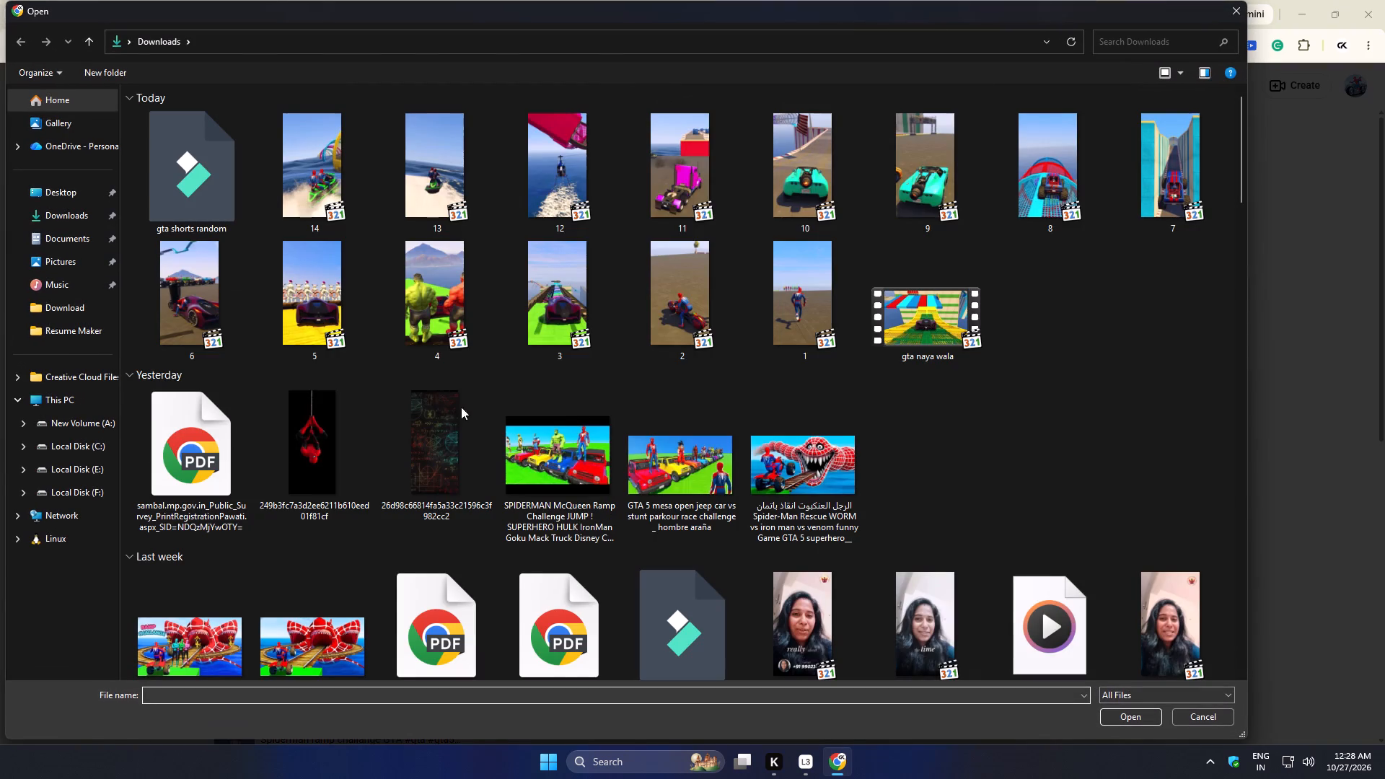
{"action": "left_click", "coordinate": [1146, 188]}
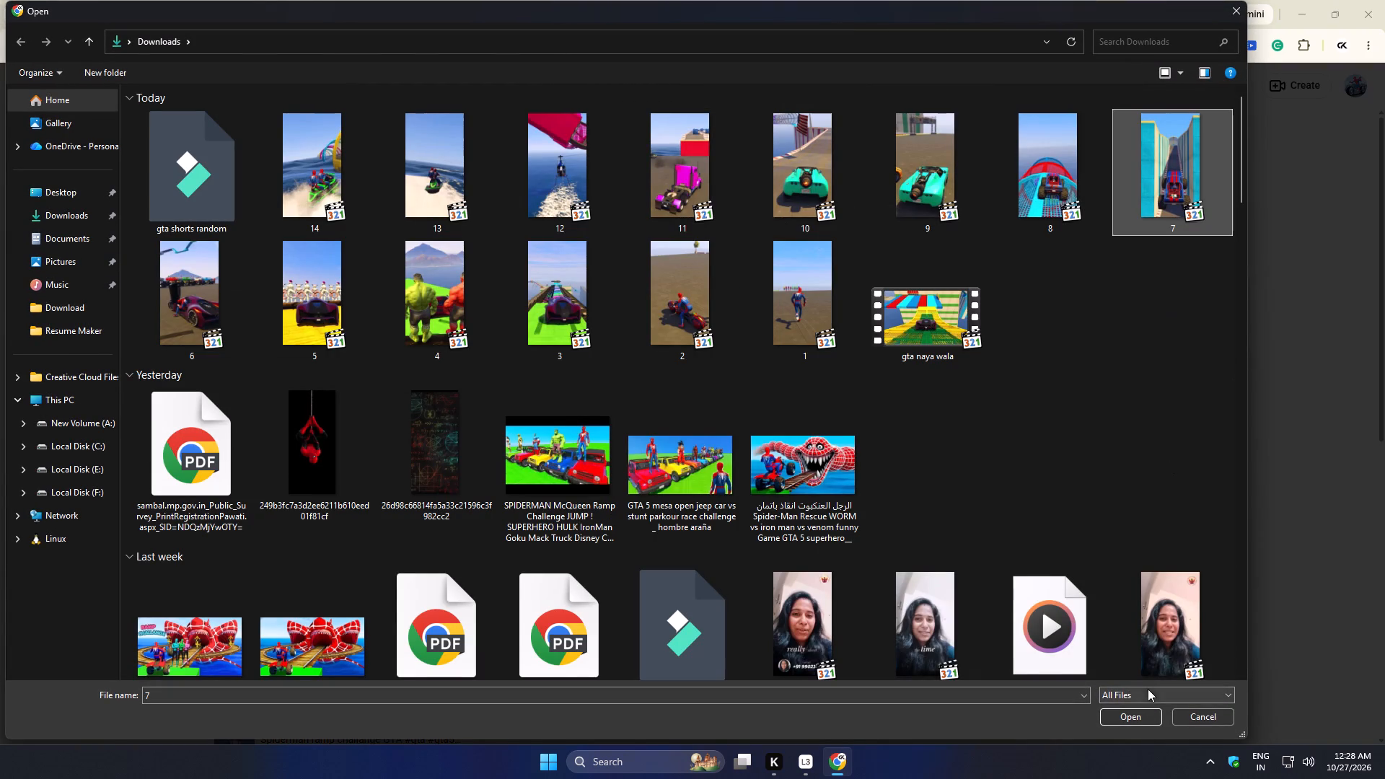
{"action": "left_click", "coordinate": [1136, 713]}
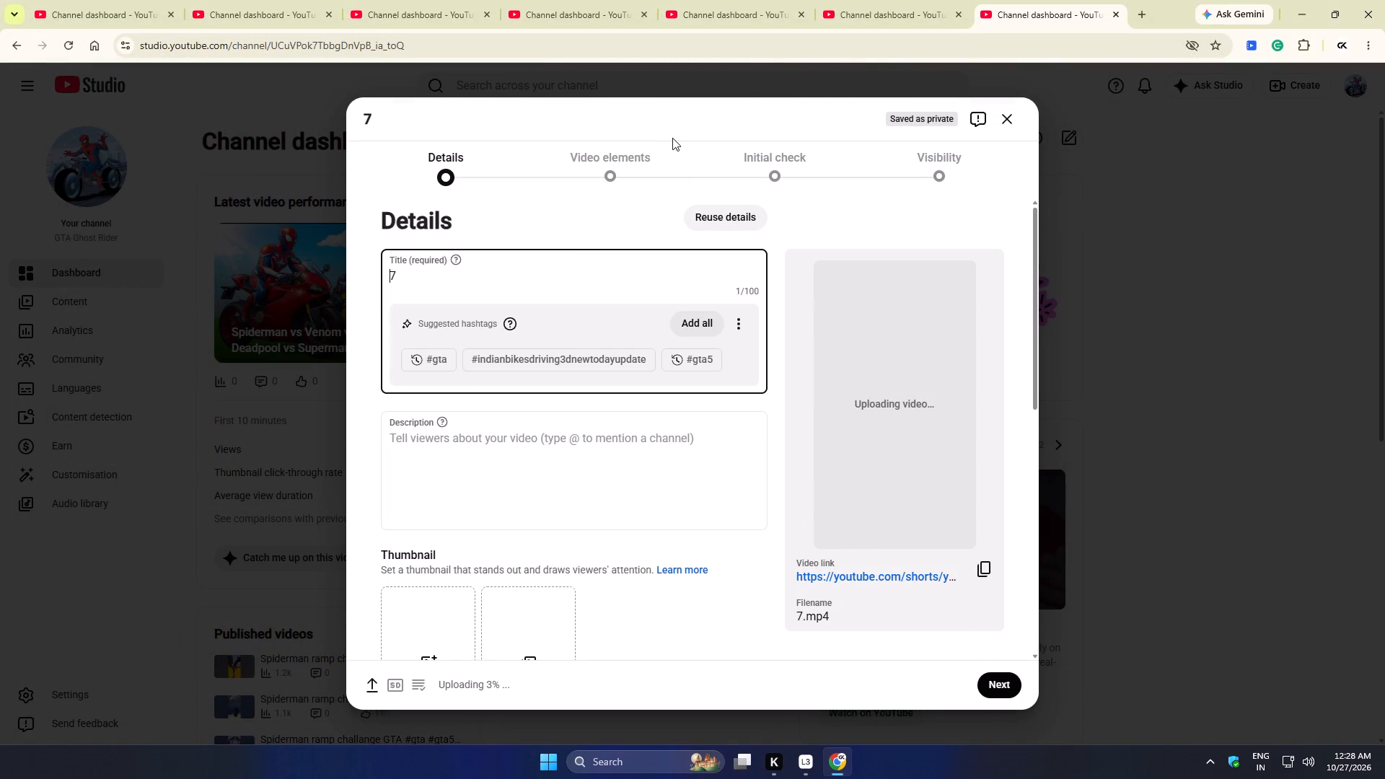
Open the channel's Studio dashboard in an eighth browser tab and upload video file 8 from Downloads.
{"action": "left_click", "coordinate": [1138, 16]}
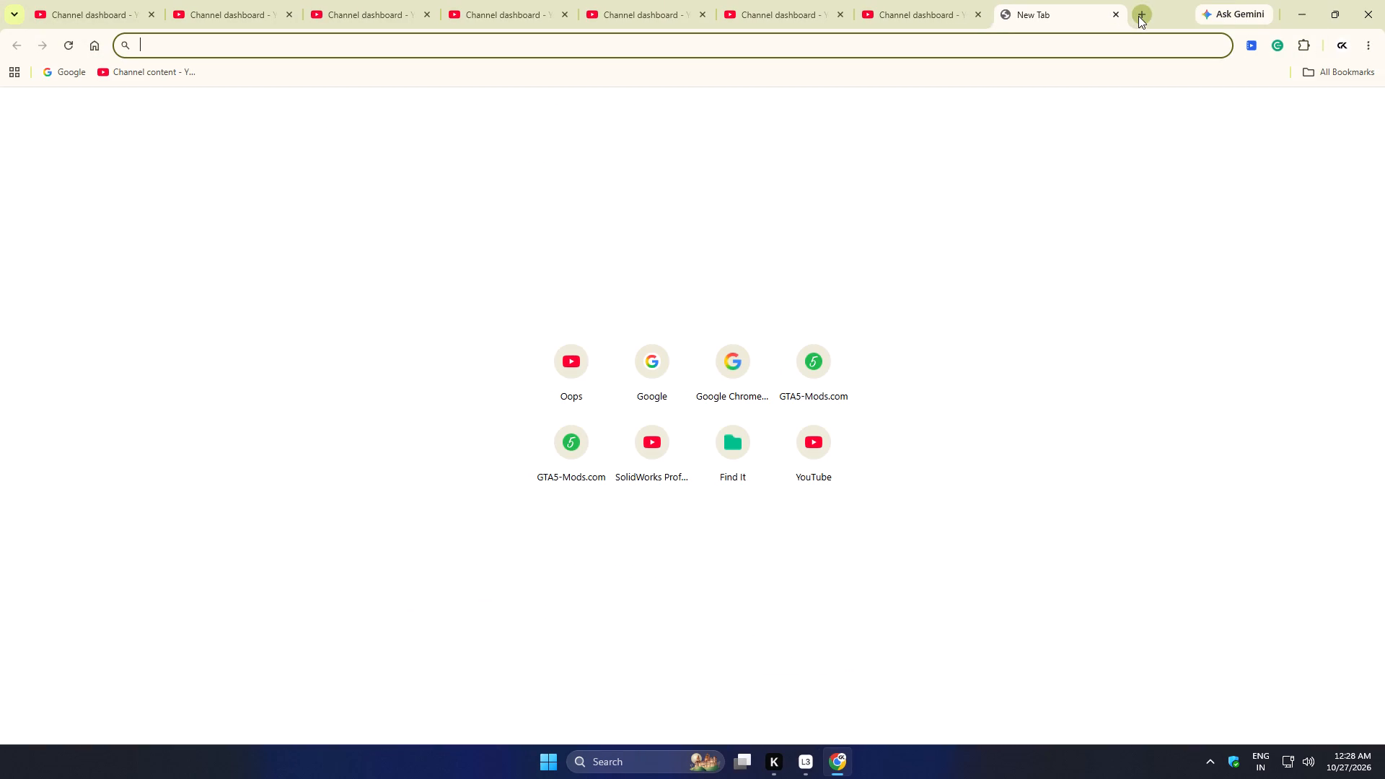
{"action": "left_click", "coordinate": [566, 353]}
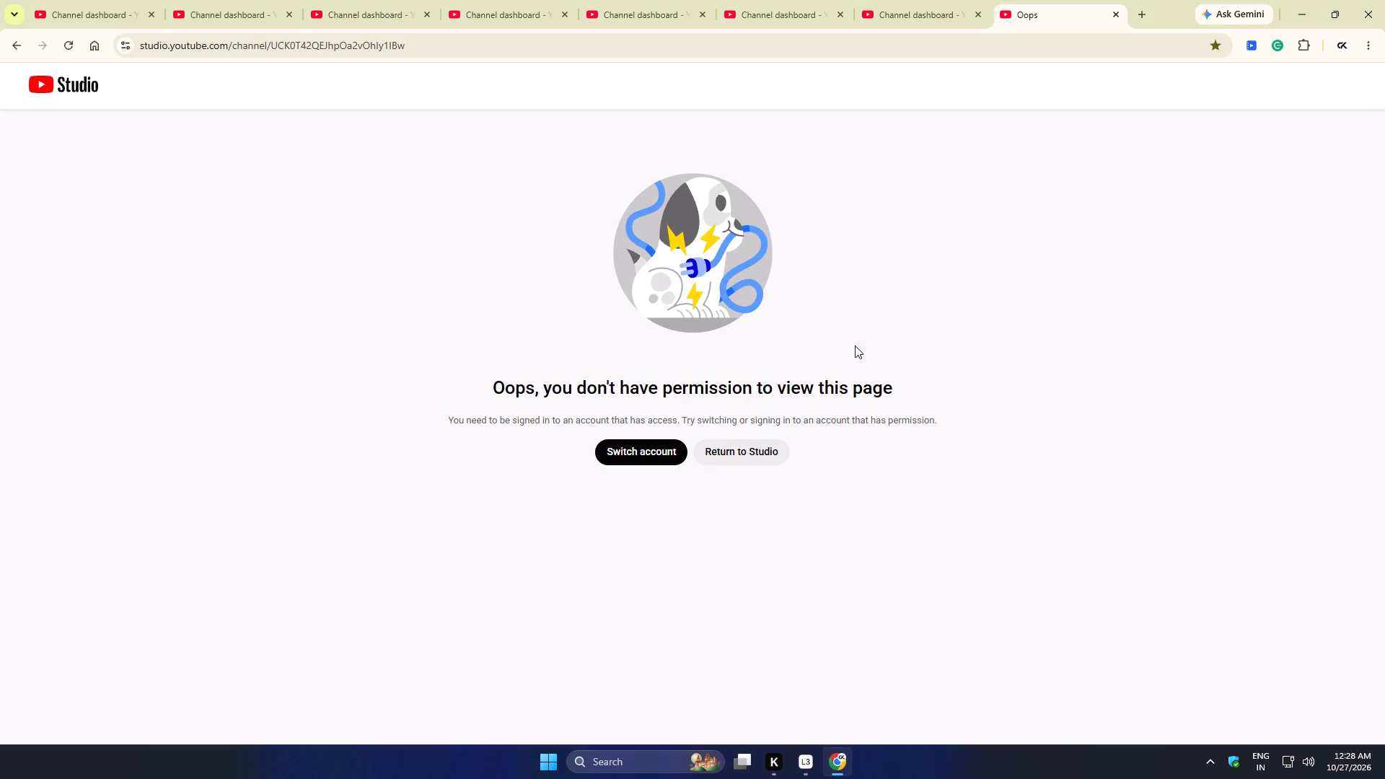
{"action": "left_click", "coordinate": [763, 455]}
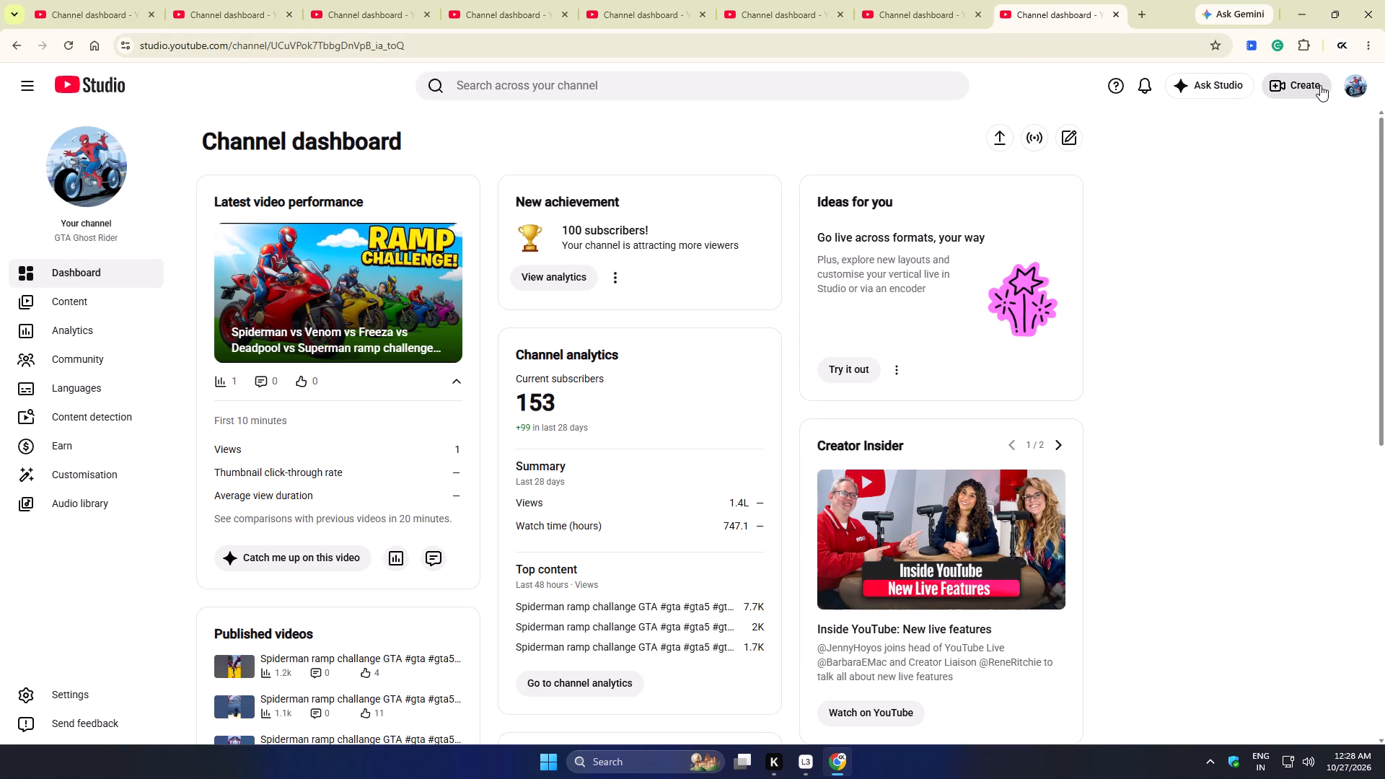
{"action": "left_click", "coordinate": [1320, 84]}
{"action": "left_click", "coordinate": [1292, 110]}
{"action": "left_click", "coordinate": [703, 482]}
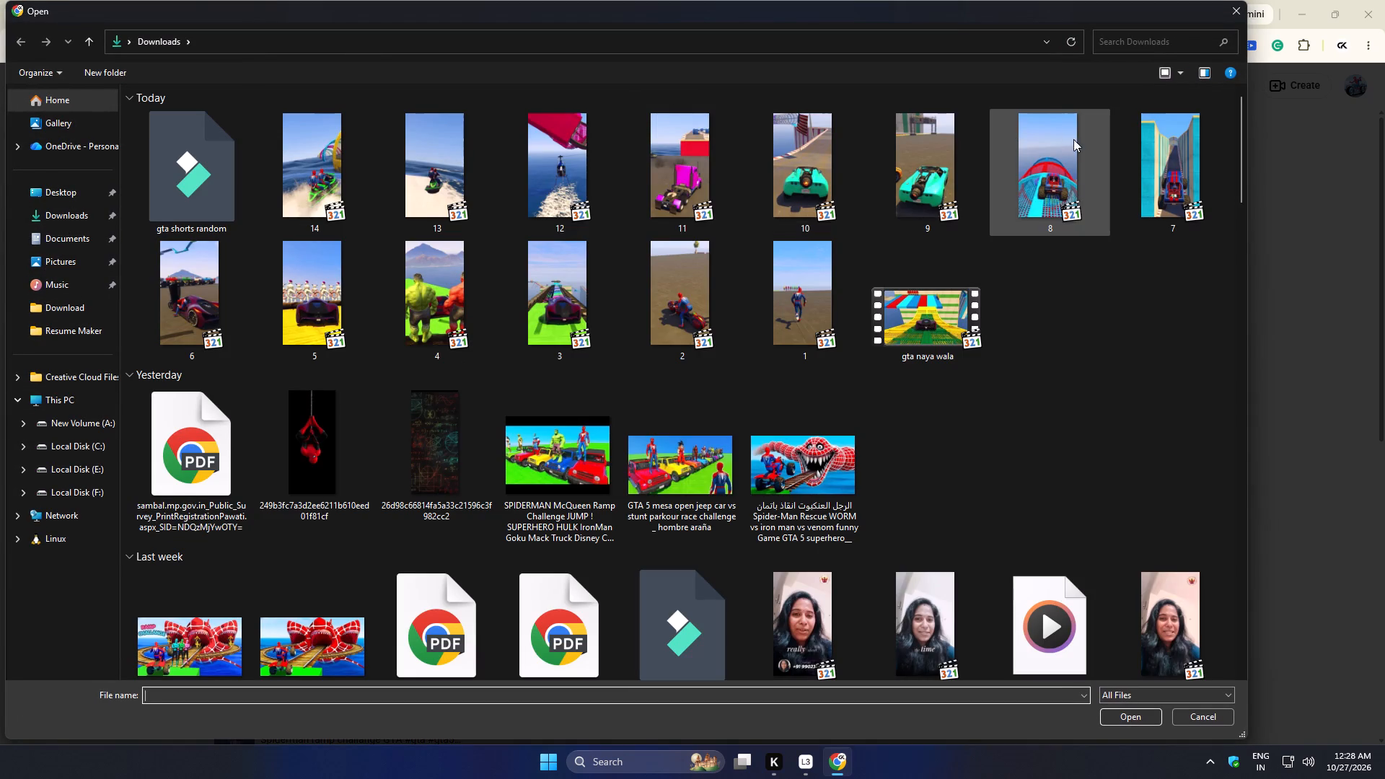
{"action": "left_click", "coordinate": [1077, 161]}
{"action": "left_click", "coordinate": [1140, 709]}
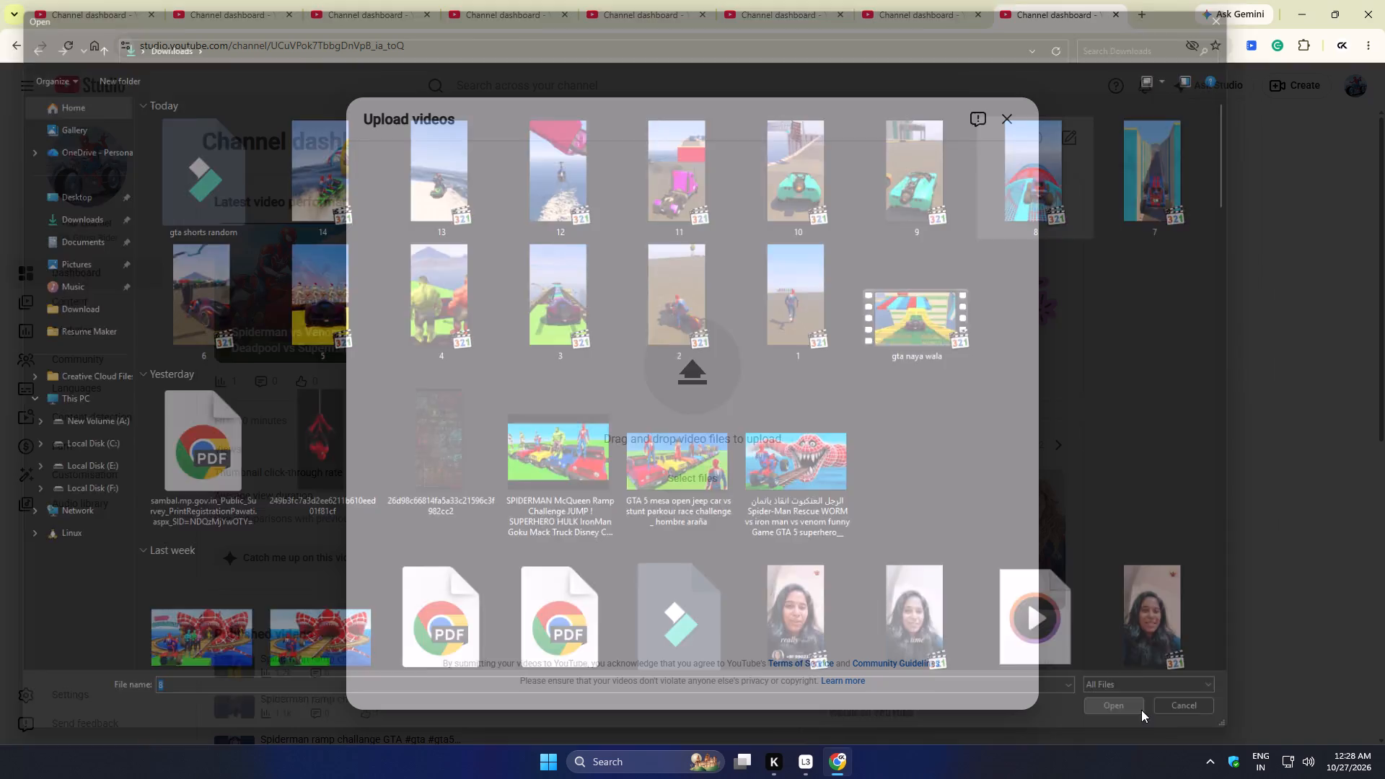
Open the channel's Studio dashboard in a ninth browser tab, upload video file 9 from Downloads, and check the uploads of videos 7 to 9.
{"action": "left_click", "coordinate": [1142, 17]}
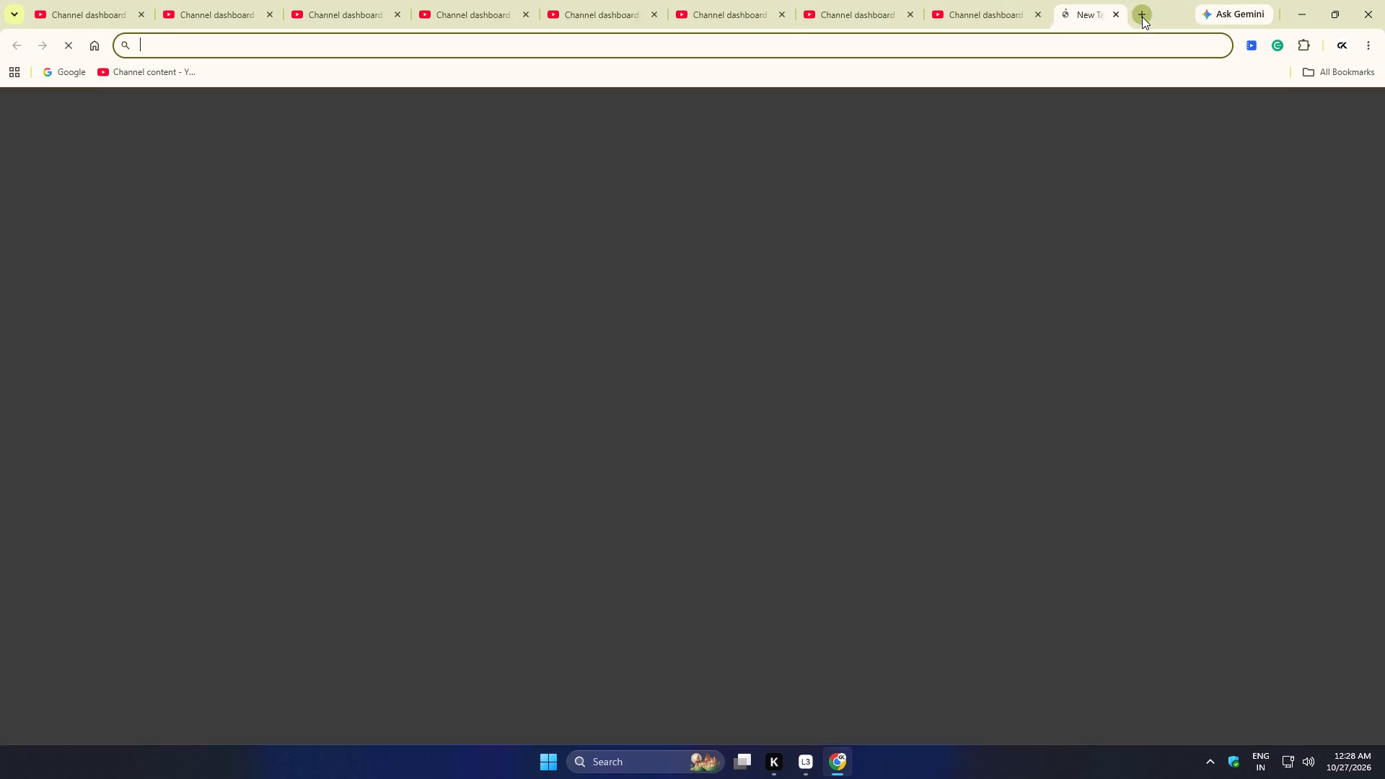
{"action": "left_click", "coordinate": [573, 369]}
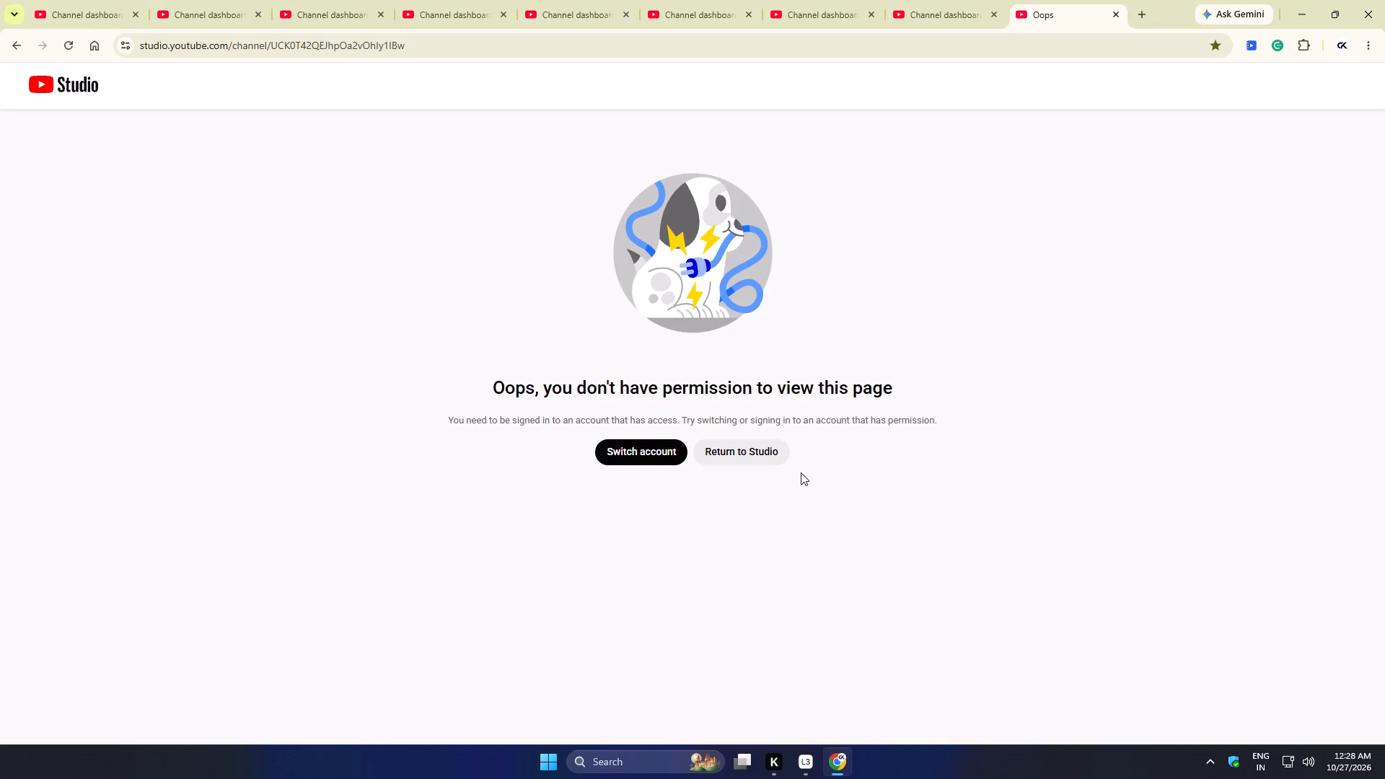
{"action": "left_click", "coordinate": [761, 462]}
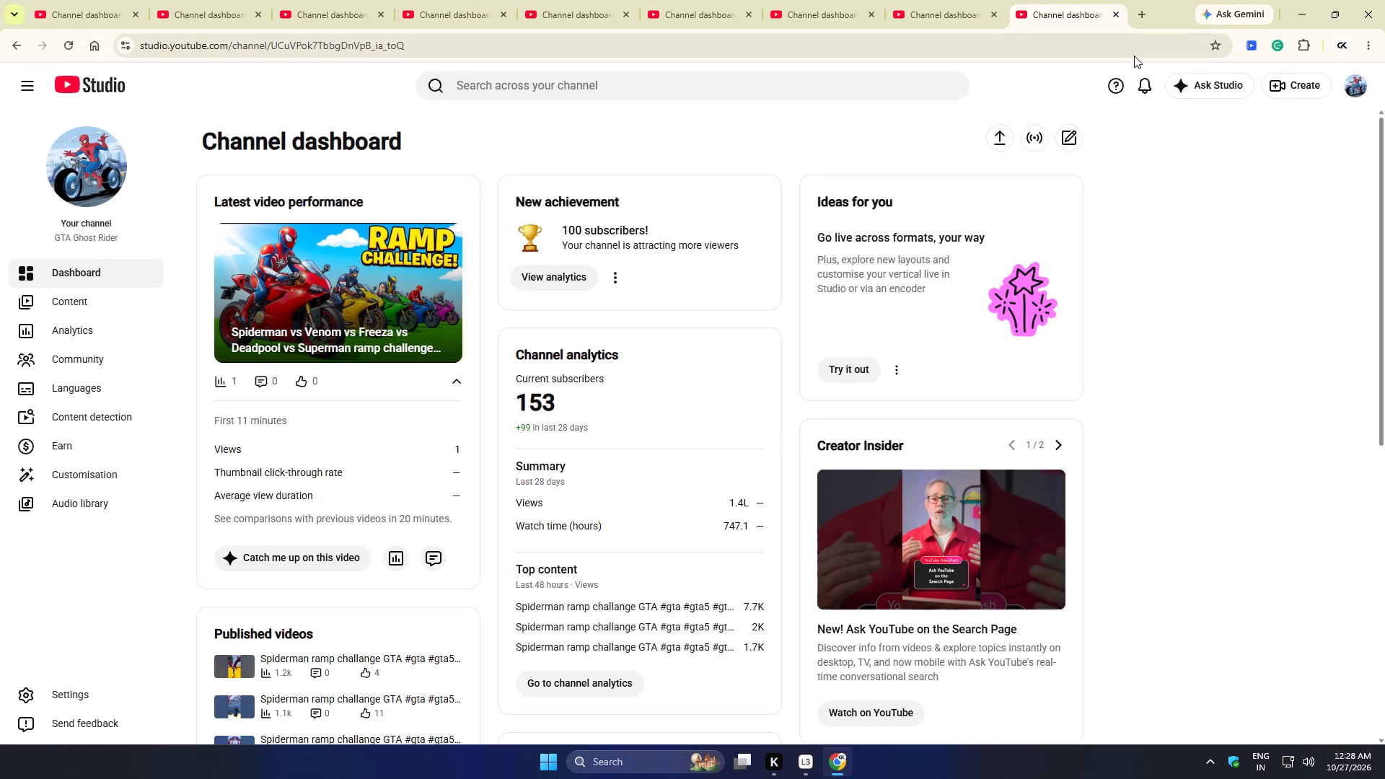
{"action": "left_click", "coordinate": [1288, 87]}
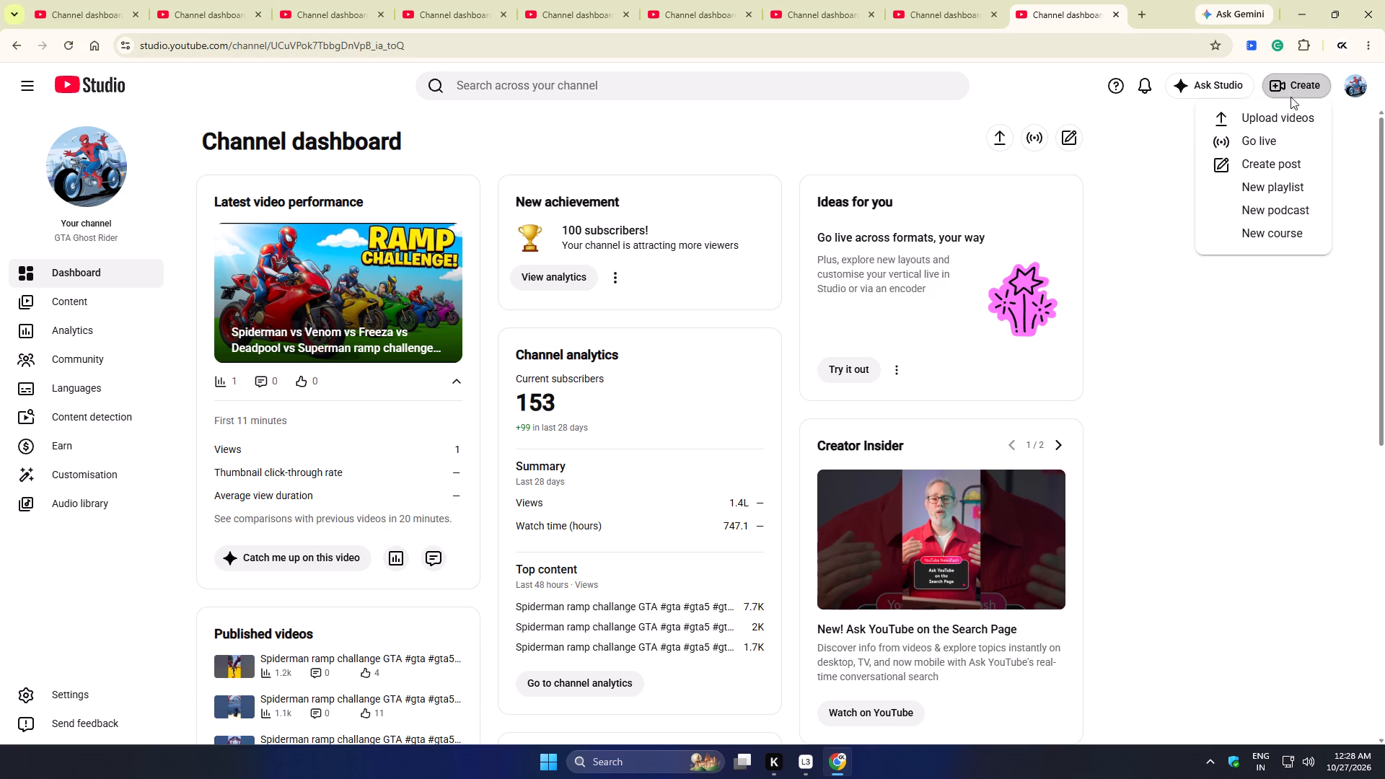
{"action": "left_click", "coordinate": [1292, 107]}
{"action": "left_click", "coordinate": [701, 484]}
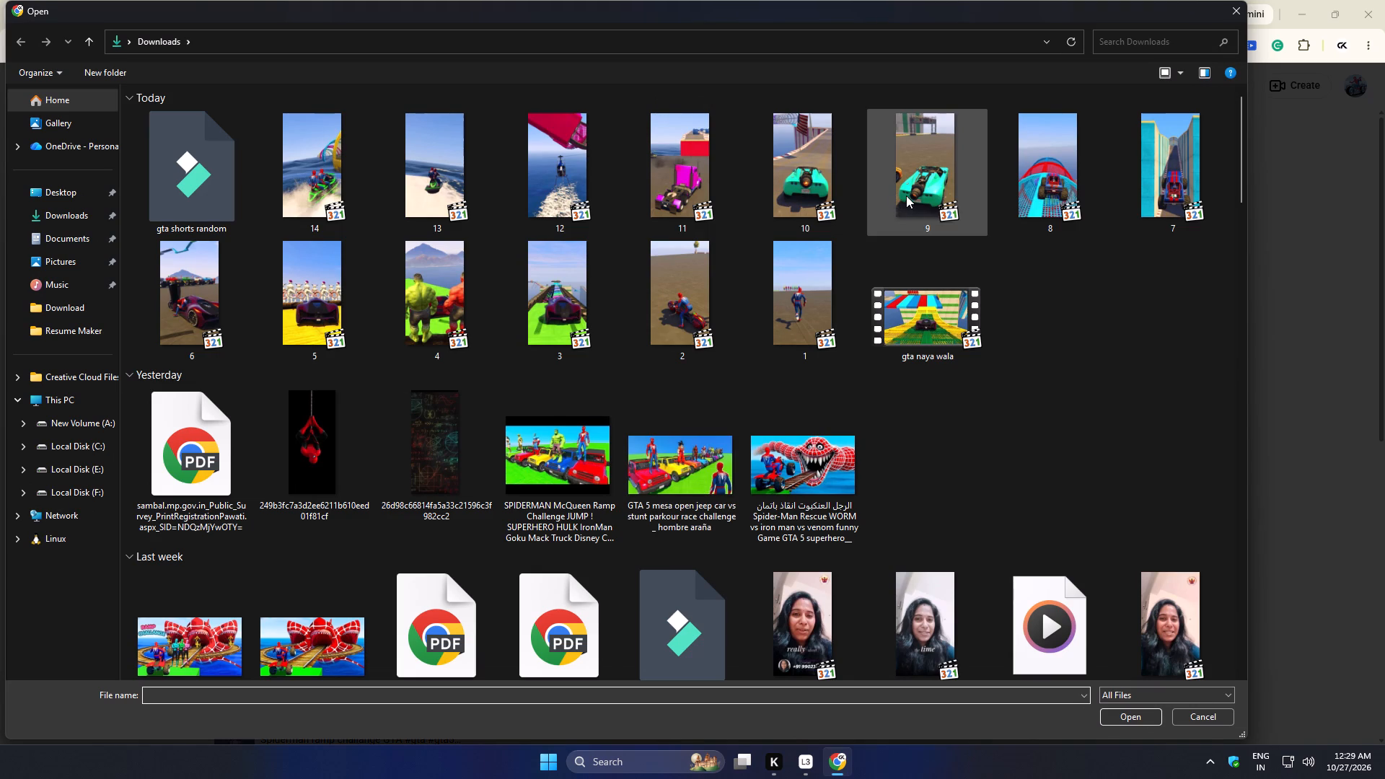
{"action": "left_click", "coordinate": [906, 195]}
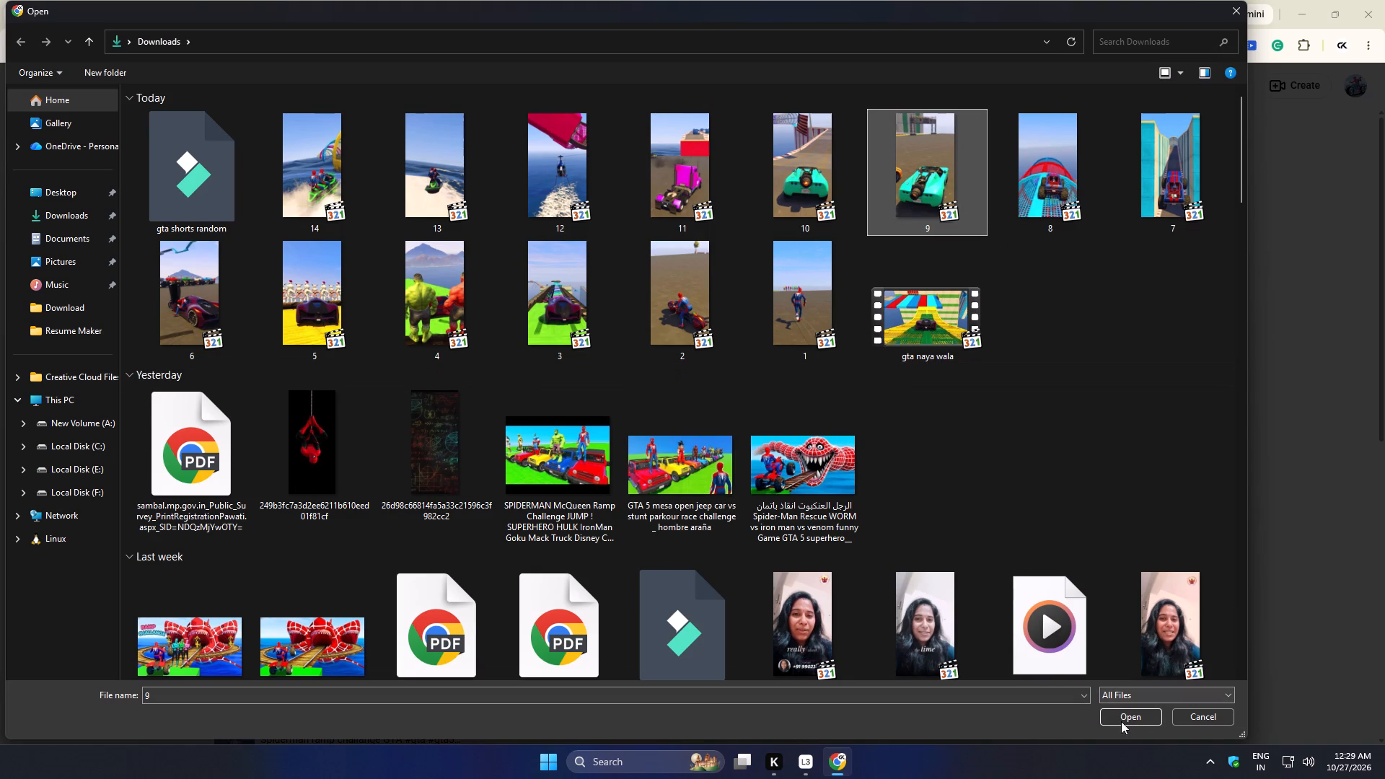
{"action": "left_click", "coordinate": [1122, 716]}
{"action": "left_click", "coordinate": [801, 19]}
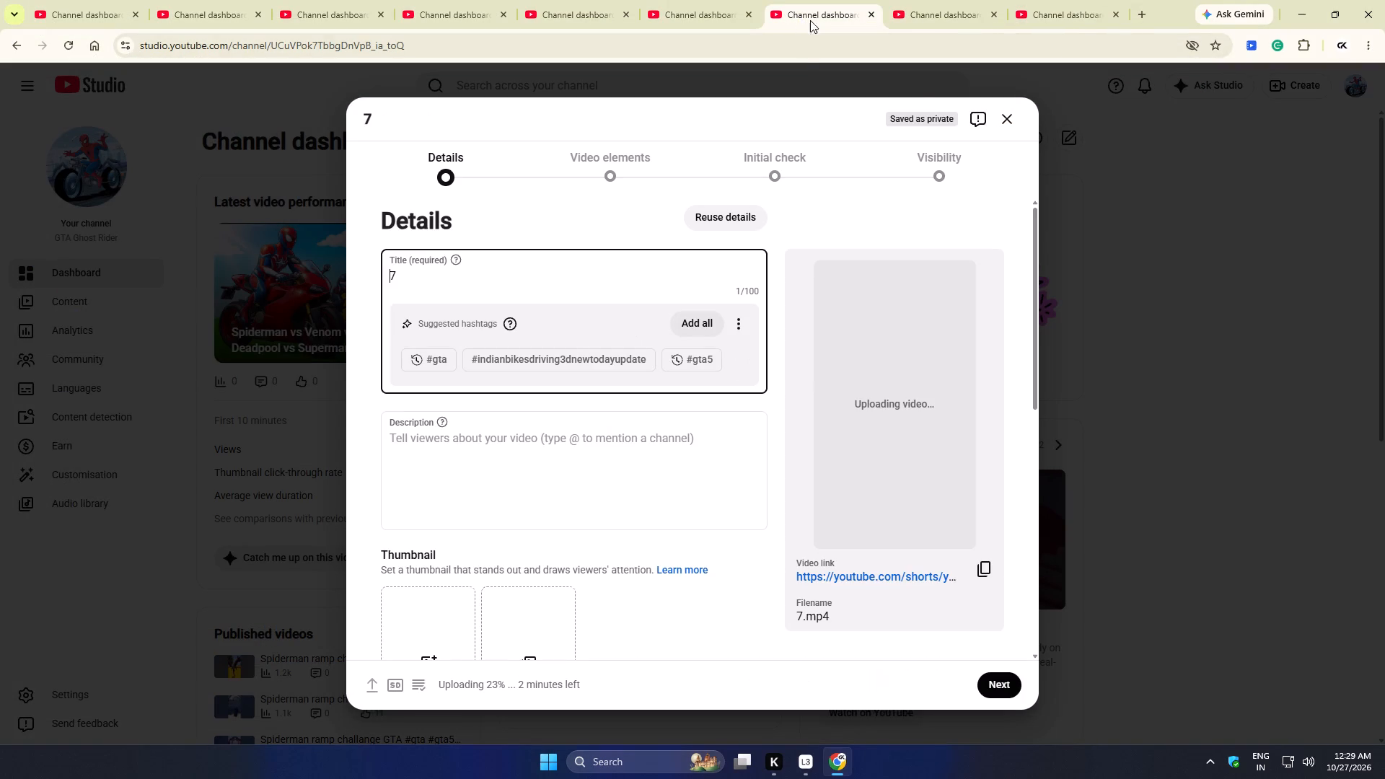
{"action": "left_click", "coordinate": [936, 7]}
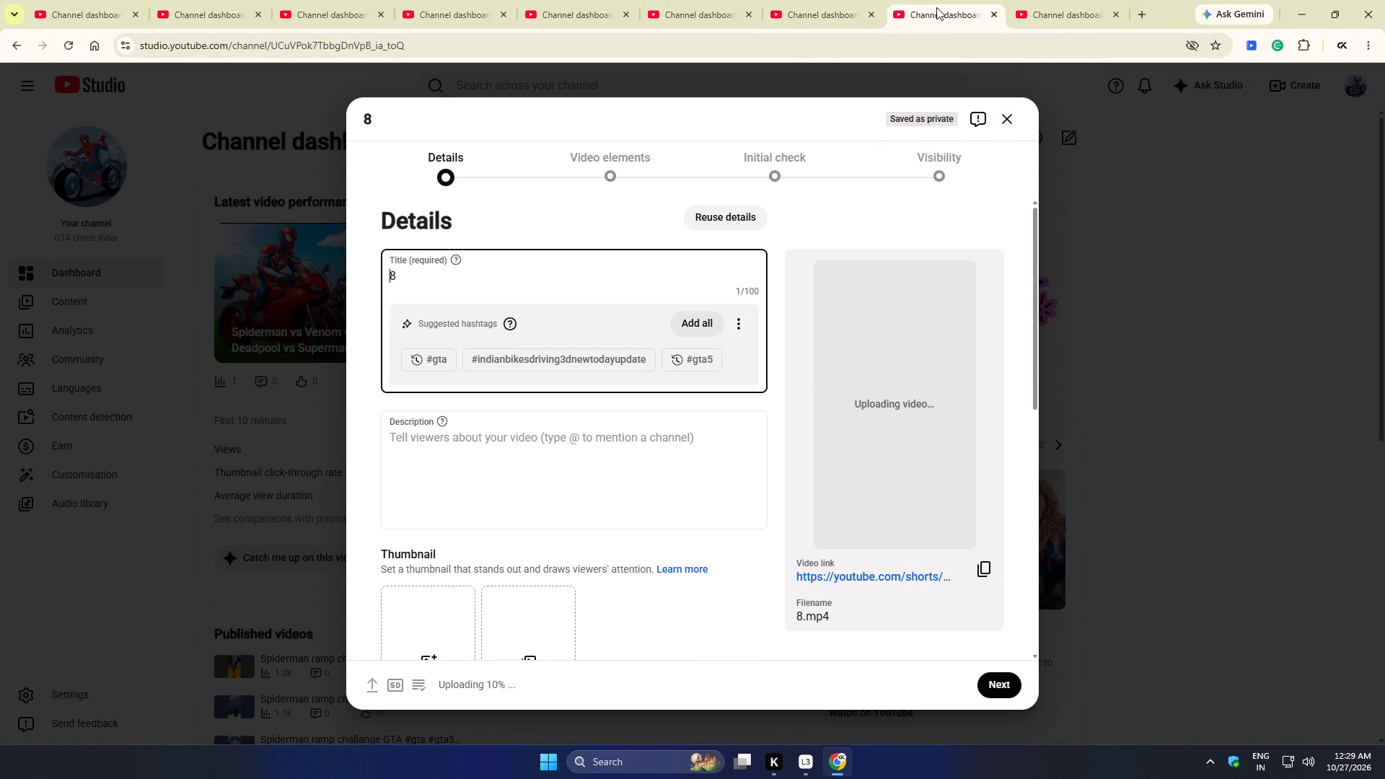
{"action": "left_click", "coordinate": [1070, 18]}
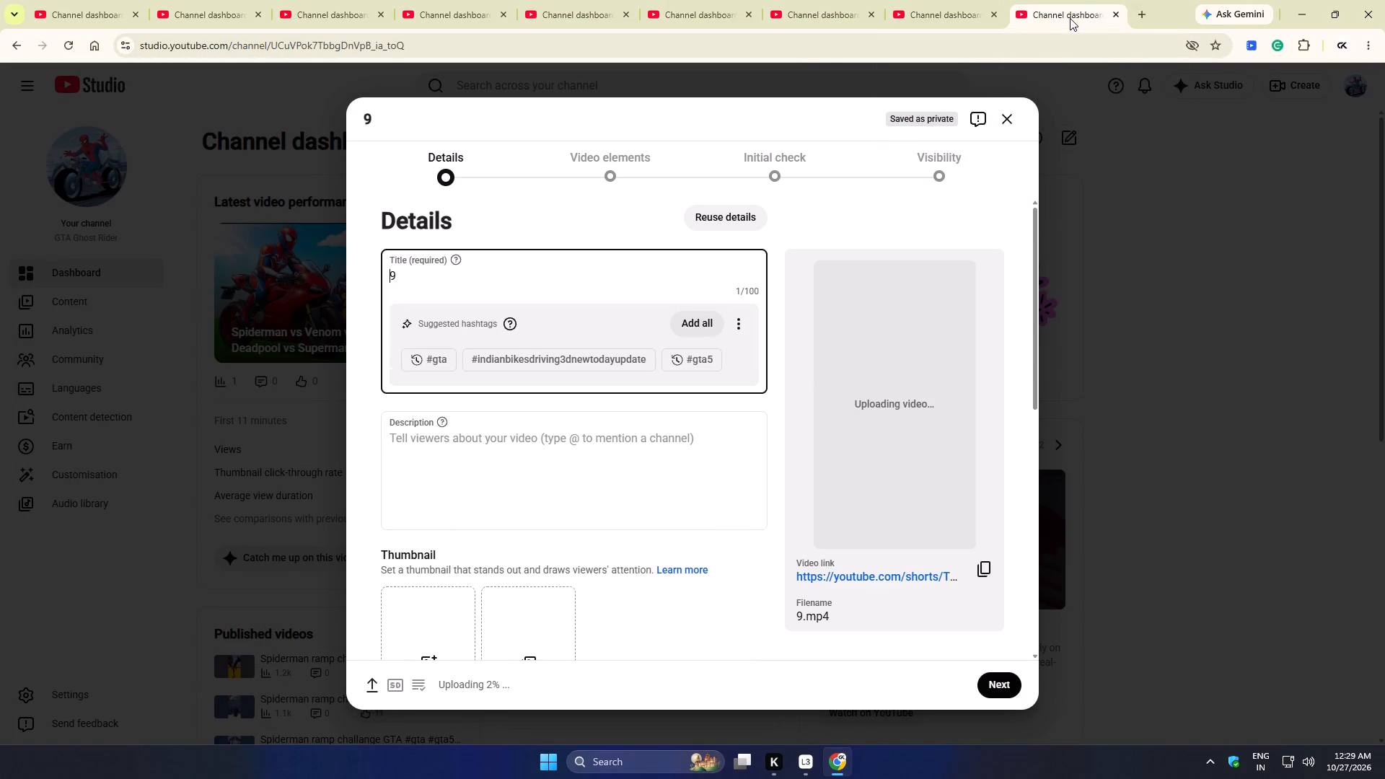
Open the channel's Studio dashboard in a tenth browser tab, upload video file 10 from Downloads, and check the uploads of videos 8 to 10.
{"action": "left_click", "coordinate": [1142, 19]}
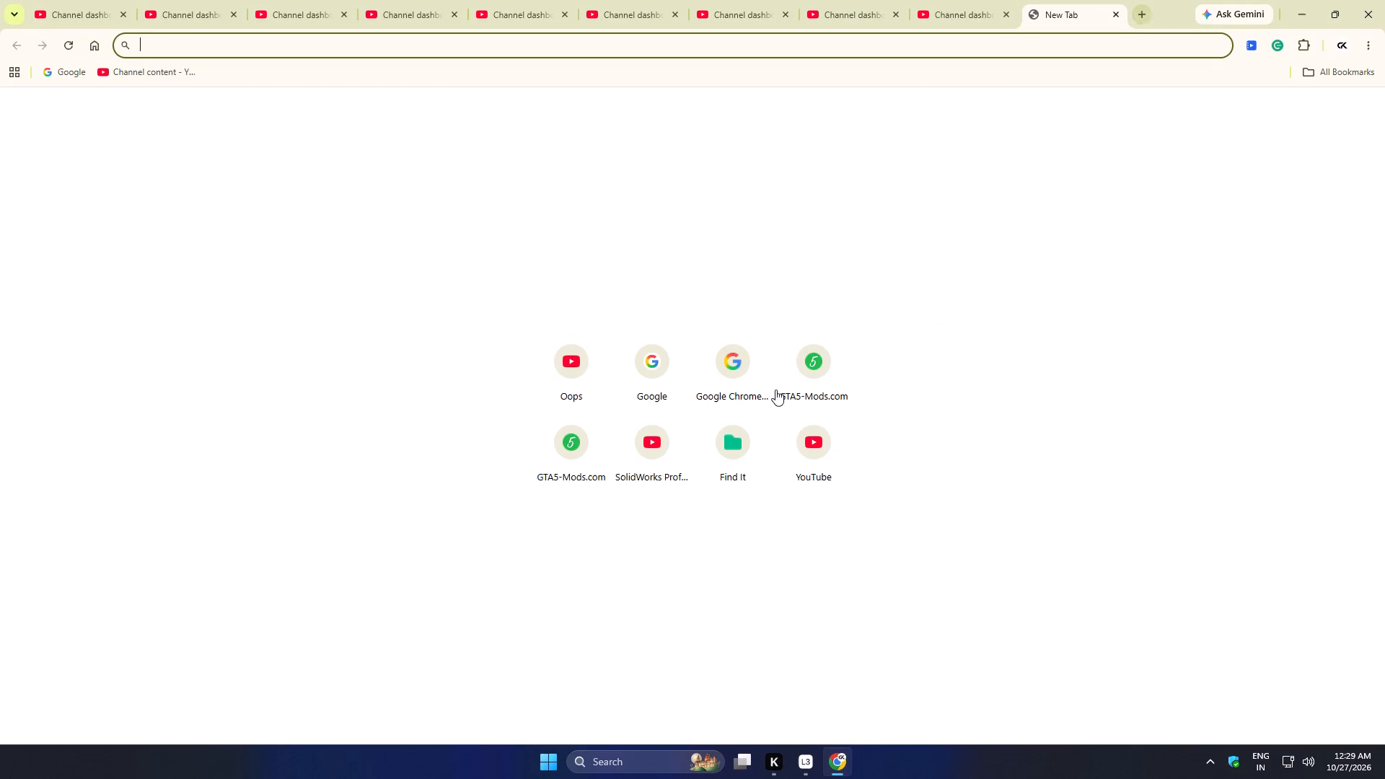
{"action": "left_click", "coordinate": [587, 365]}
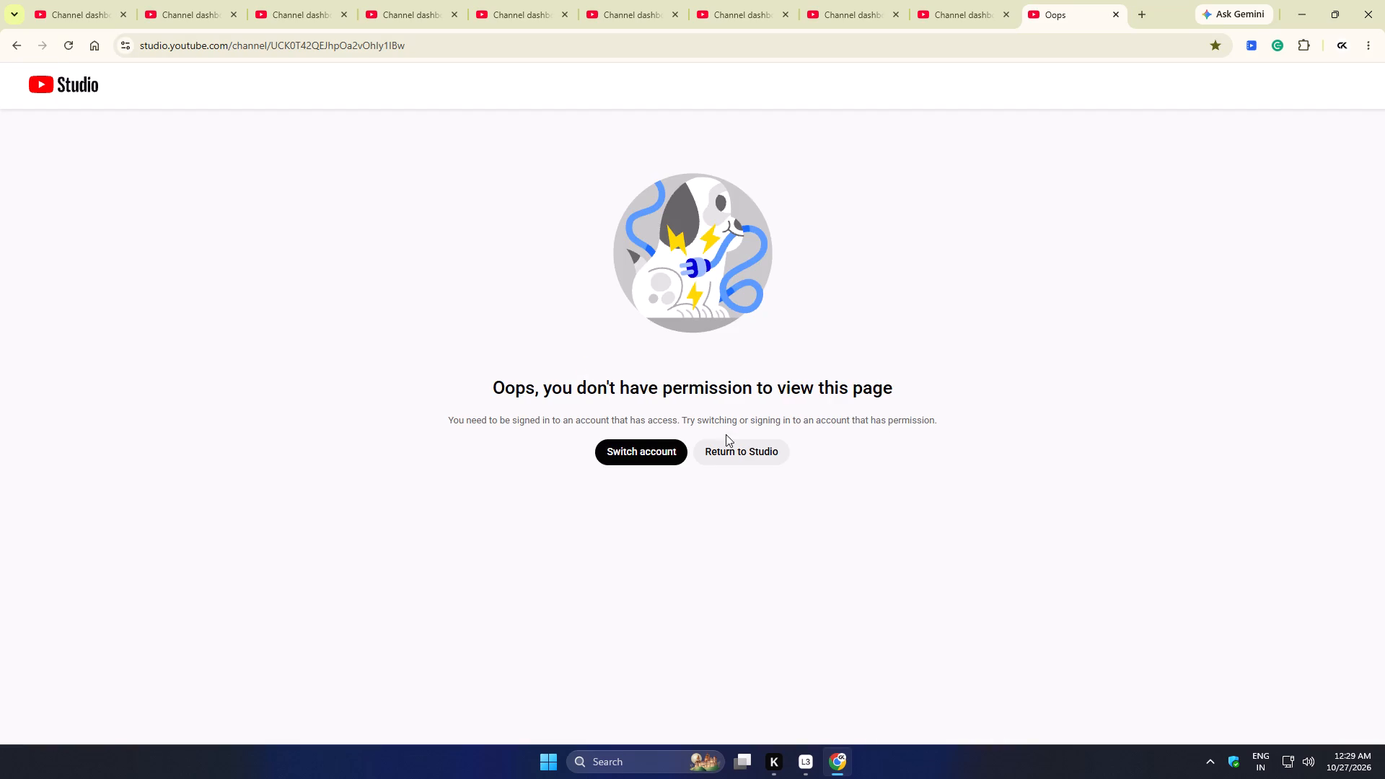
{"action": "left_click", "coordinate": [738, 441]}
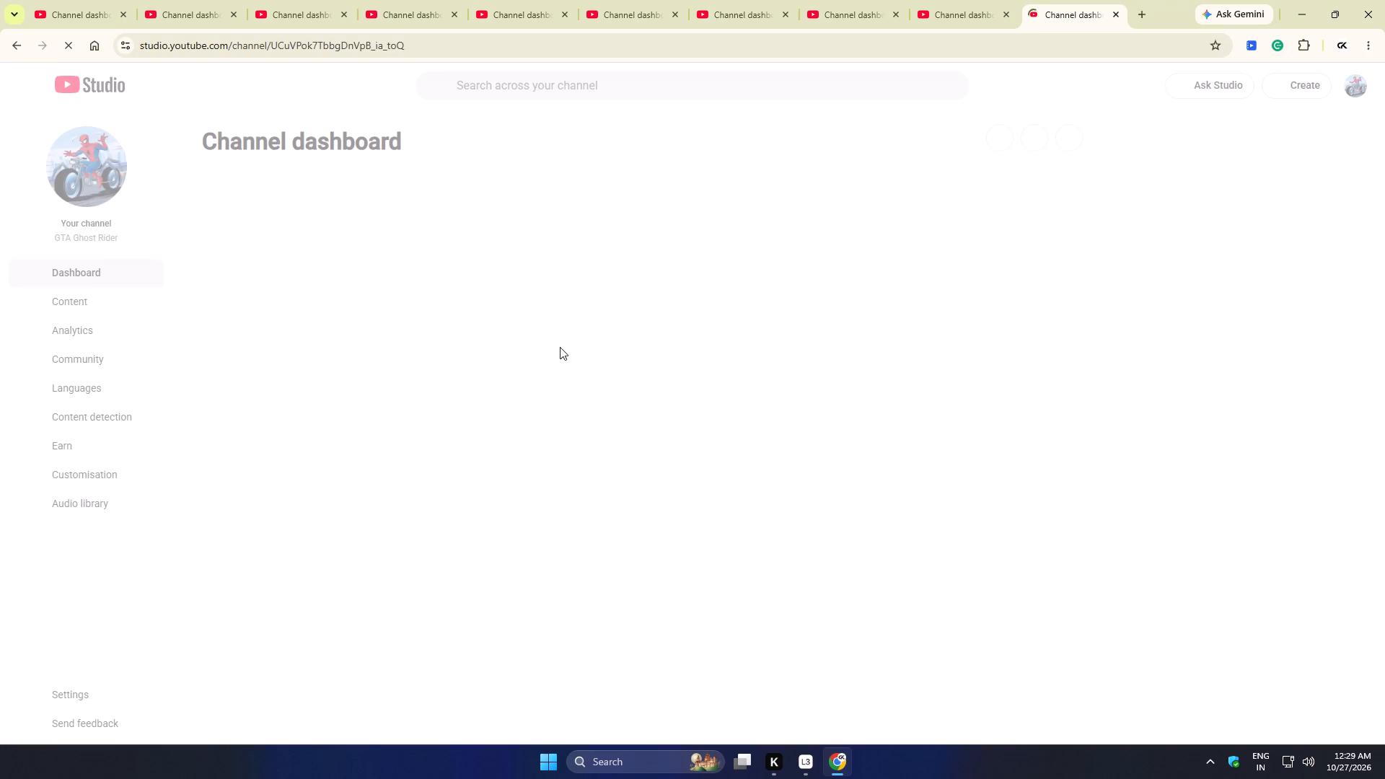
{"action": "left_click", "coordinate": [1276, 78]}
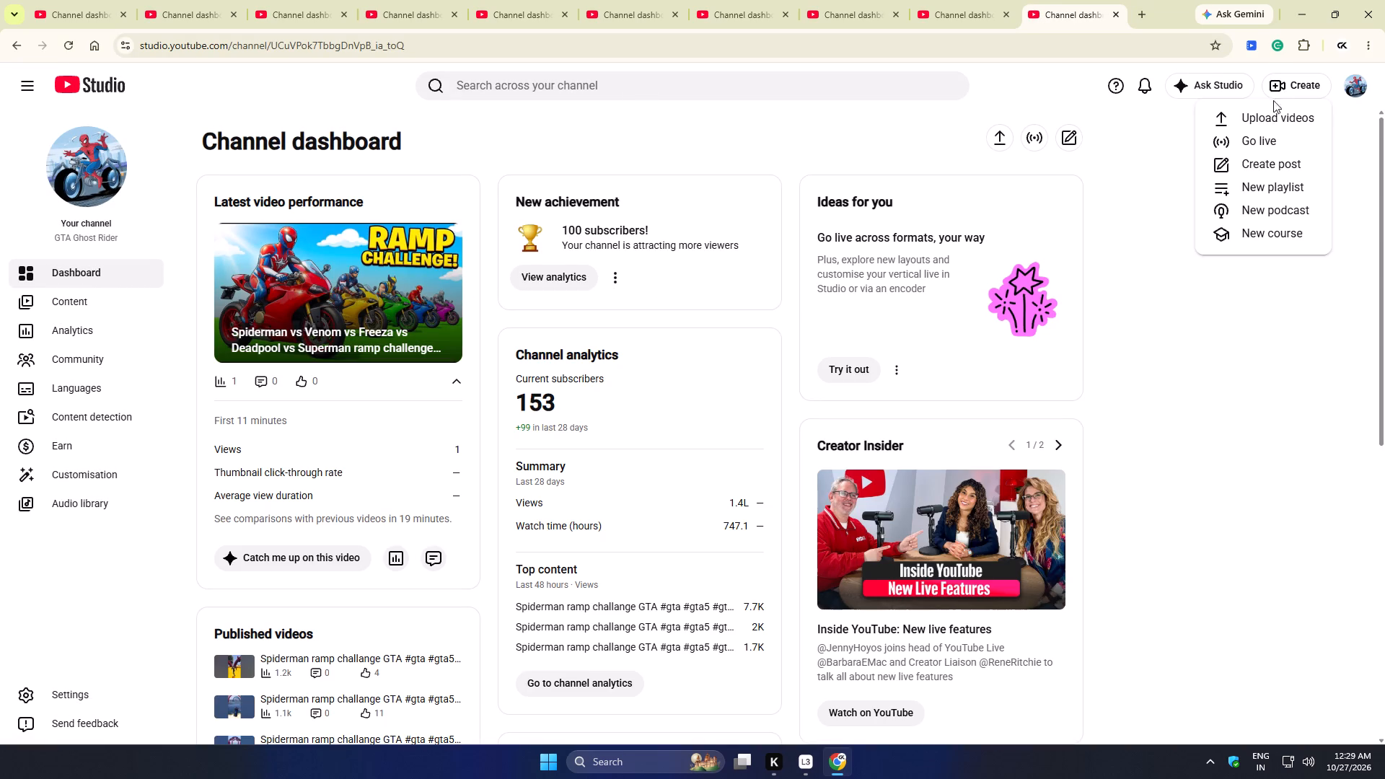
{"action": "left_click", "coordinate": [1266, 113]}
{"action": "left_click", "coordinate": [671, 481]}
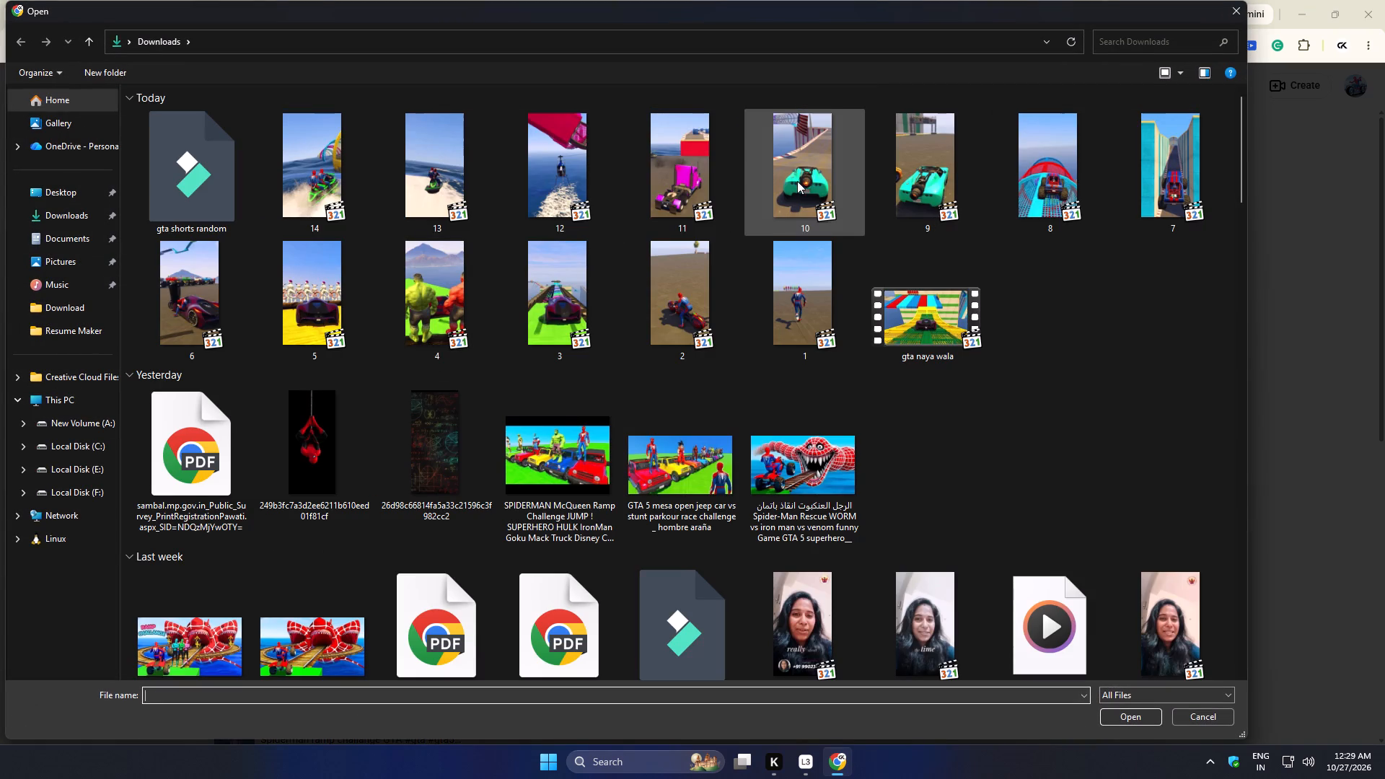
{"action": "left_click", "coordinate": [797, 181]}
{"action": "left_click", "coordinate": [1117, 709]}
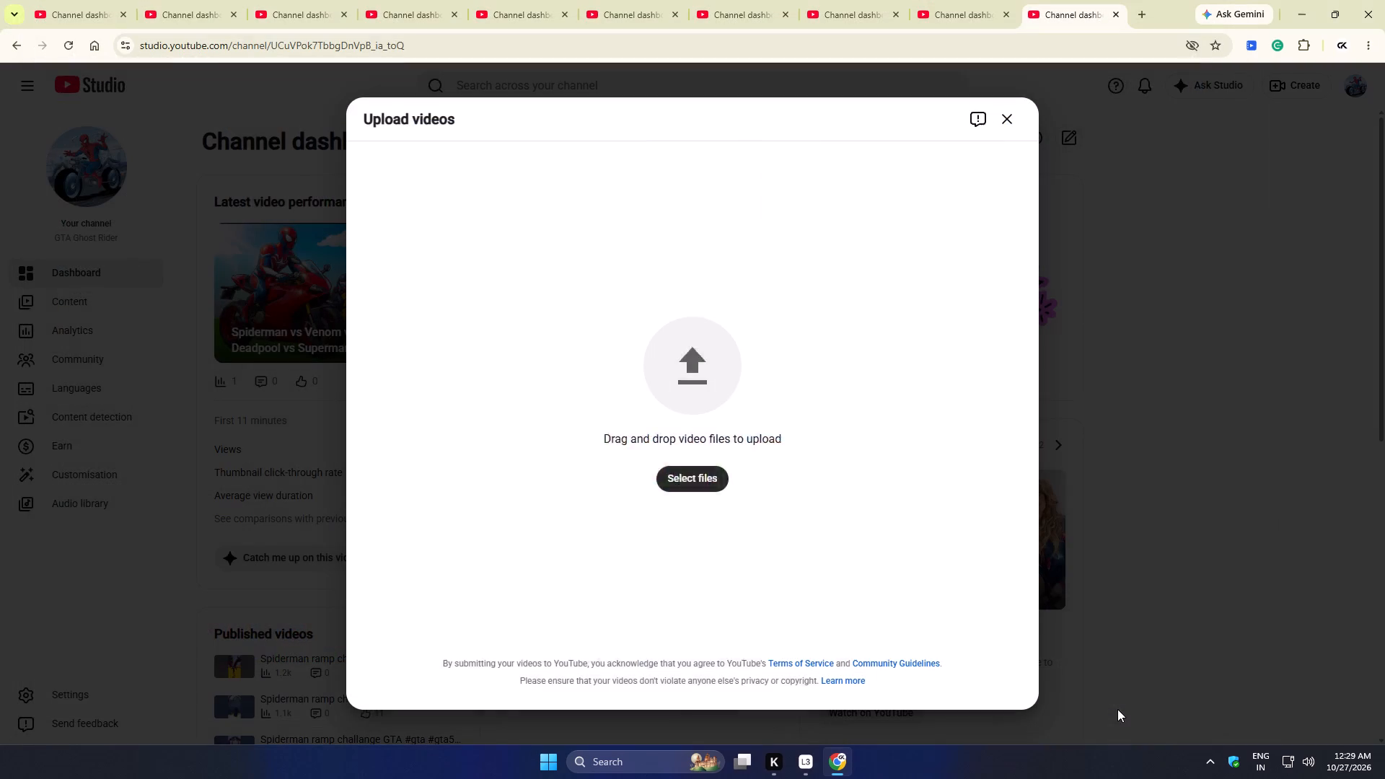
{"action": "left_click", "coordinate": [971, 19]}
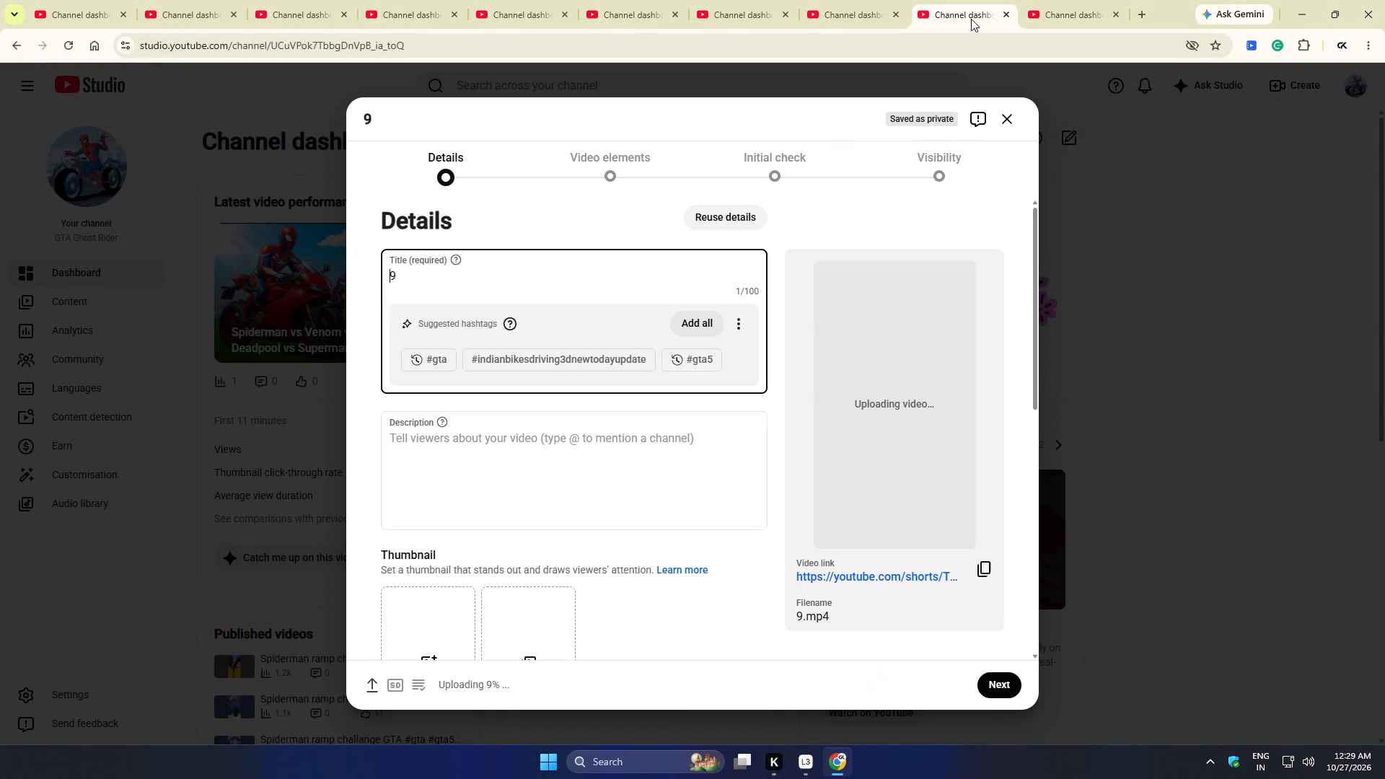
{"action": "left_click", "coordinate": [852, 24]}
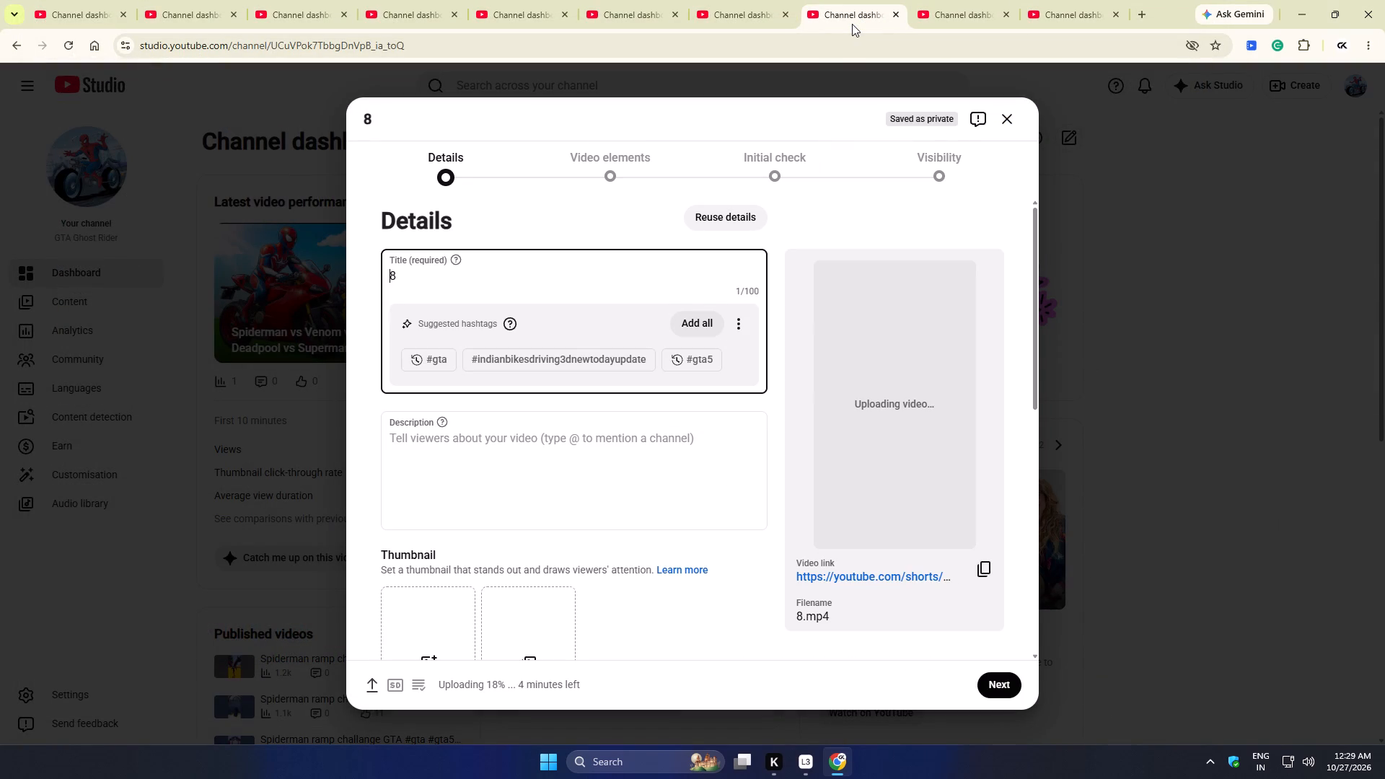
{"action": "left_click", "coordinate": [969, 17]}
{"action": "left_click", "coordinate": [1063, 14]}
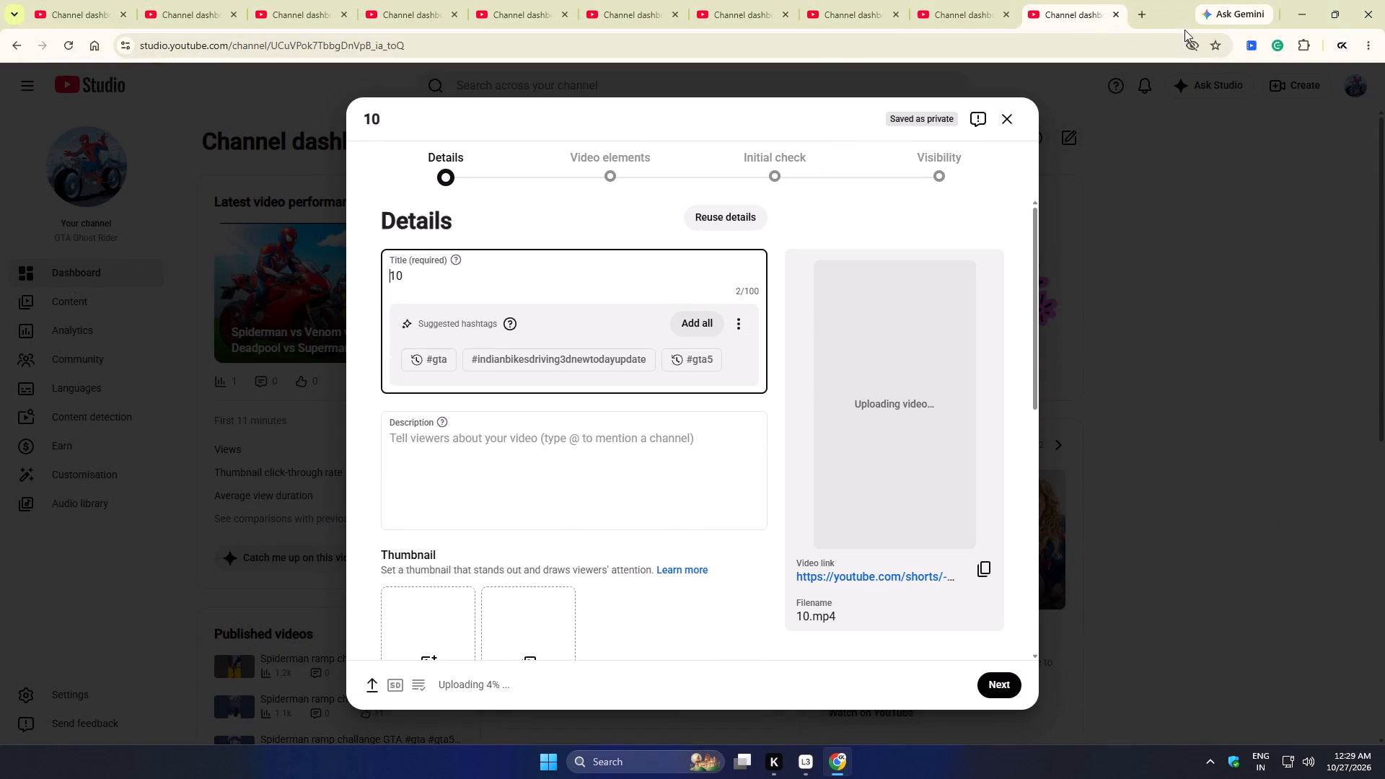
Open the channel's Studio dashboard in an eleventh browser tab, upload video file 11 from Downloads, and check the uploads of videos 10 and 11.
{"action": "left_click", "coordinate": [1144, 19]}
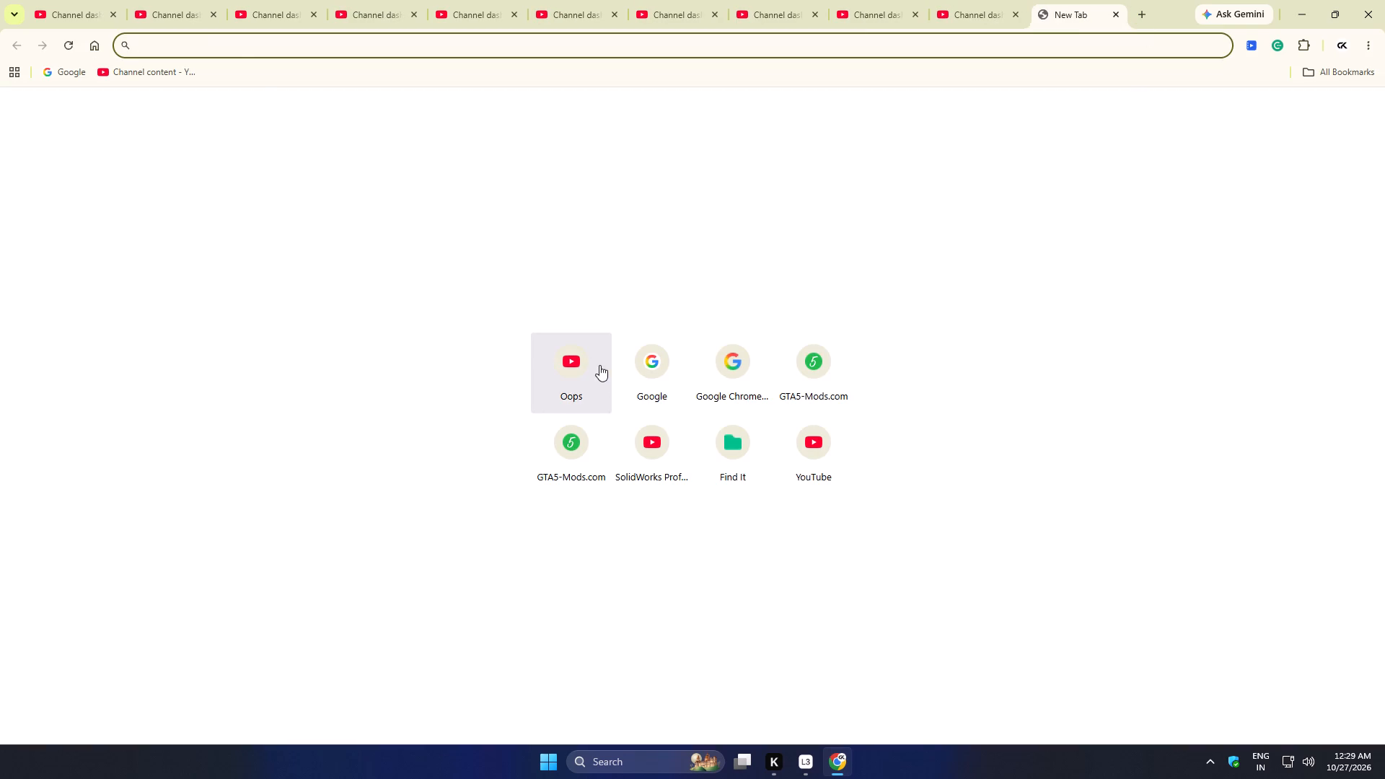
{"action": "left_click", "coordinate": [590, 364]}
{"action": "left_click", "coordinate": [739, 450]}
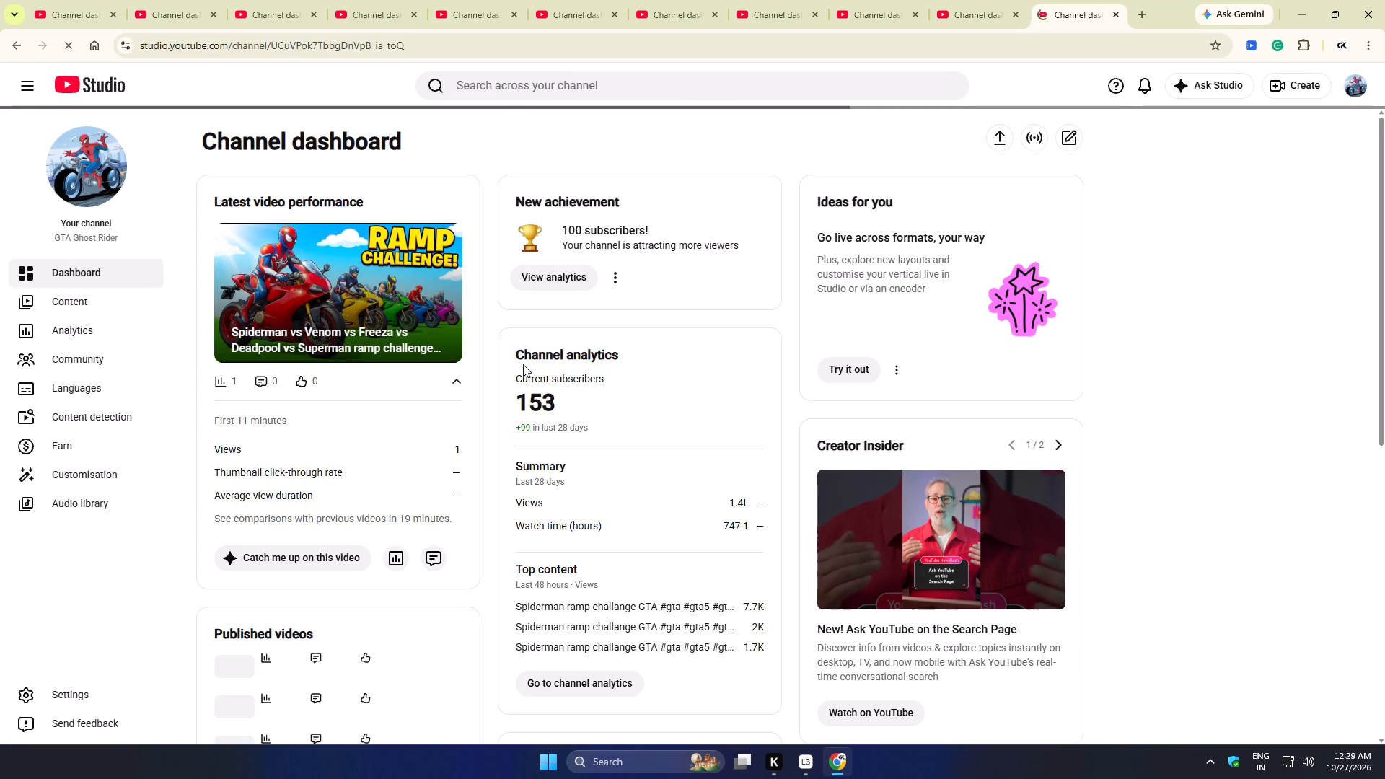
{"action": "left_click", "coordinate": [1283, 91]}
{"action": "left_click", "coordinate": [1291, 117]}
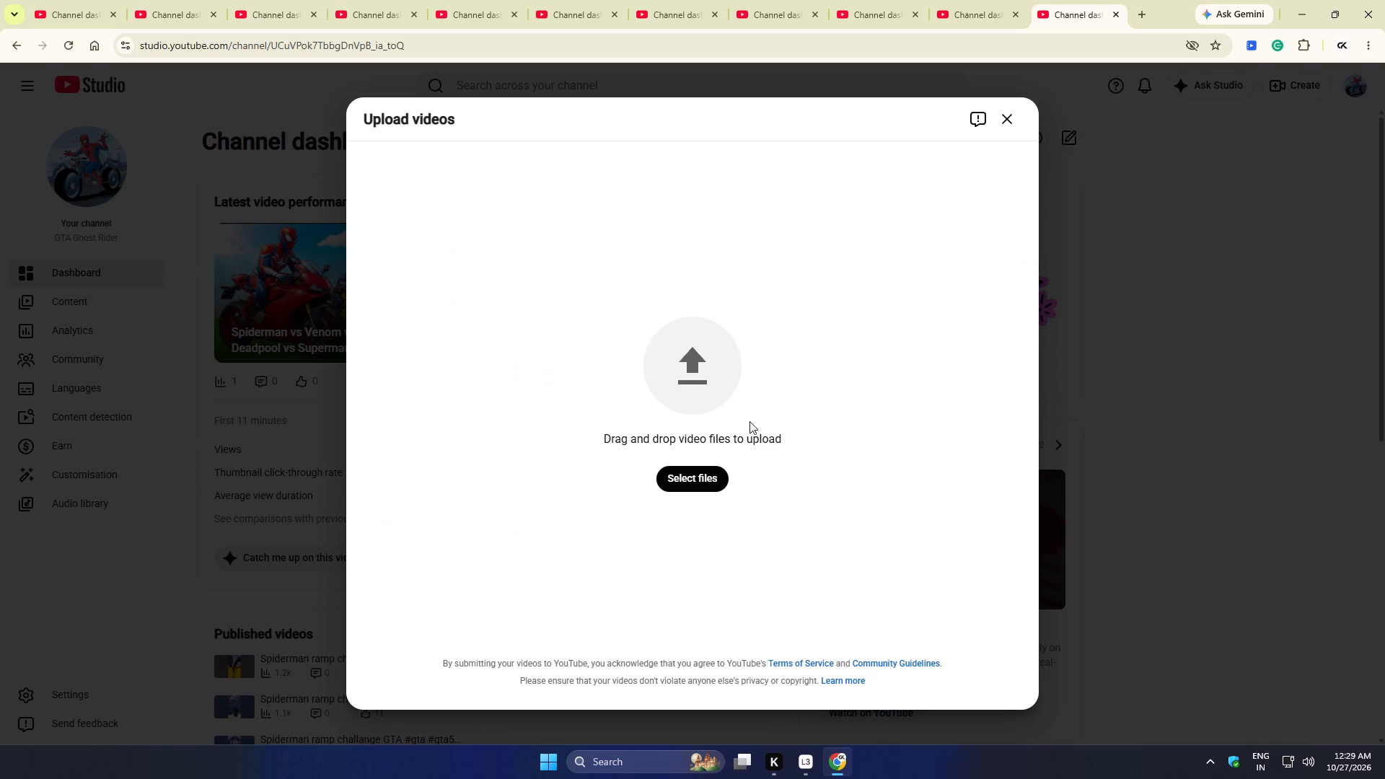
{"action": "left_click", "coordinate": [705, 480]}
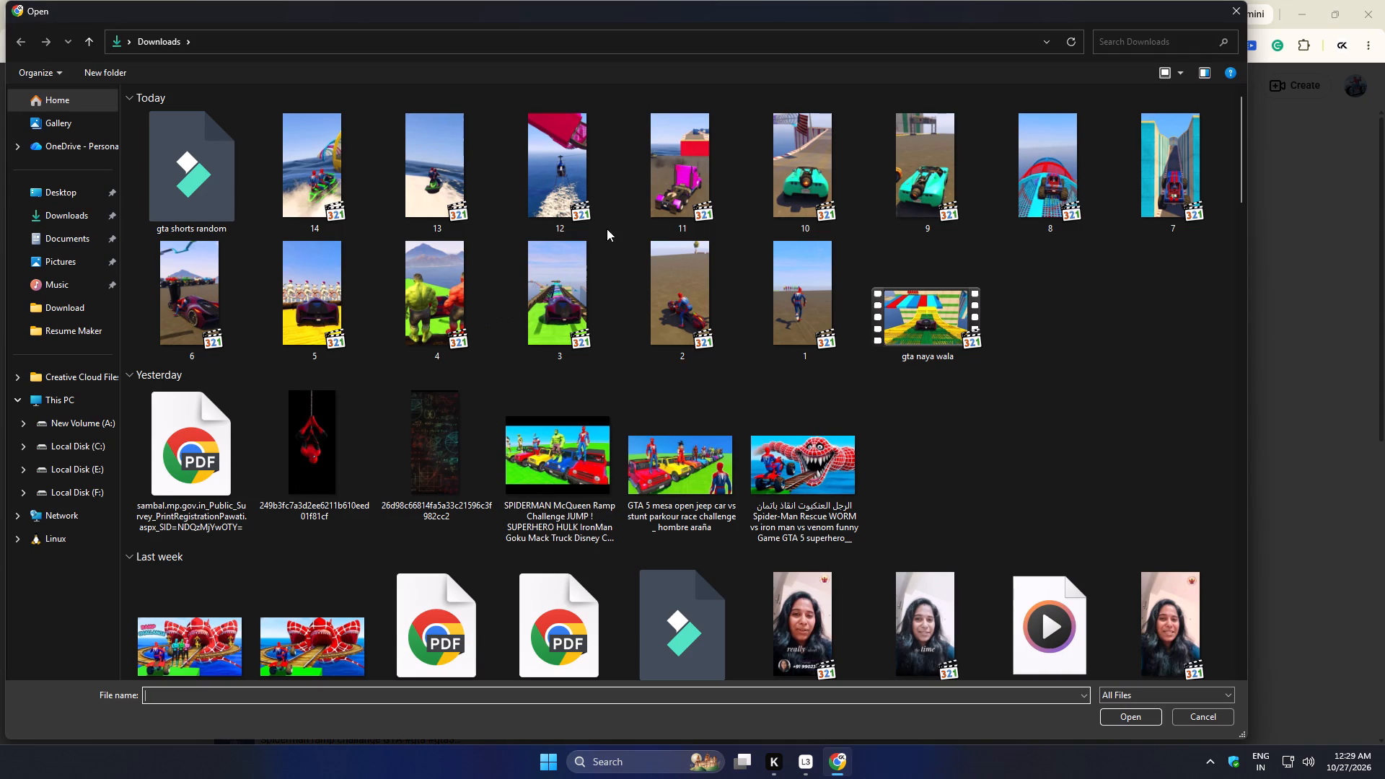
{"action": "left_click", "coordinate": [697, 209]}
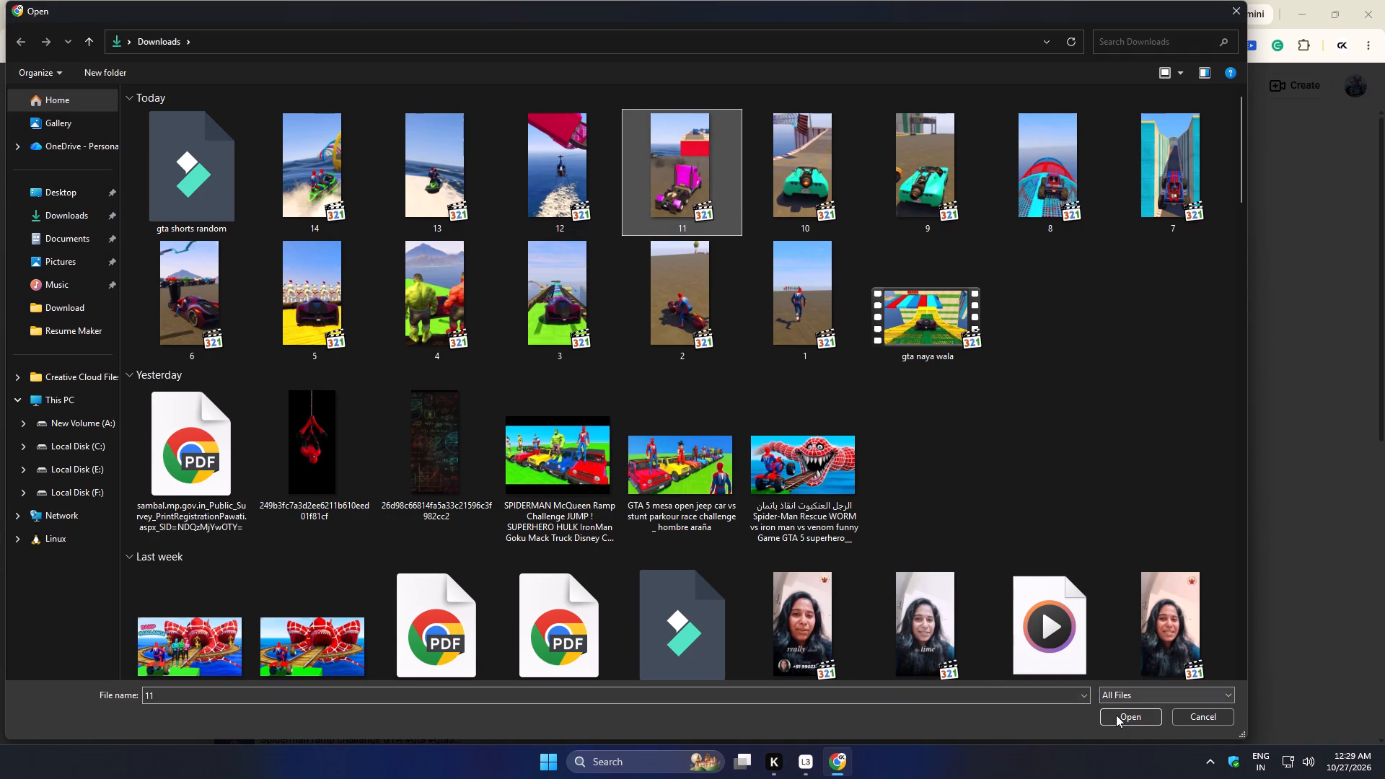
{"action": "left_click", "coordinate": [1116, 715]}
{"action": "left_click", "coordinate": [964, 14]}
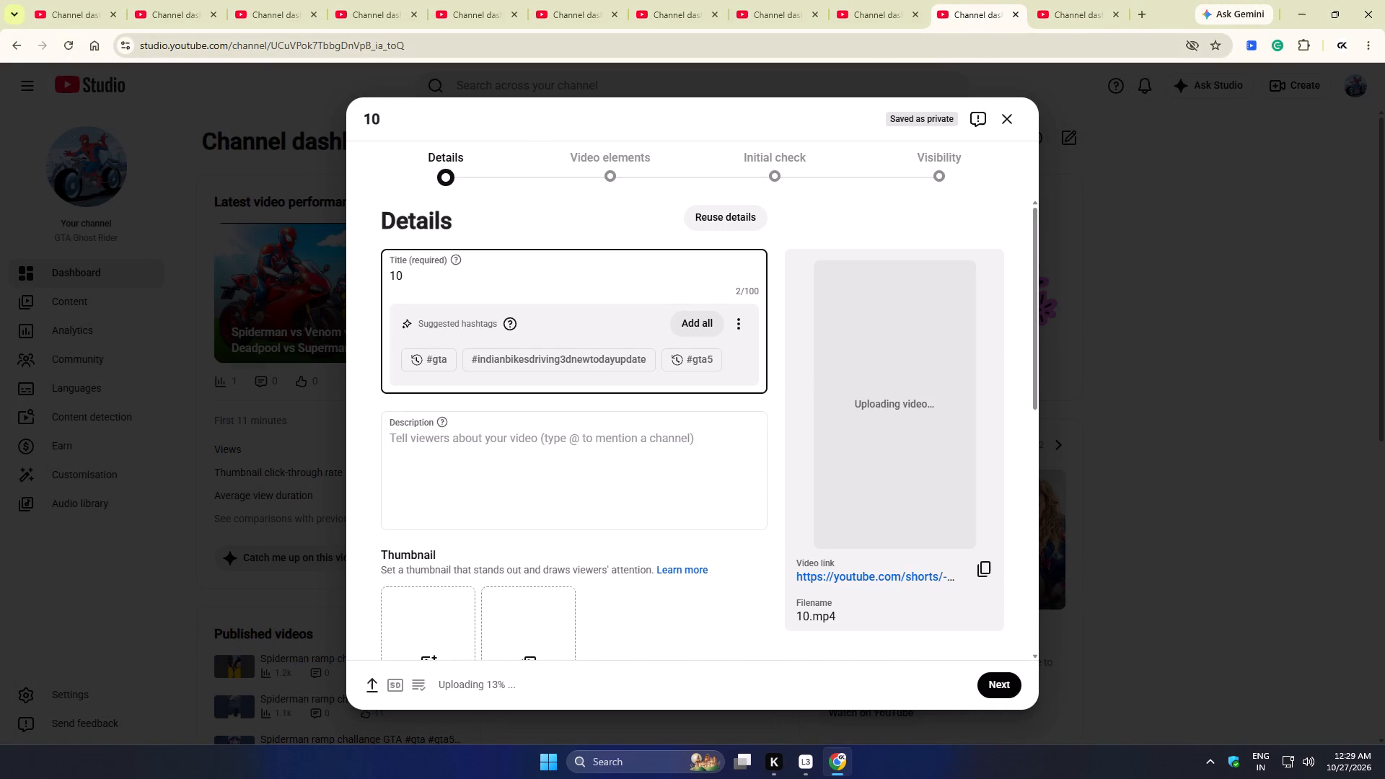
{"action": "left_click", "coordinate": [1076, 13]}
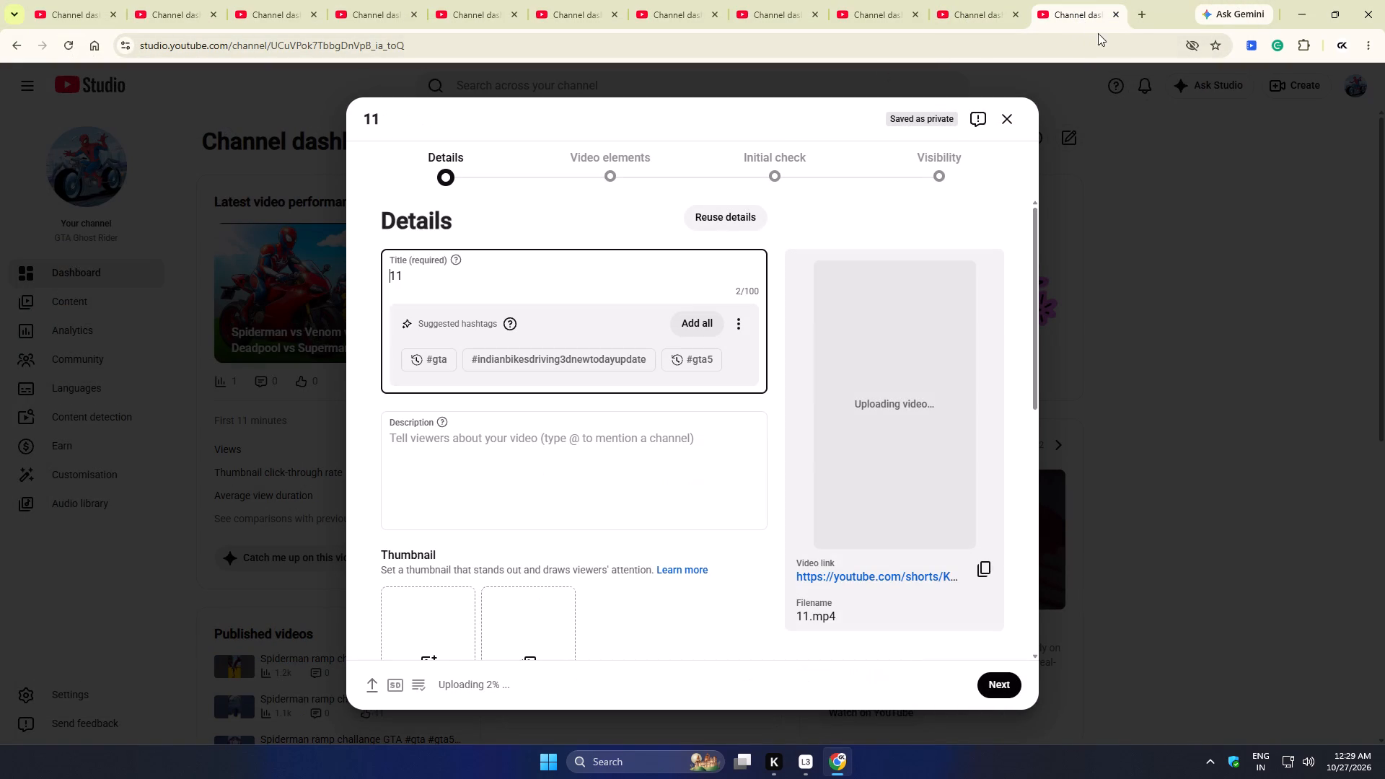
Open the channel's Studio dashboard in a twelfth browser tab and upload video file 12 from Downloads.
{"action": "left_click", "coordinate": [1146, 19]}
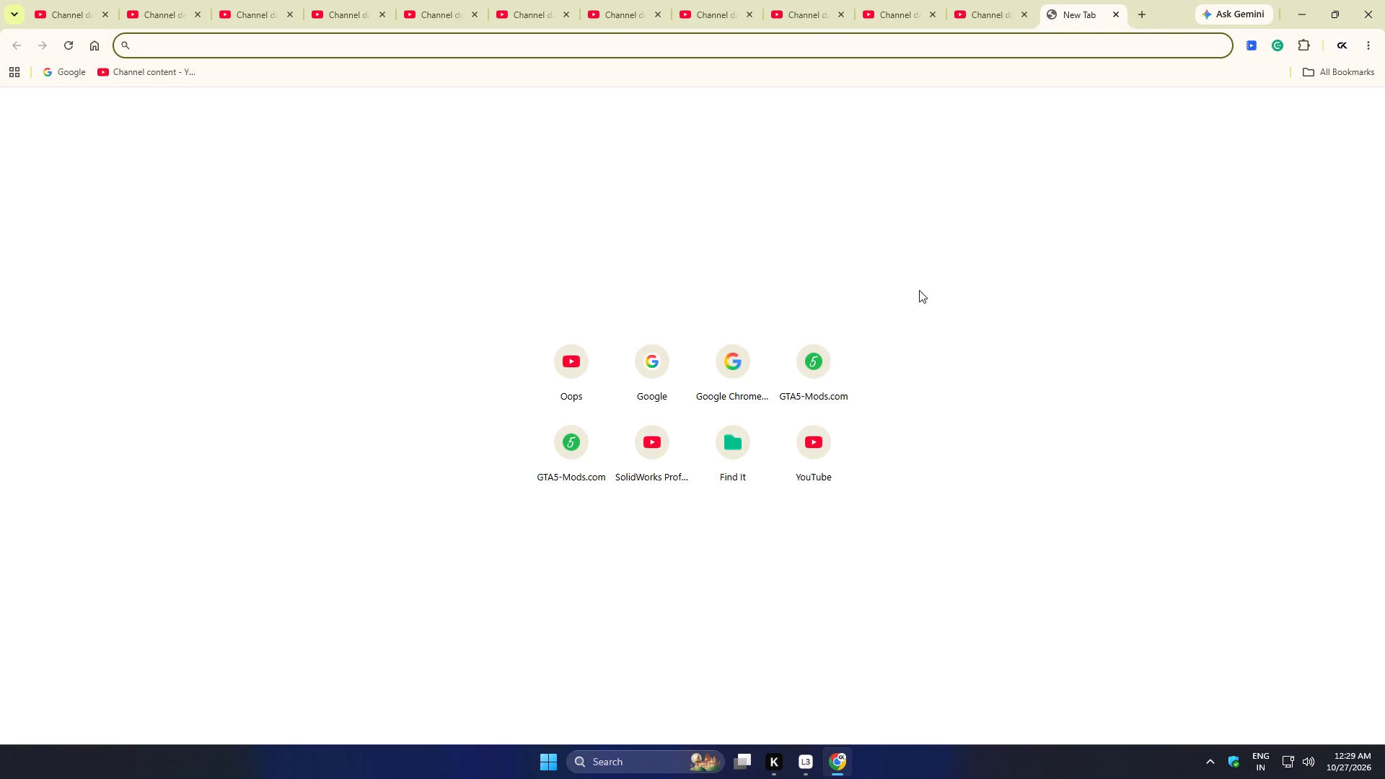
{"action": "left_click", "coordinate": [575, 370]}
{"action": "left_click", "coordinate": [718, 458]}
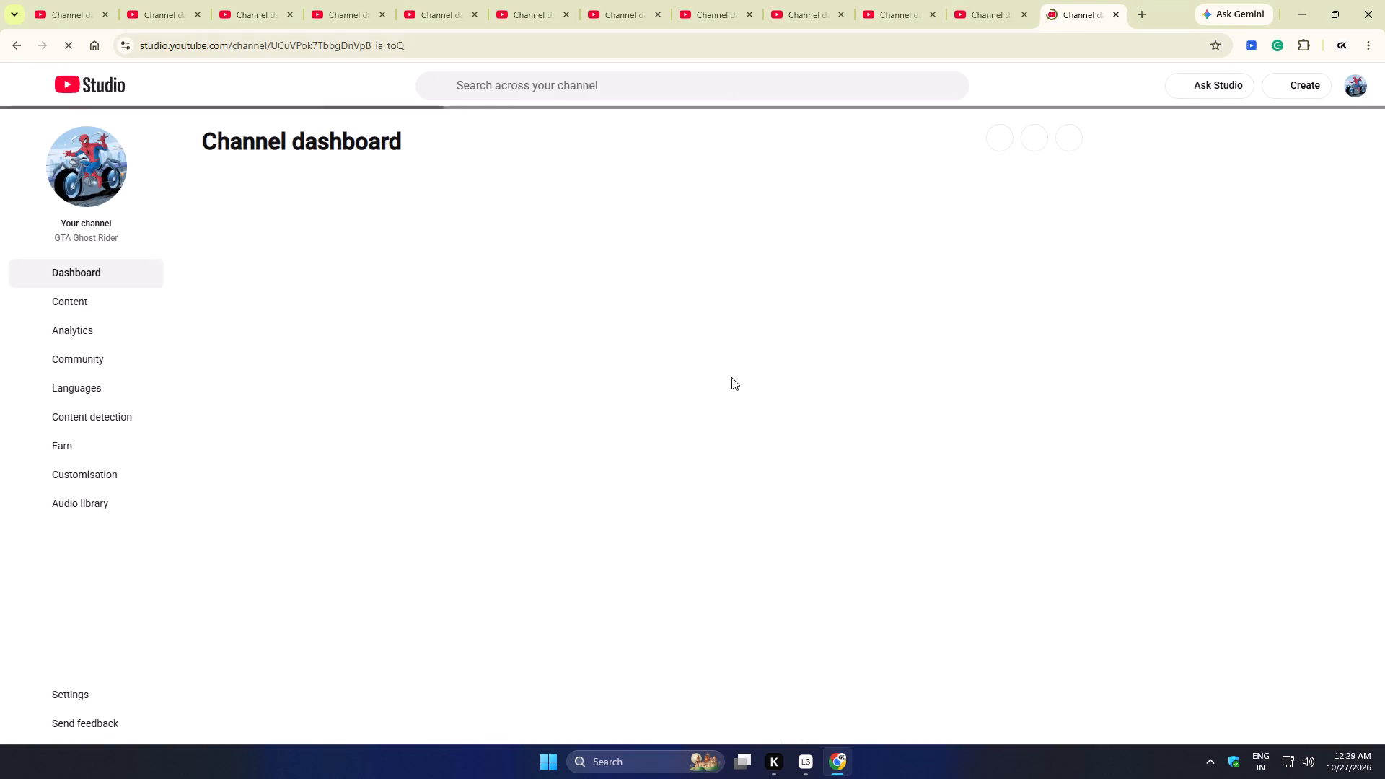
{"action": "left_click", "coordinate": [1268, 84]}
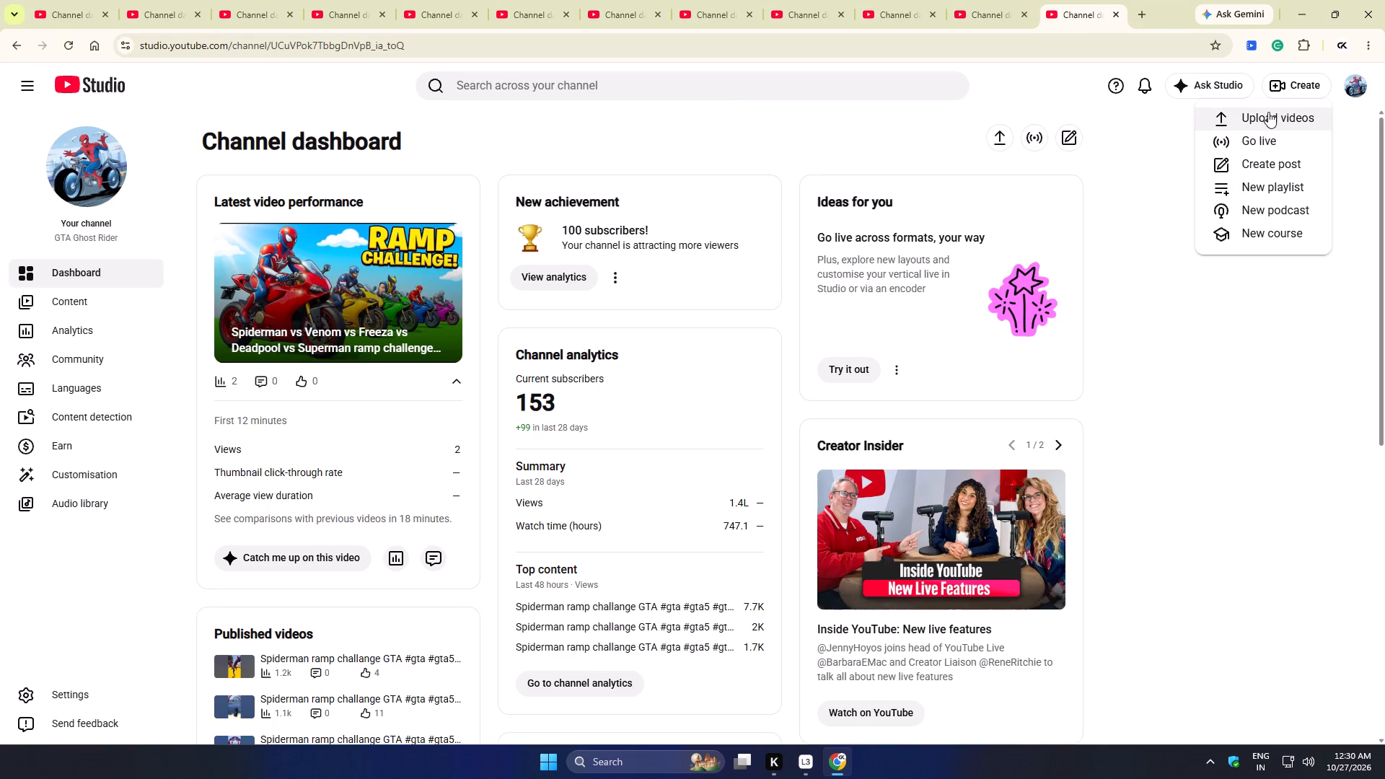
{"action": "left_click", "coordinate": [1268, 112]}
{"action": "left_click", "coordinate": [680, 487]}
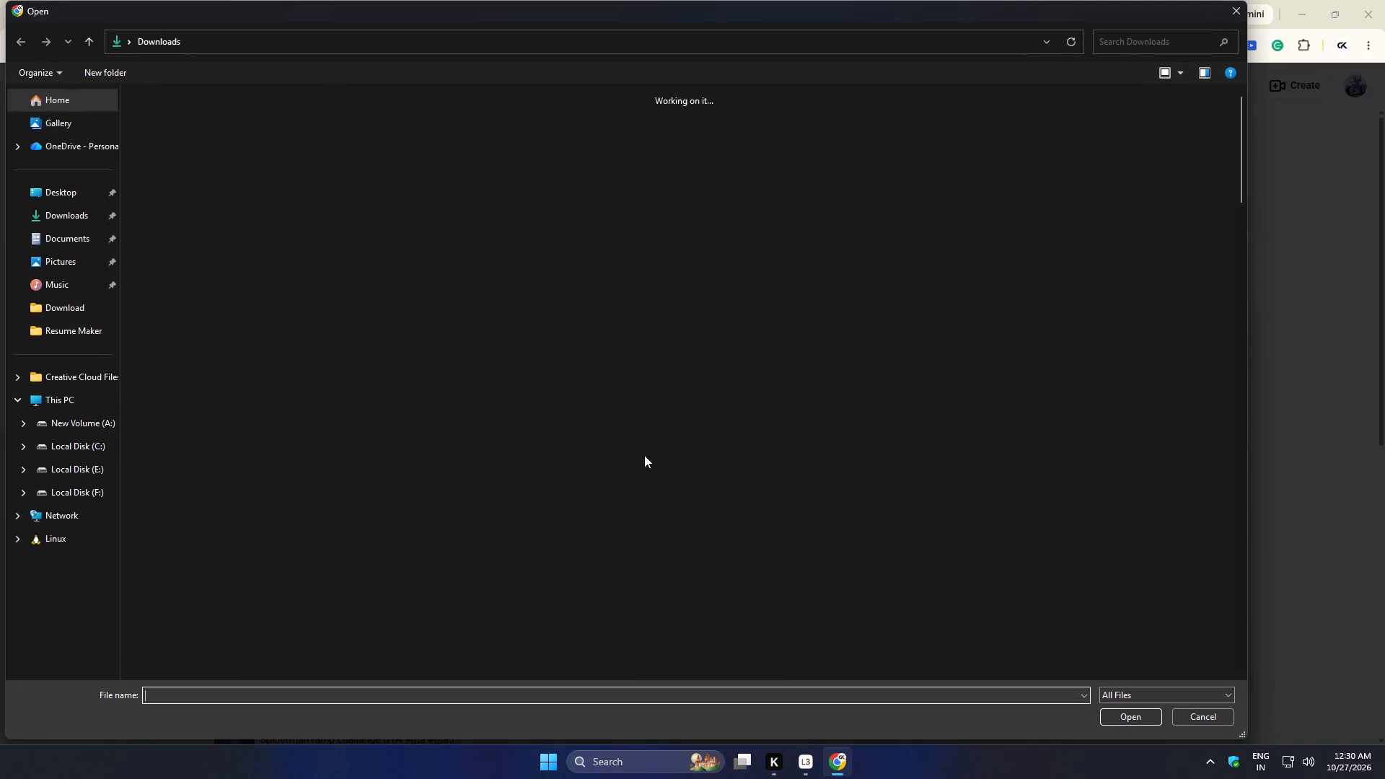
{"action": "left_click", "coordinate": [571, 197]}
{"action": "left_click", "coordinate": [1120, 716]}
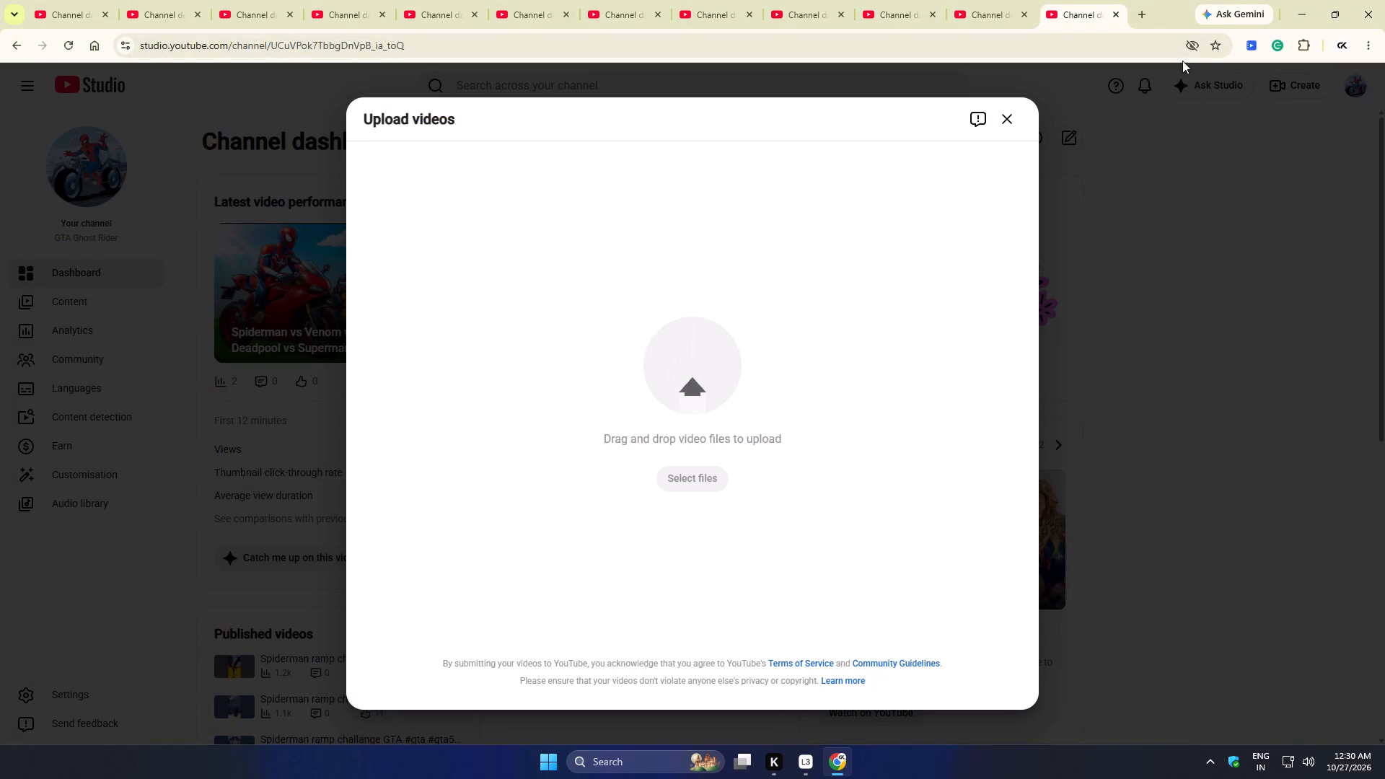
Open the channel's Studio dashboard in a thirteenth browser tab, upload video file 13 from Downloads, and check the uploads of videos 10 to 13.
{"action": "left_click", "coordinate": [1143, 14]}
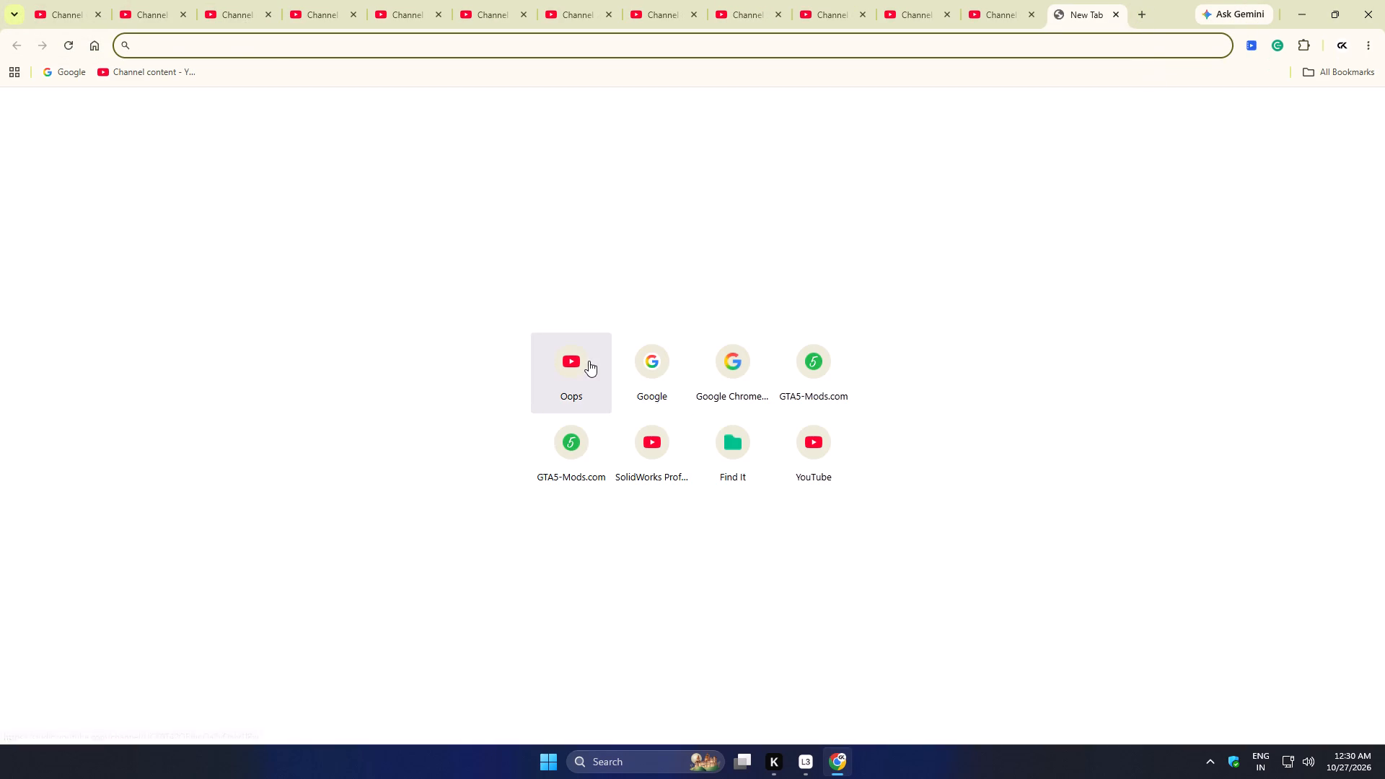
{"action": "left_click", "coordinate": [589, 361]}
{"action": "left_click", "coordinate": [769, 449]}
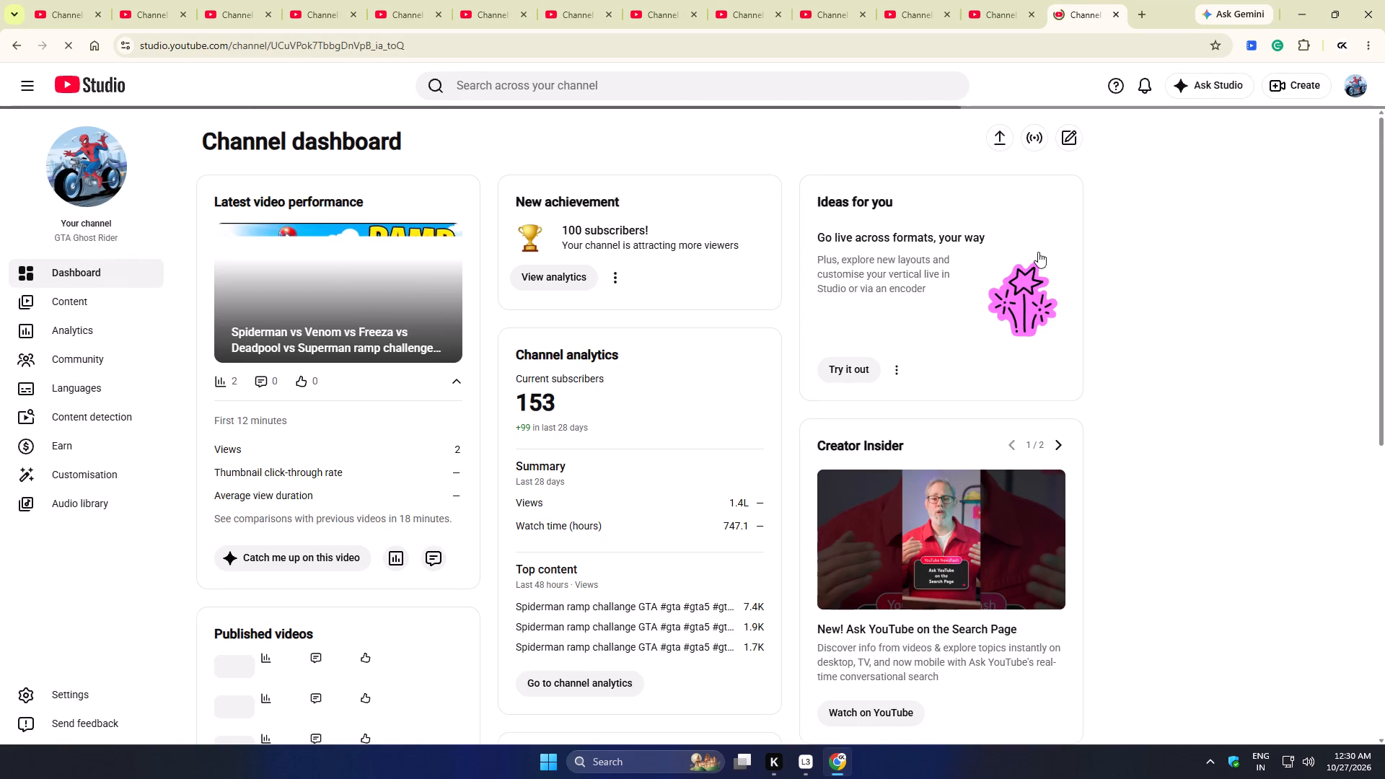
{"action": "left_click", "coordinate": [1309, 97]}
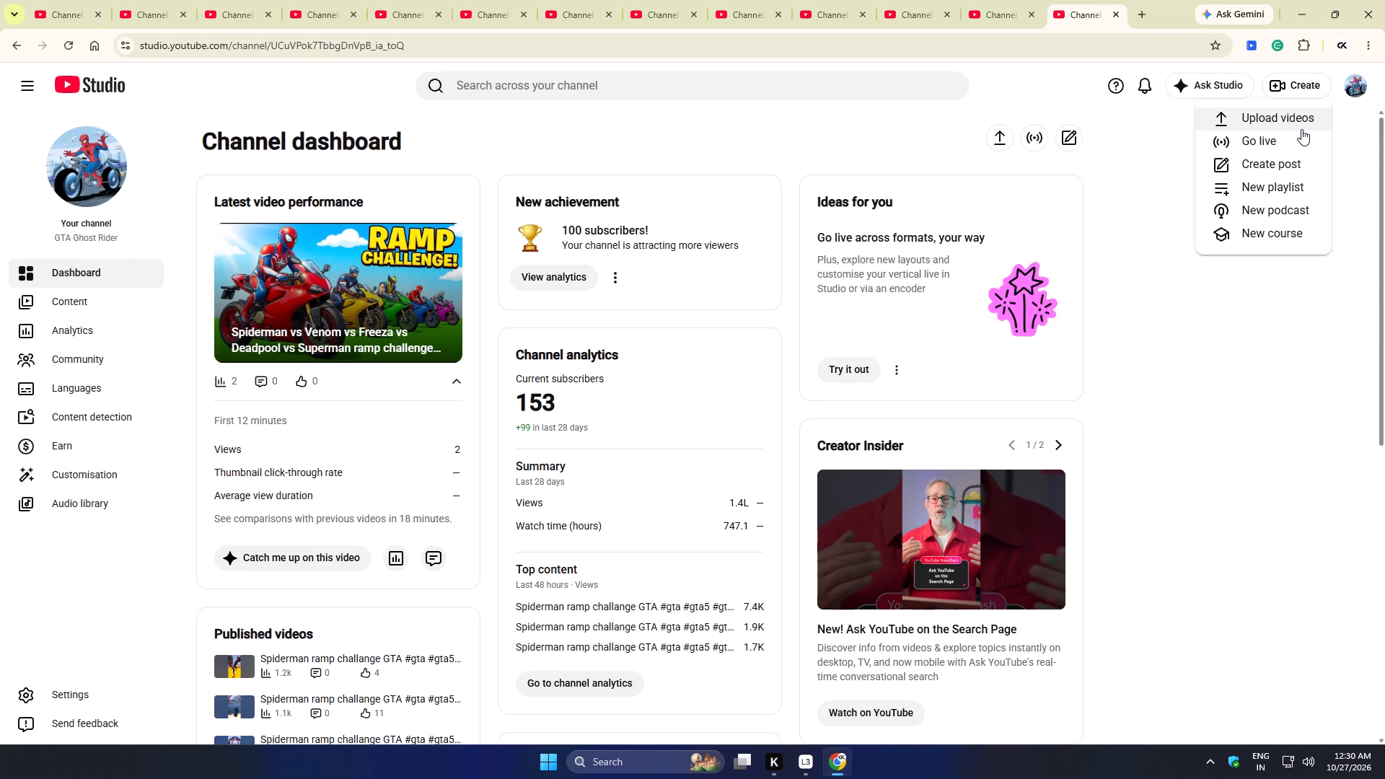
{"action": "left_click", "coordinate": [1296, 127]}
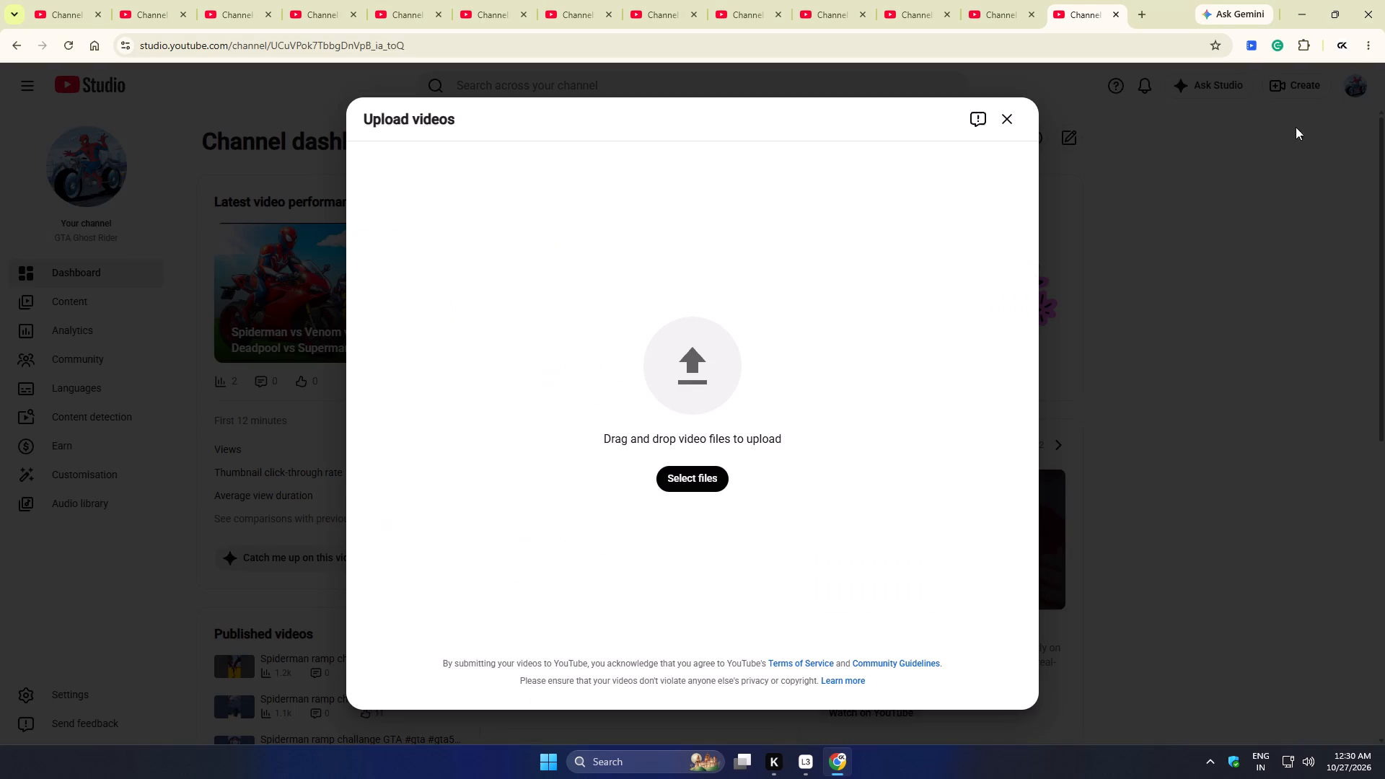
{"action": "left_click", "coordinate": [664, 484]}
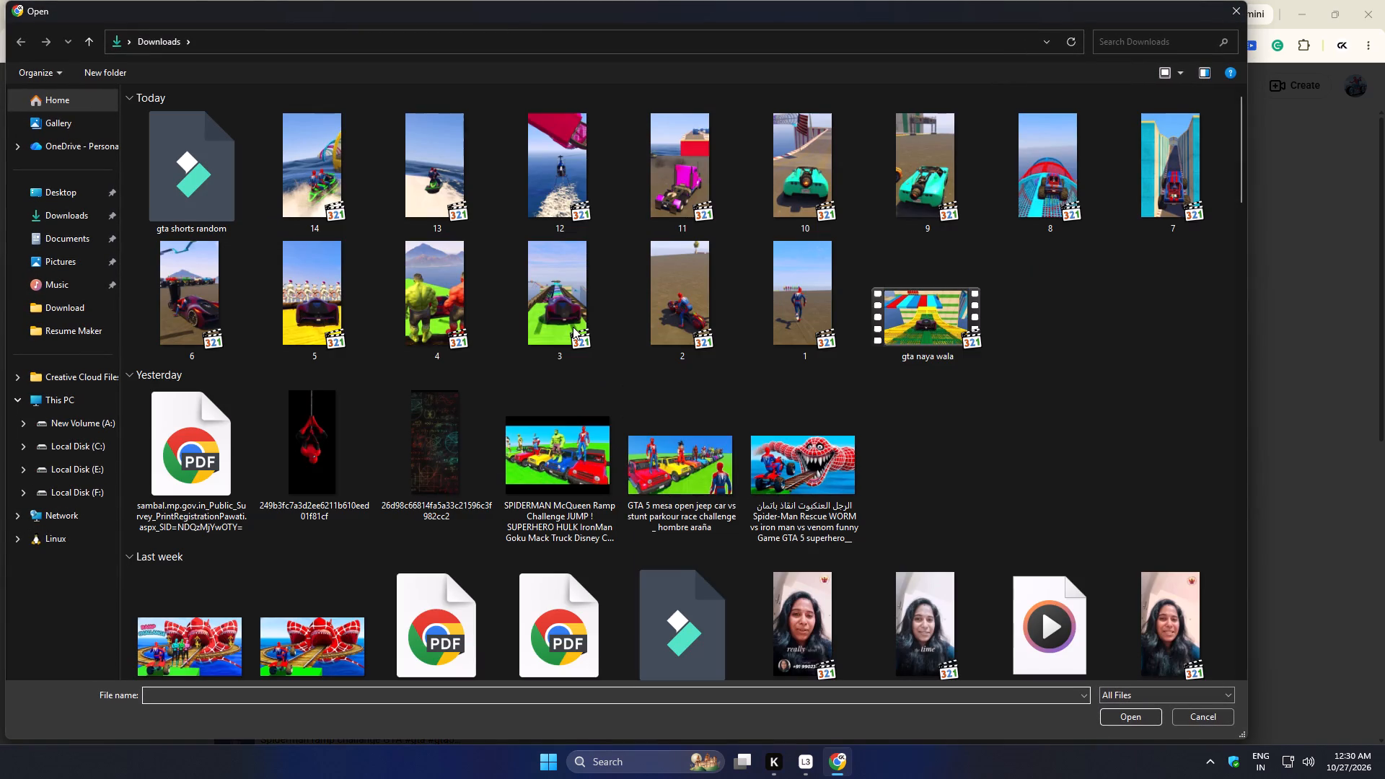
{"action": "left_click", "coordinate": [429, 206]}
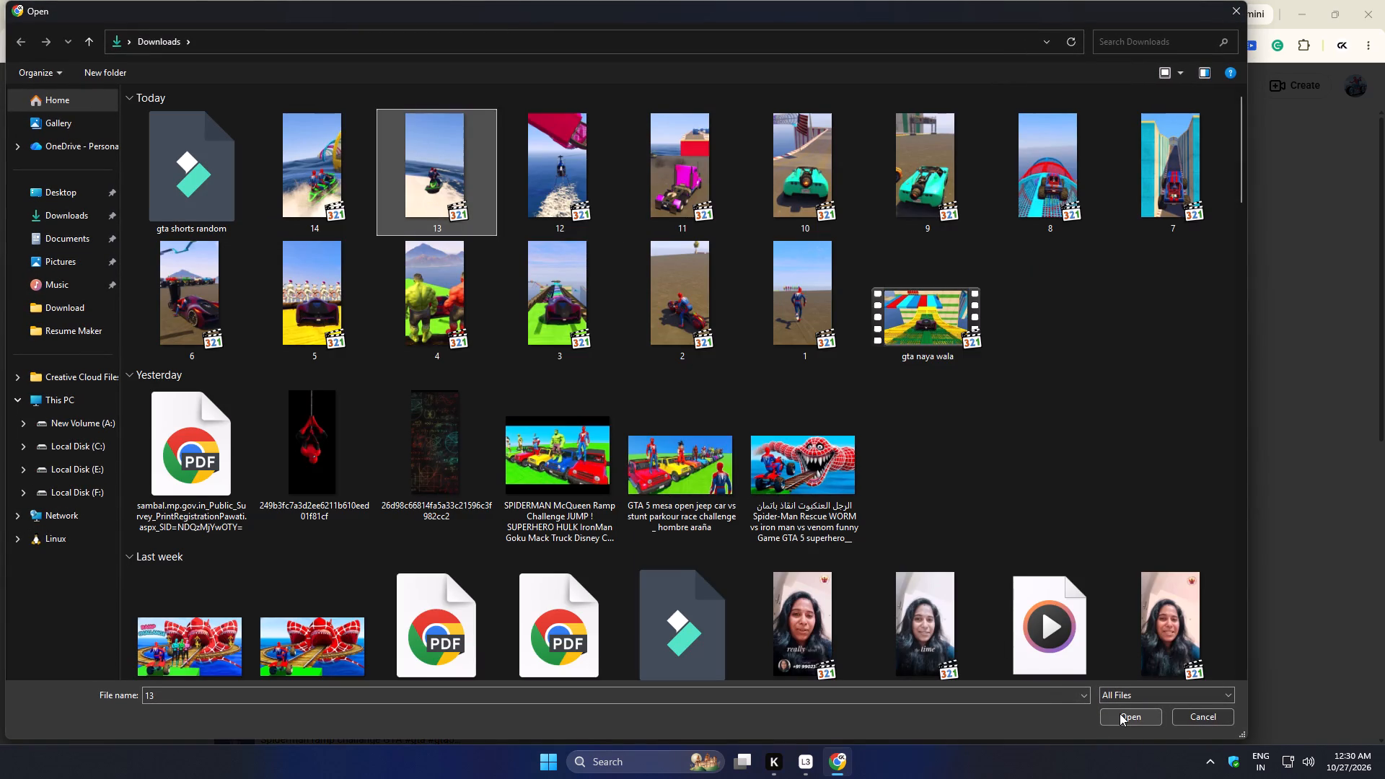
{"action": "left_click", "coordinate": [1120, 713]}
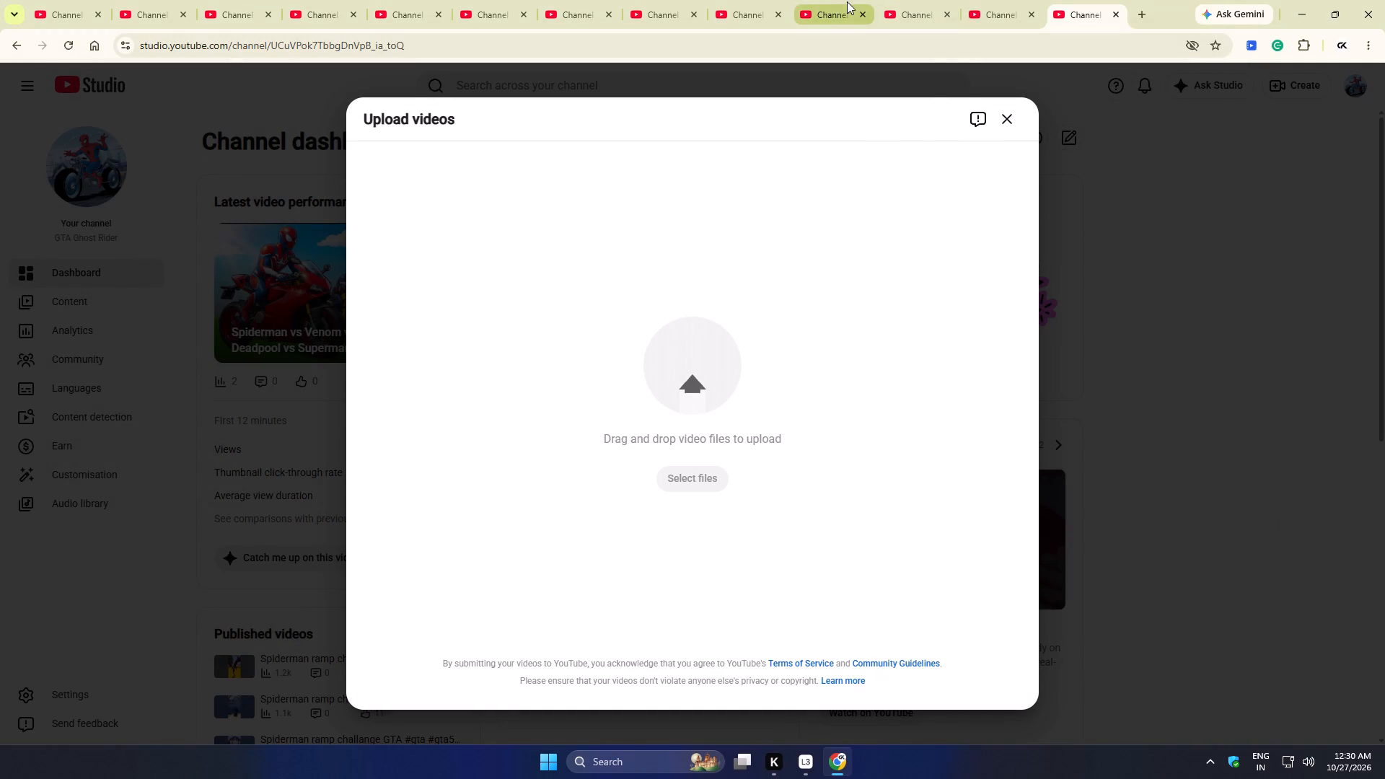
{"action": "left_click", "coordinate": [834, 1]}
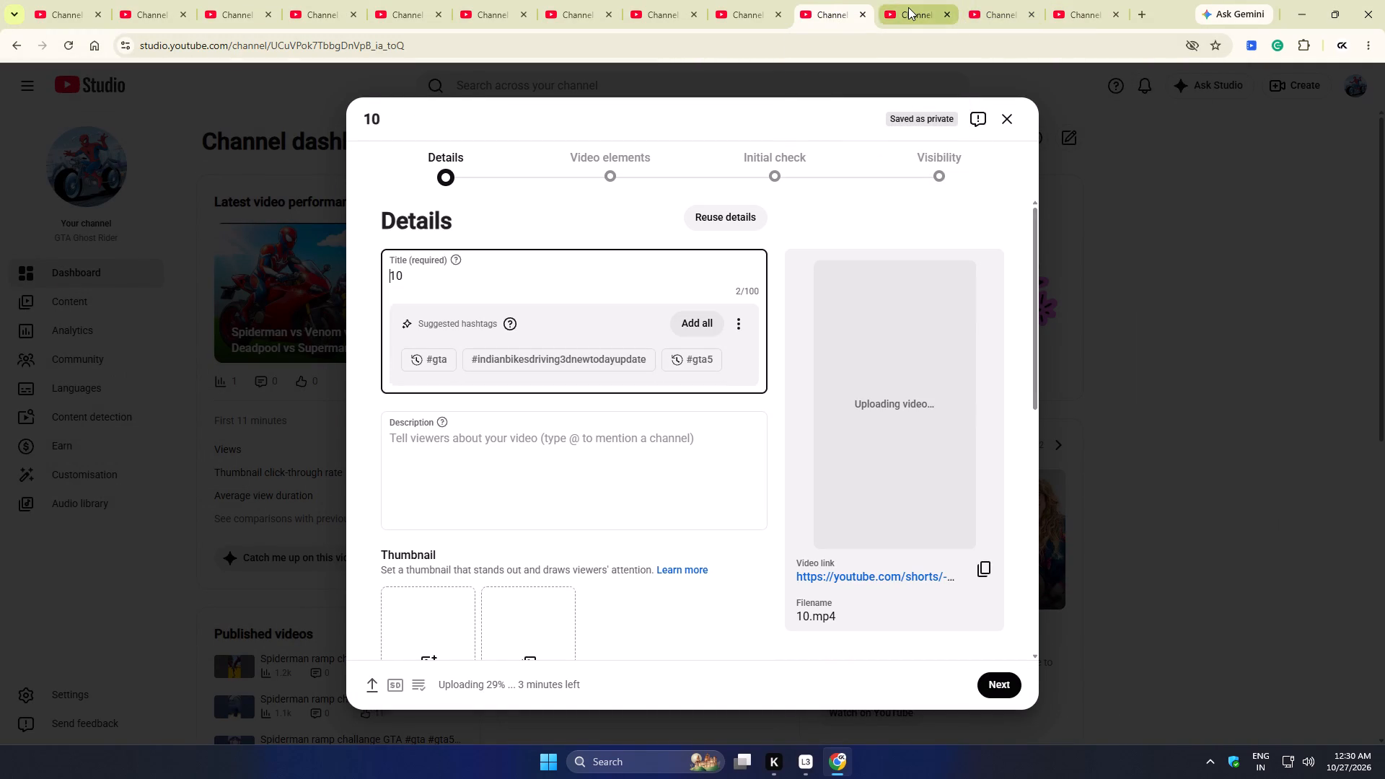
{"action": "left_click", "coordinate": [908, 7]}
{"action": "left_click", "coordinate": [995, 14]}
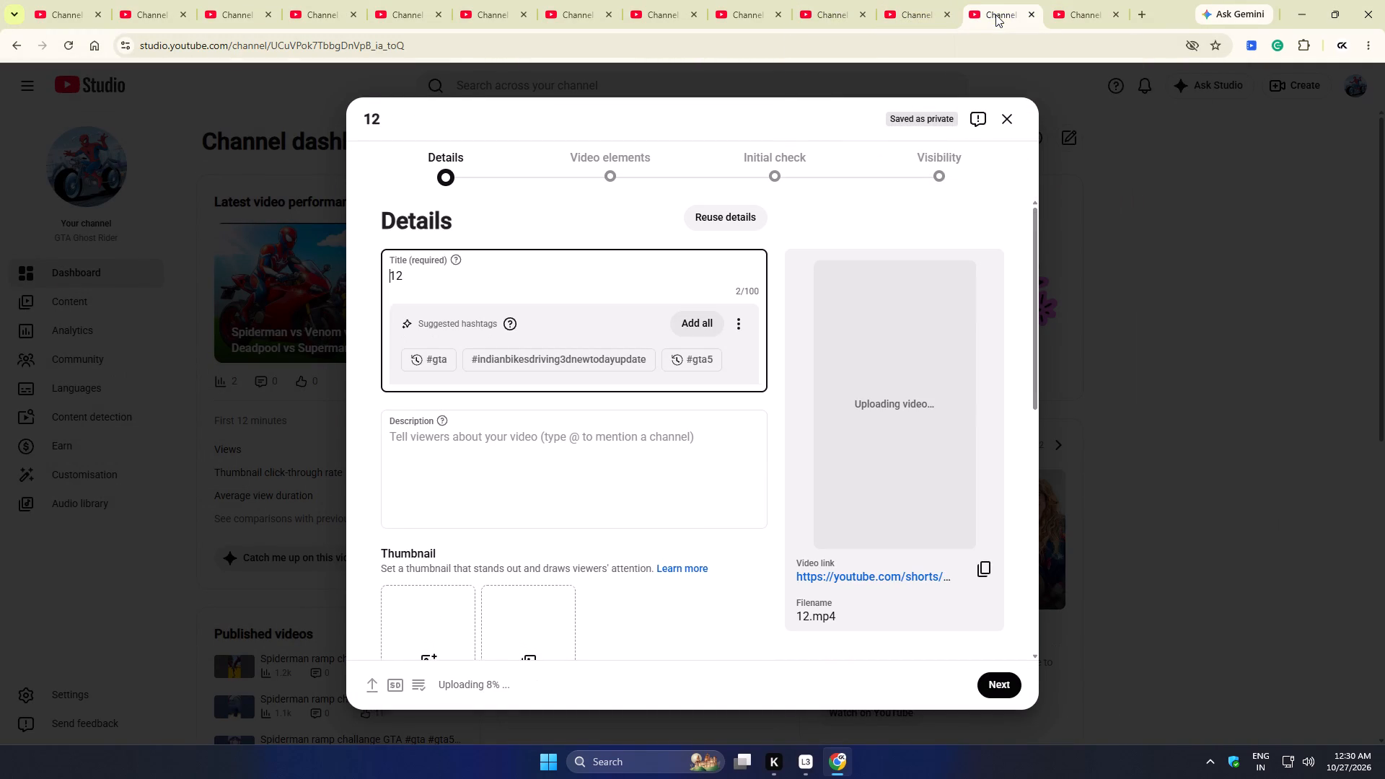
{"action": "left_click", "coordinate": [1083, 14]}
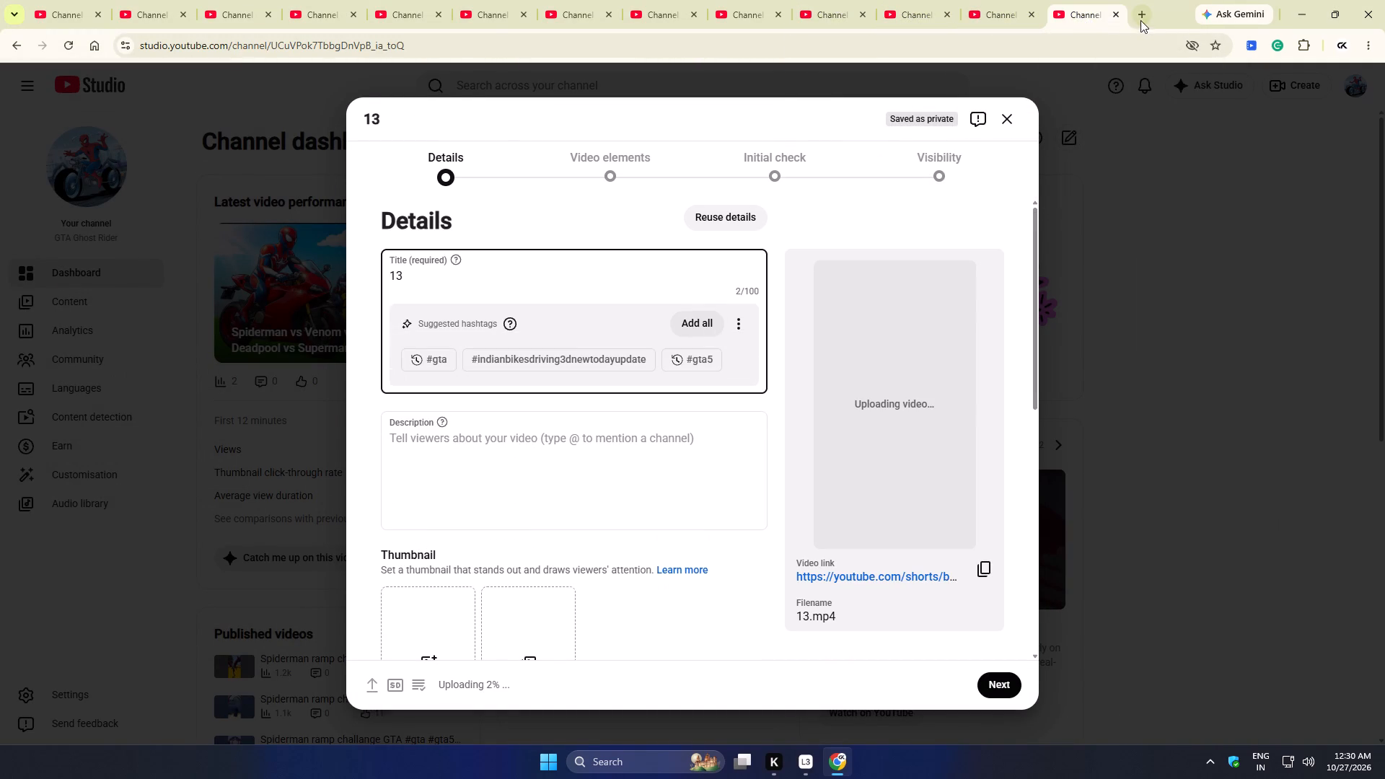
Open the channel's Studio dashboard in a fourteenth browser tab and upload video file 14 from Downloads.
{"action": "left_click", "coordinate": [1140, 17]}
{"action": "left_click", "coordinate": [581, 371]}
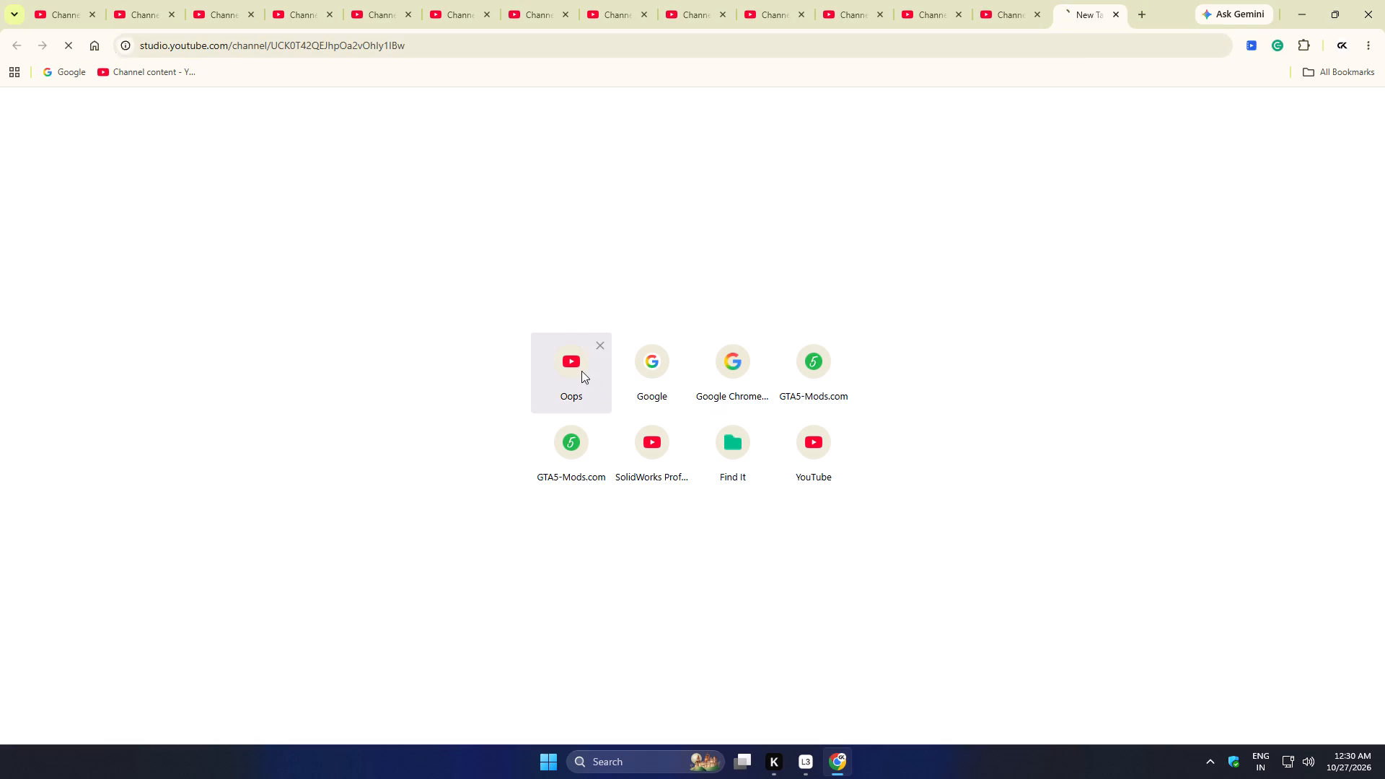
{"action": "left_click", "coordinate": [734, 459]}
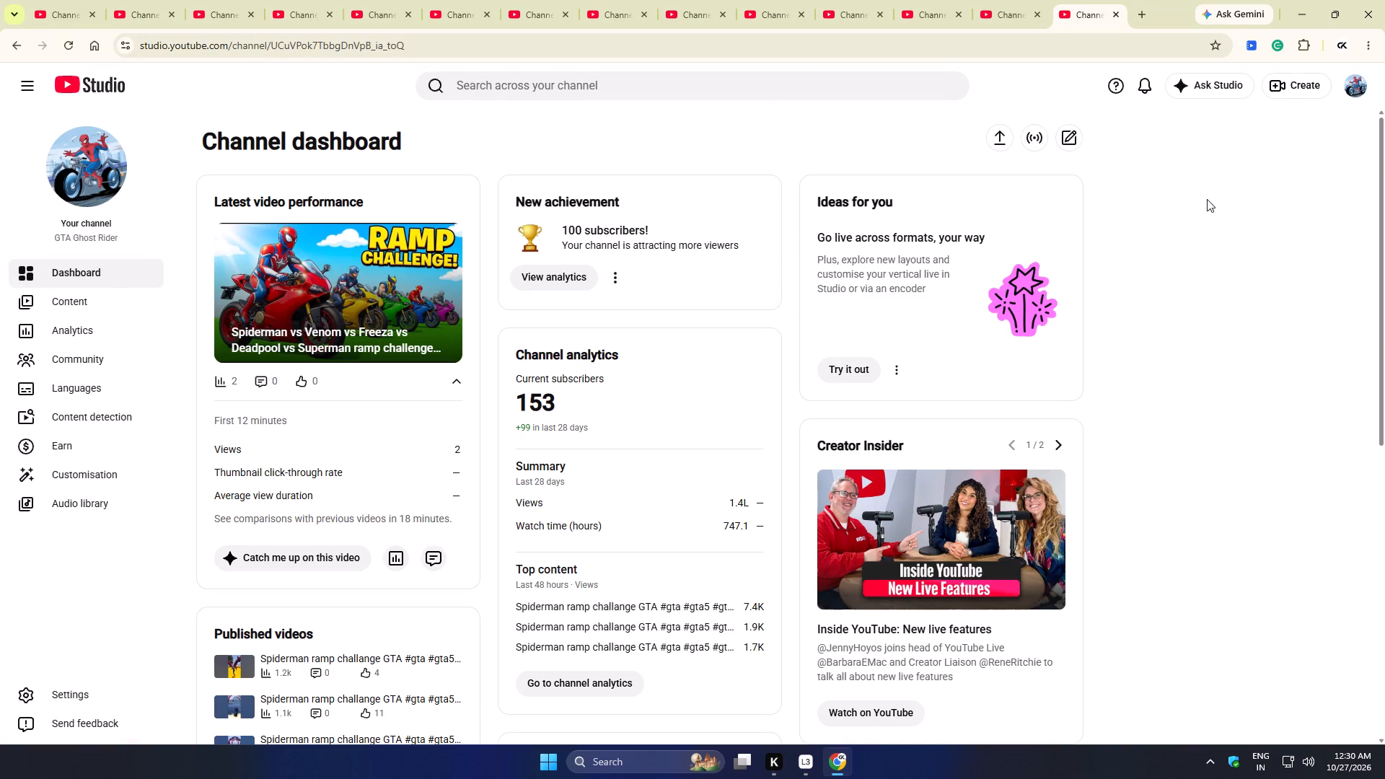
{"action": "left_click", "coordinate": [1302, 91]}
{"action": "left_click", "coordinate": [1302, 118]}
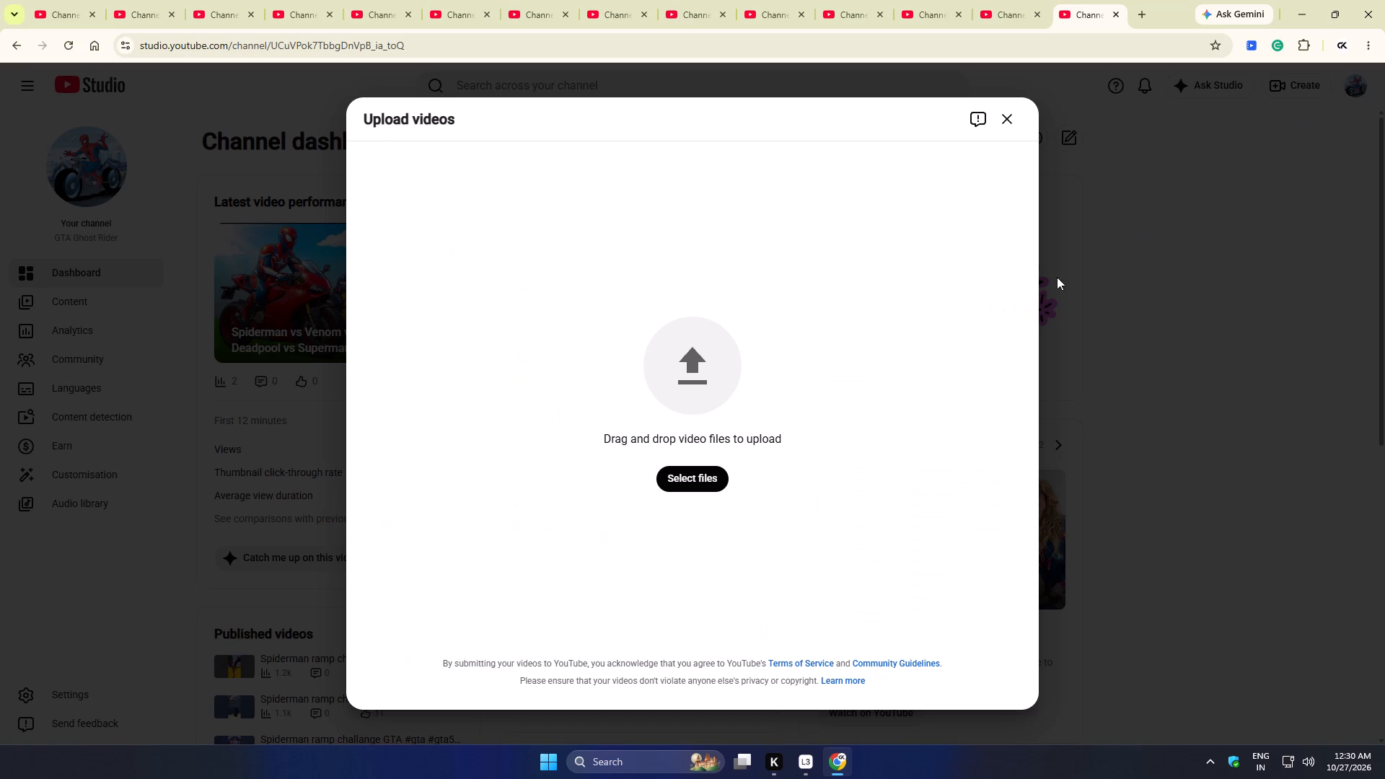
{"action": "left_click", "coordinate": [713, 470]}
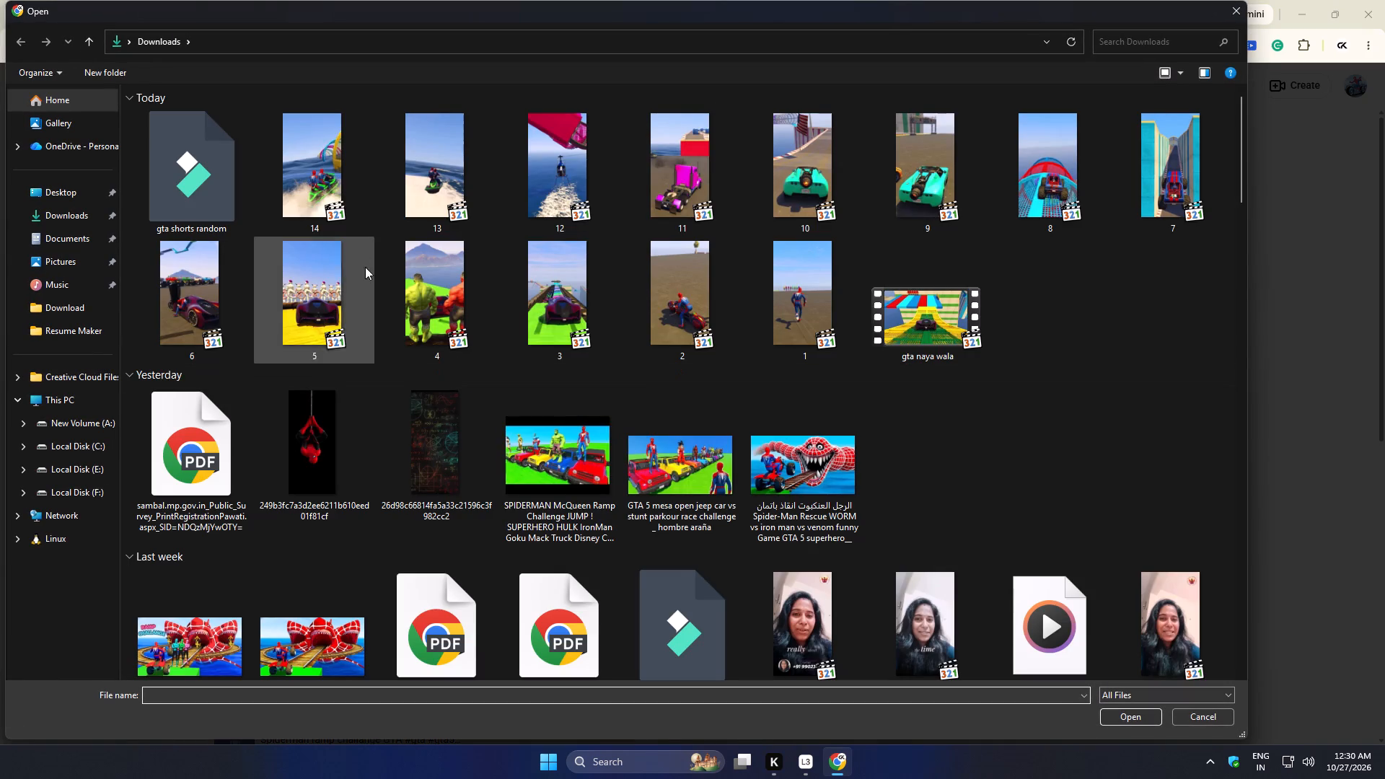
{"action": "left_click", "coordinate": [340, 214]}
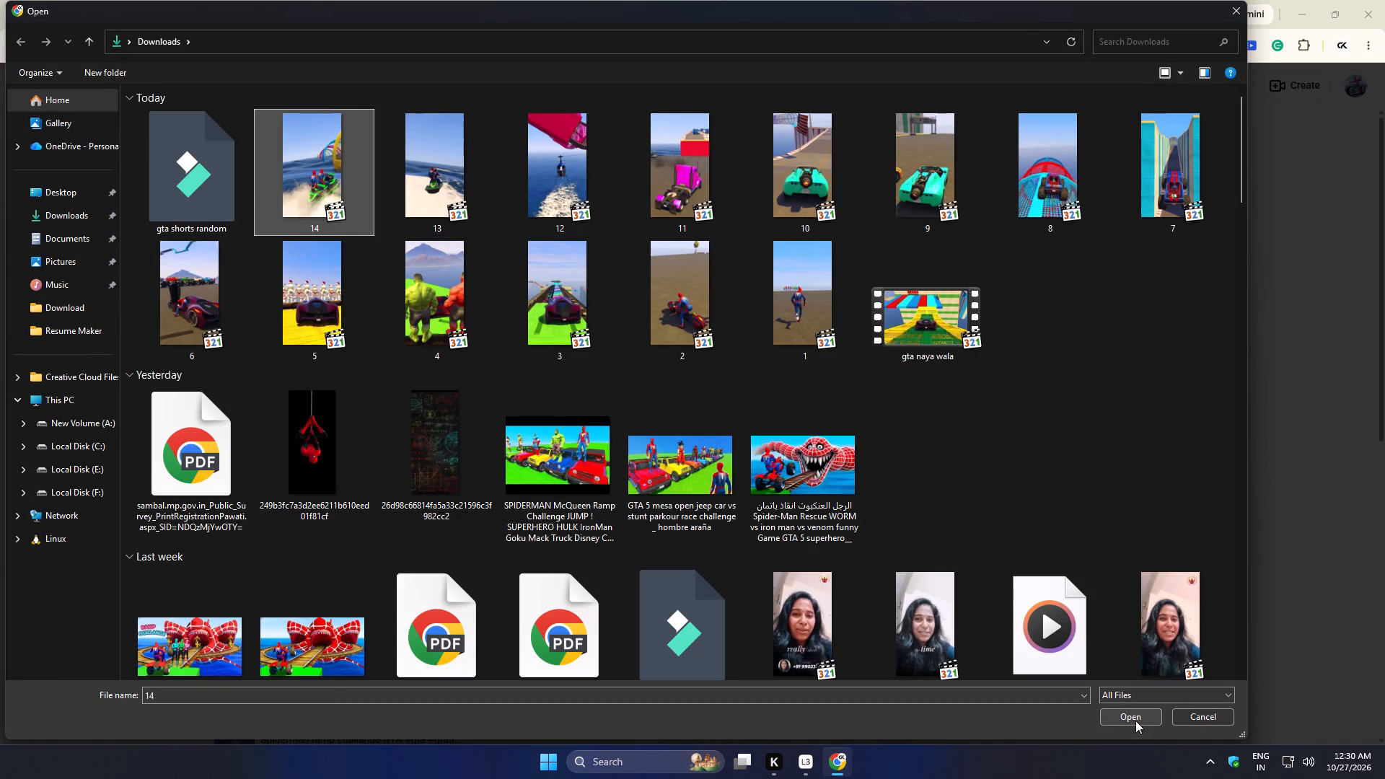
{"action": "left_click", "coordinate": [1135, 721]}
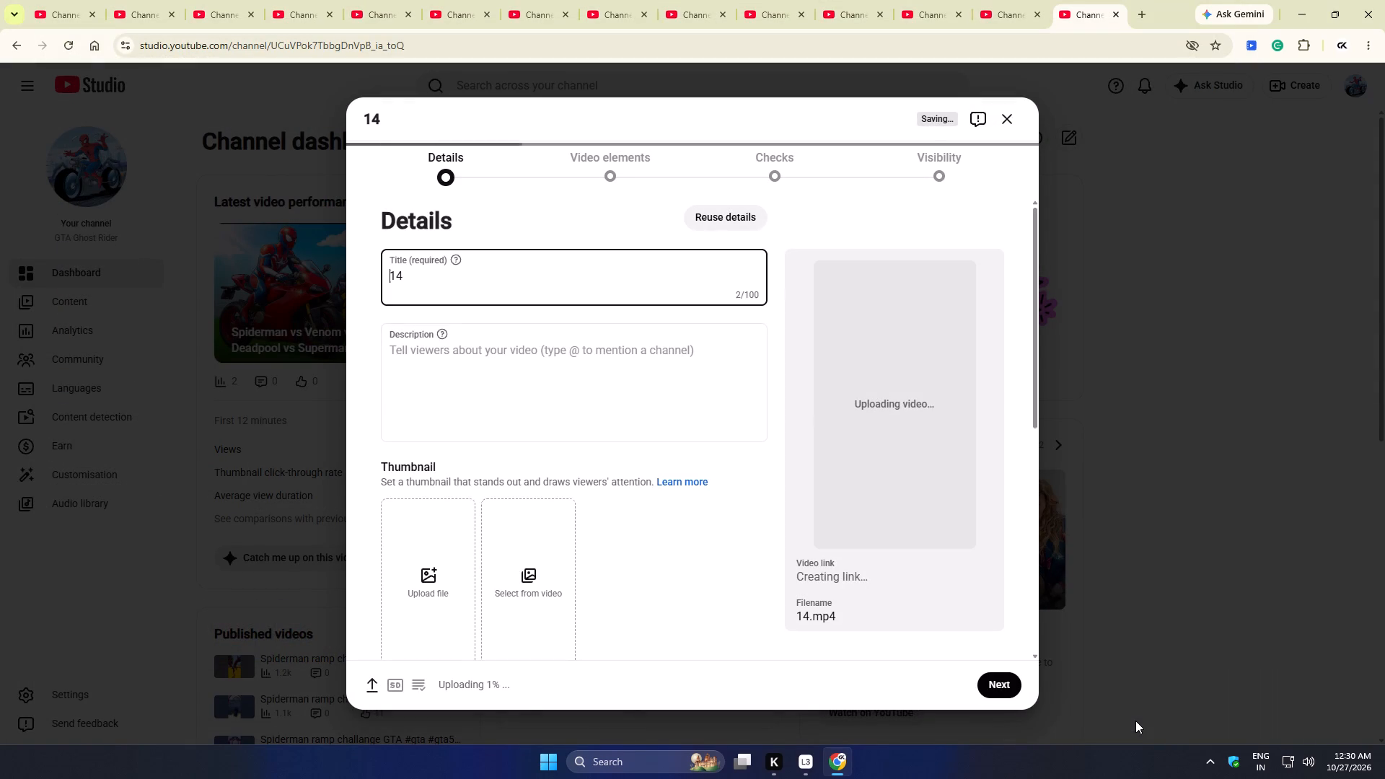
Open the channel's Studio dashboard in a fifteenth browser tab.
{"action": "left_click", "coordinate": [1146, 15]}
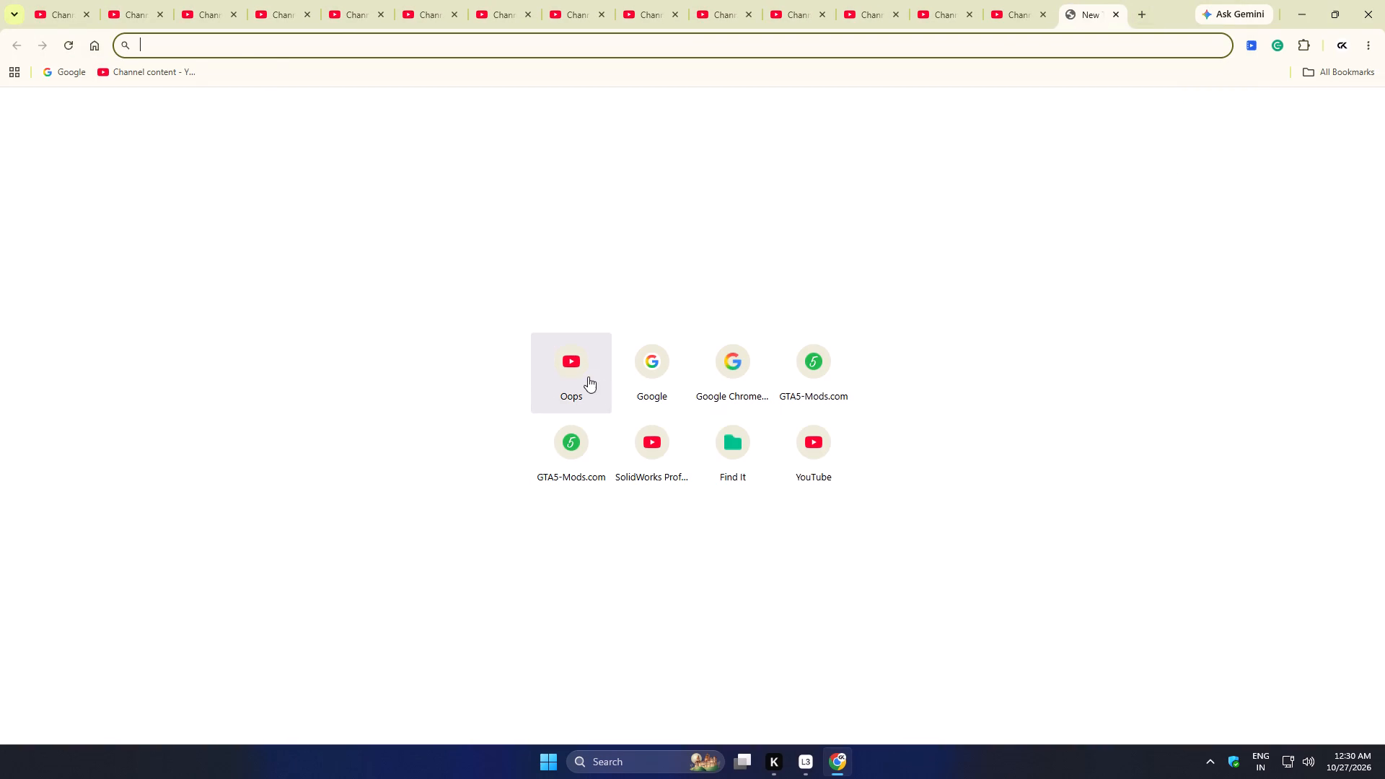
{"action": "left_click", "coordinate": [583, 374]}
{"action": "left_click", "coordinate": [770, 458]}
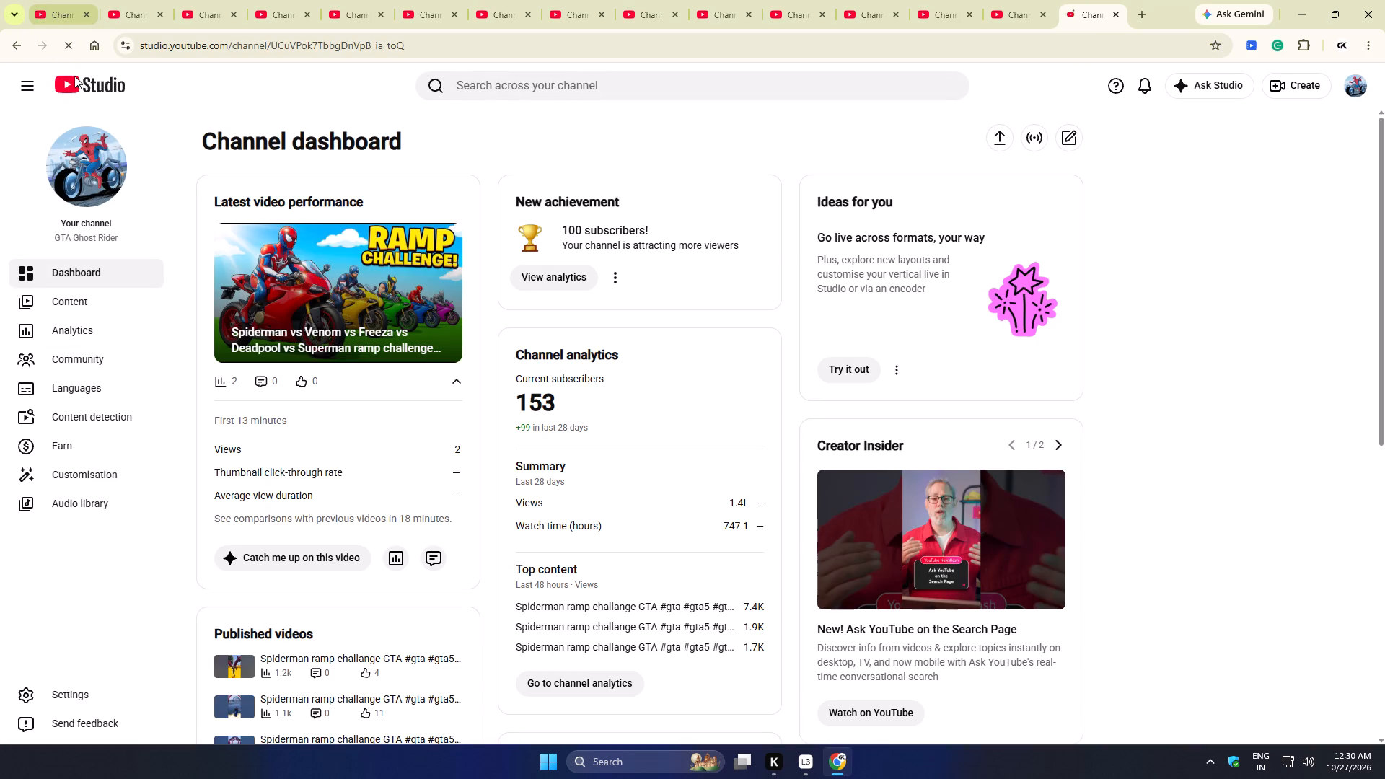
Check the upload and processing progress of videos 1 to 14 across their browser tabs.
{"action": "left_click", "coordinate": [50, 17]}
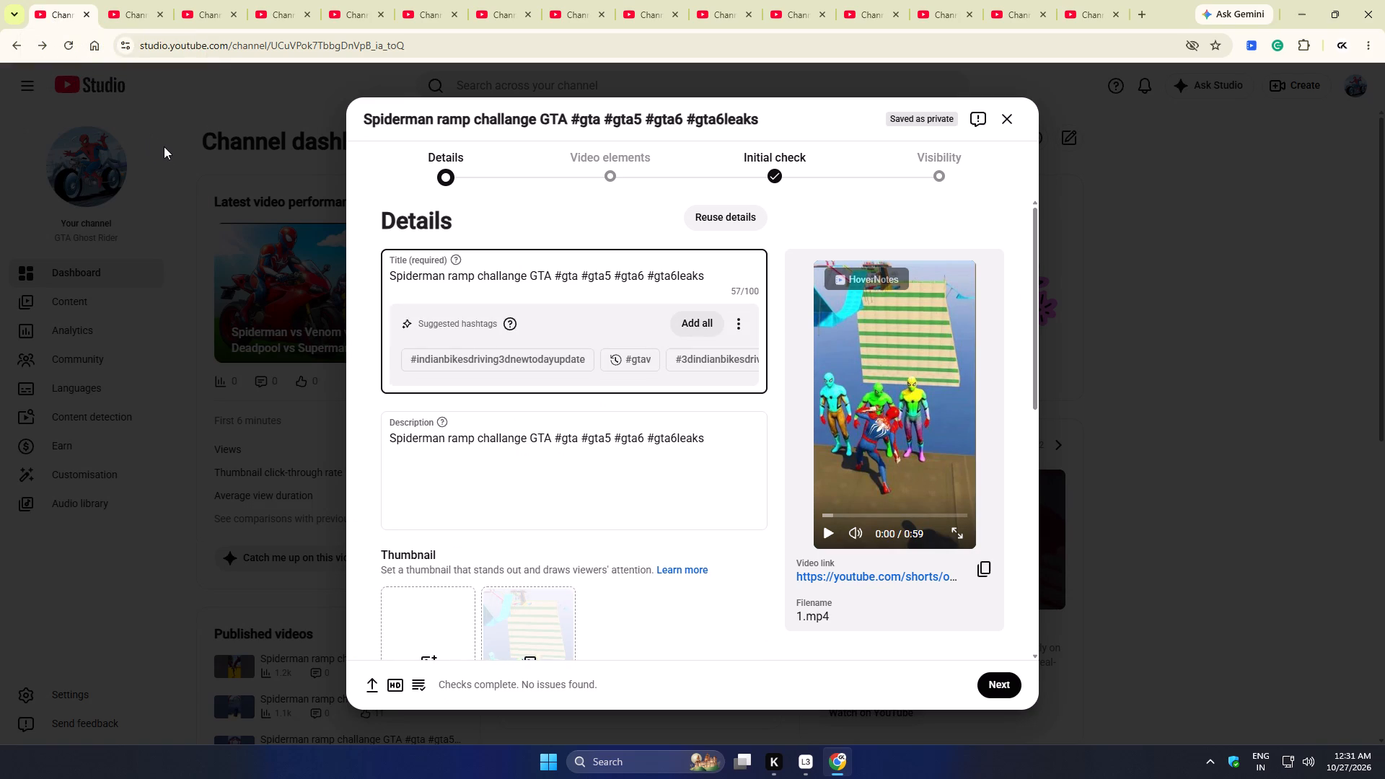
{"action": "left_click", "coordinate": [133, 19]}
{"action": "left_click", "coordinate": [206, 18]}
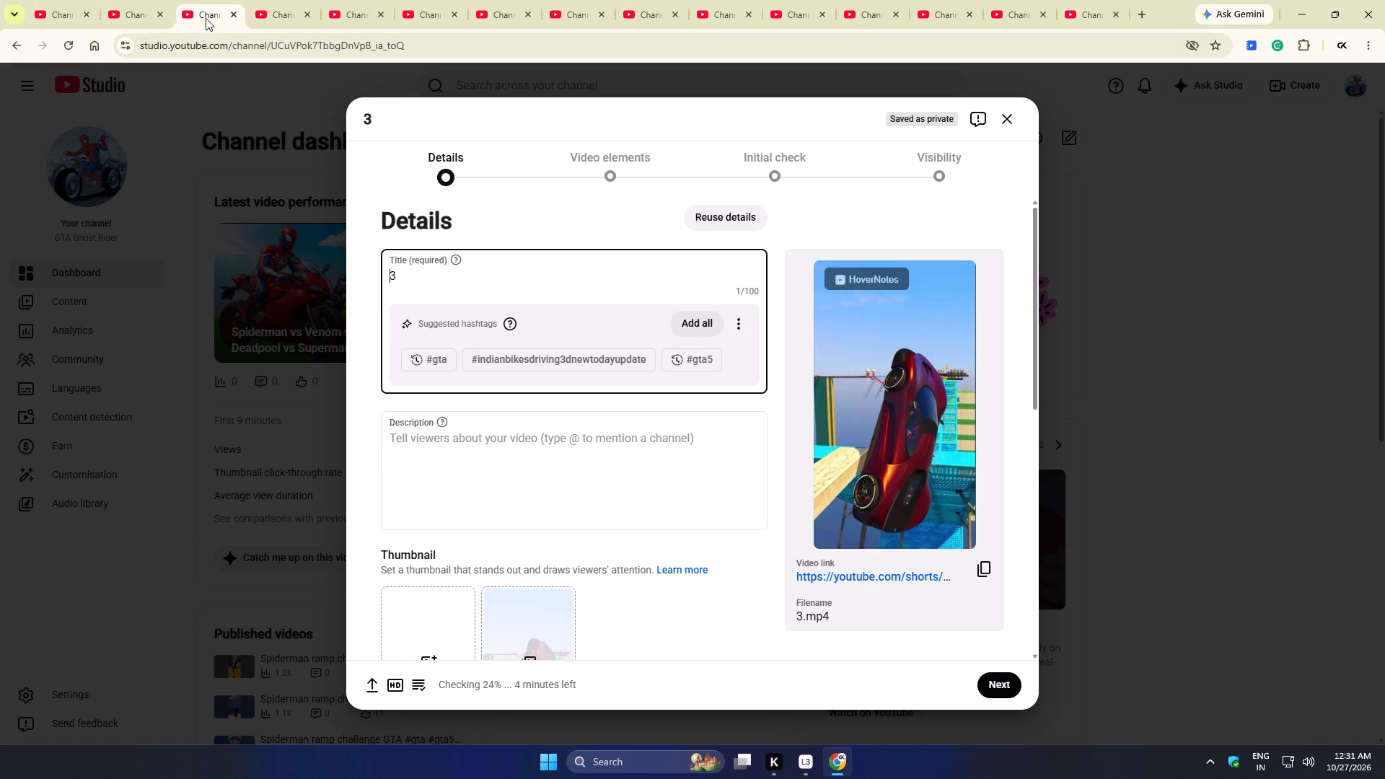
{"action": "left_click", "coordinate": [283, 19]}
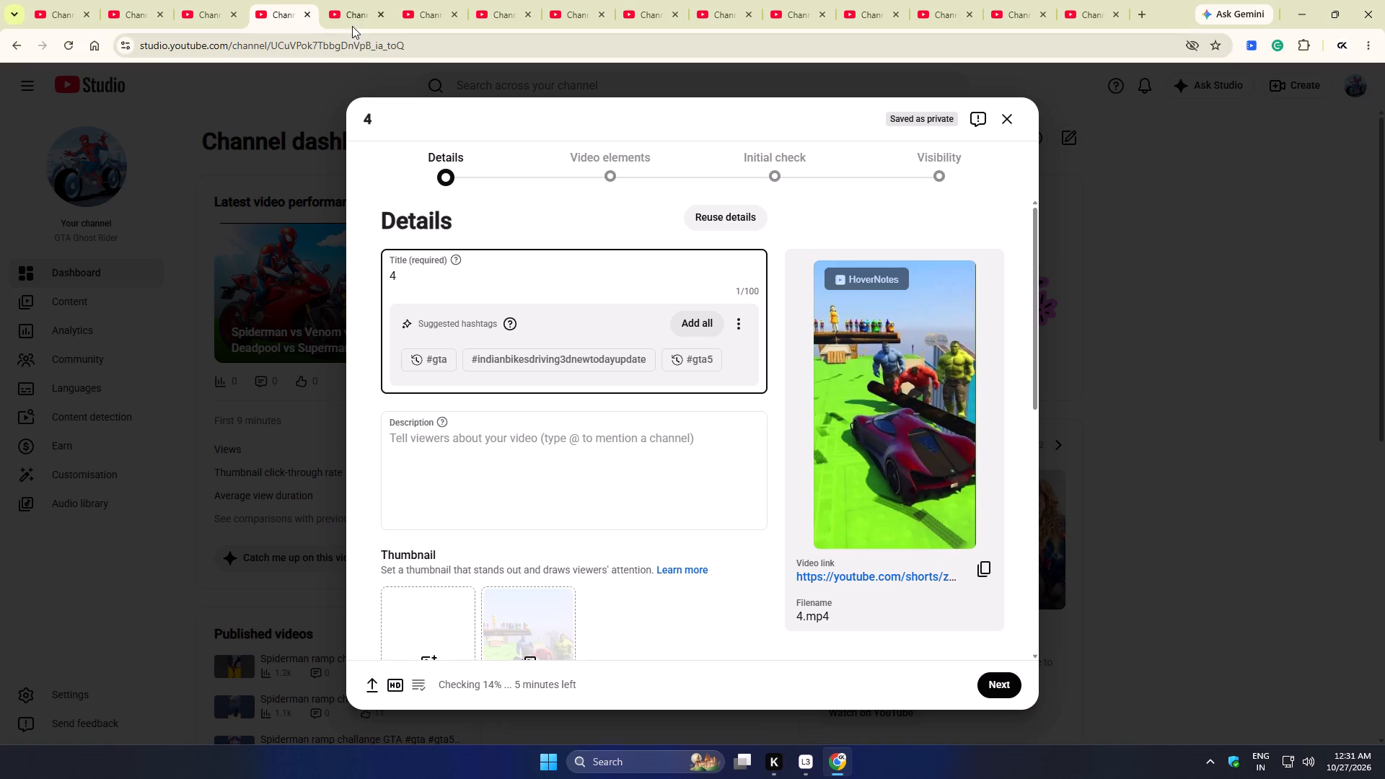
{"action": "left_click", "coordinate": [353, 15]}
{"action": "left_click", "coordinate": [427, 15]}
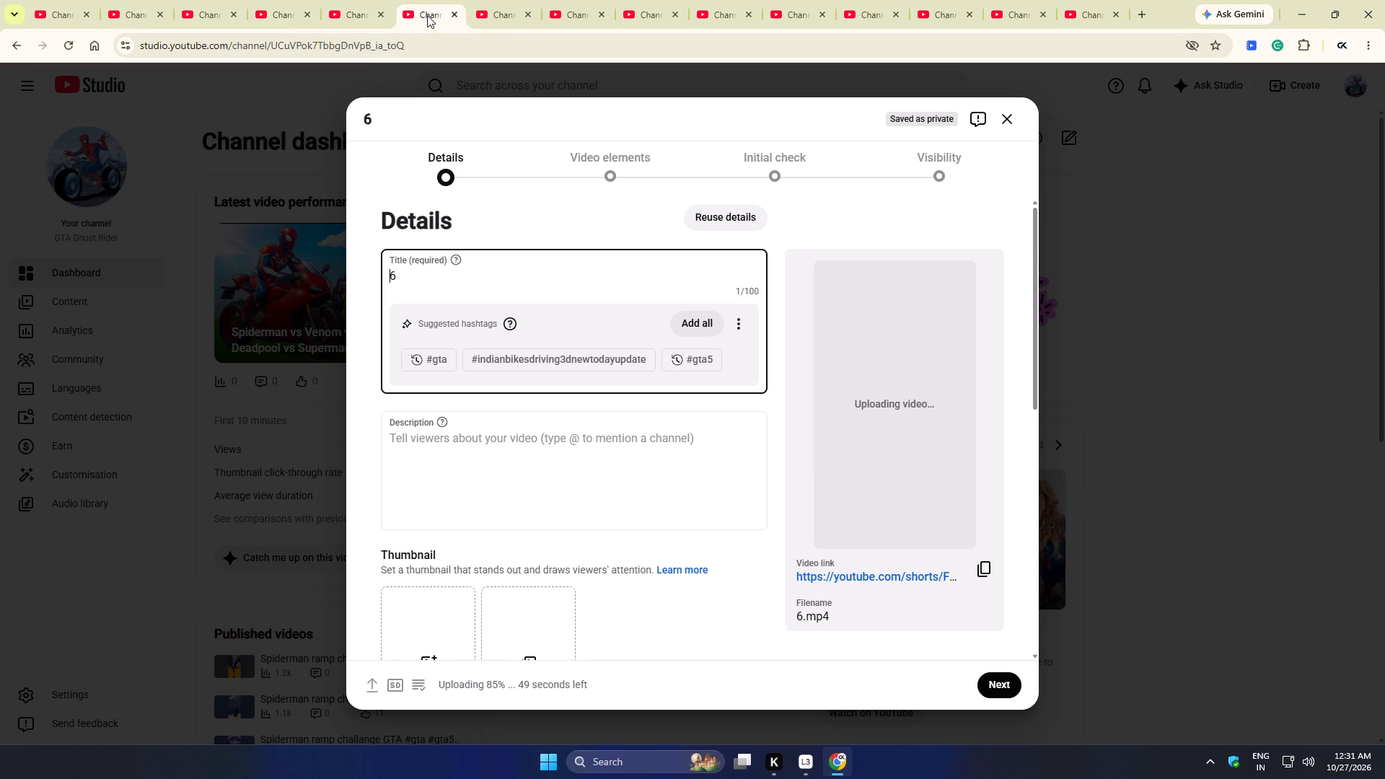
{"action": "left_click", "coordinate": [500, 17]}
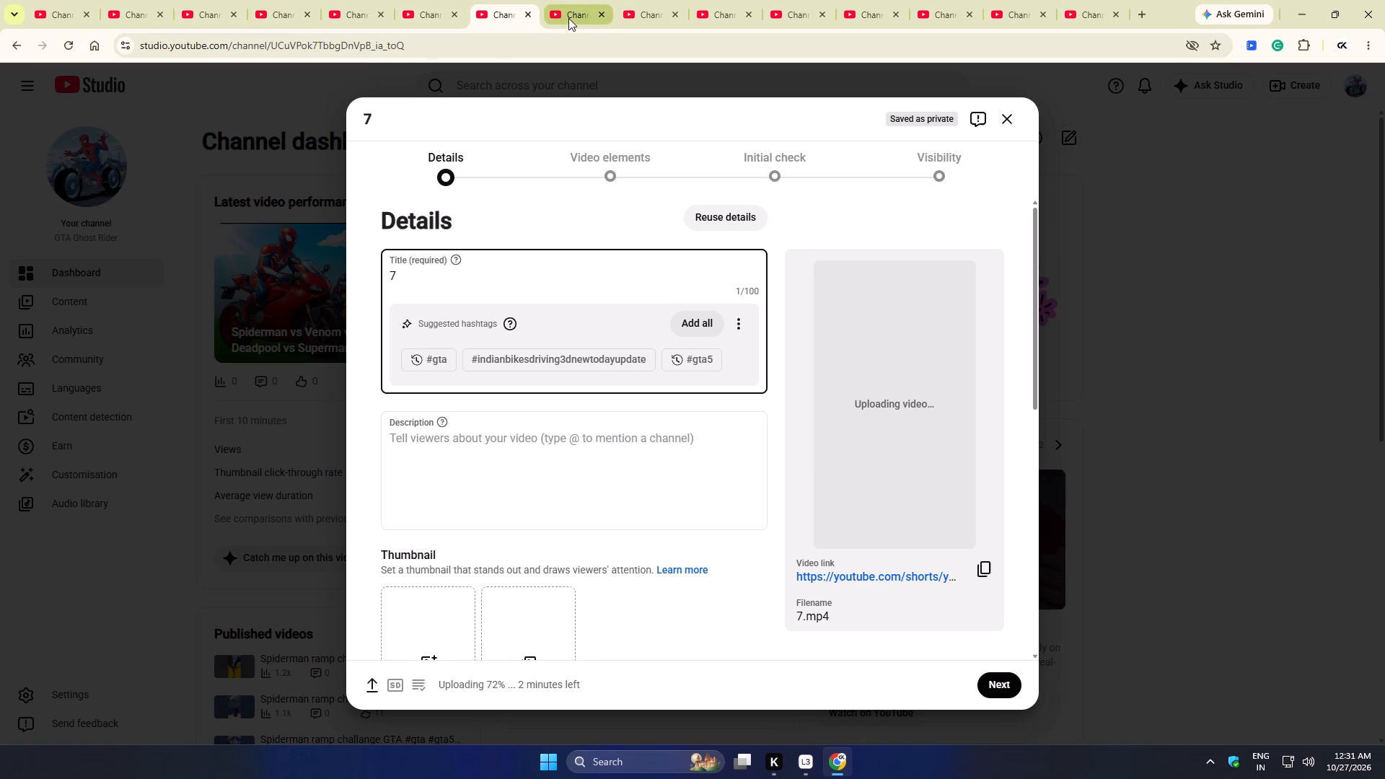
{"action": "left_click", "coordinate": [568, 18]}
{"action": "left_click", "coordinate": [638, 17]}
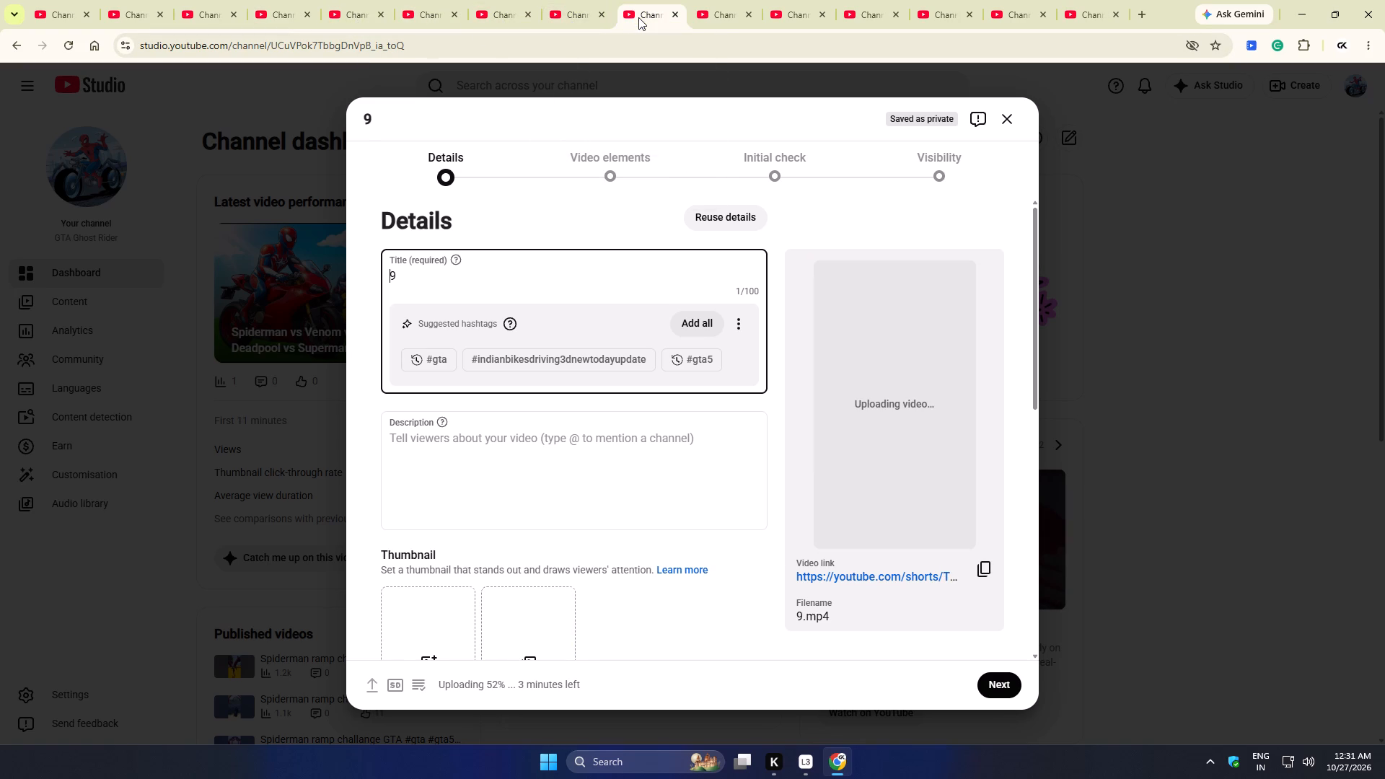
{"action": "left_click", "coordinate": [718, 25]}
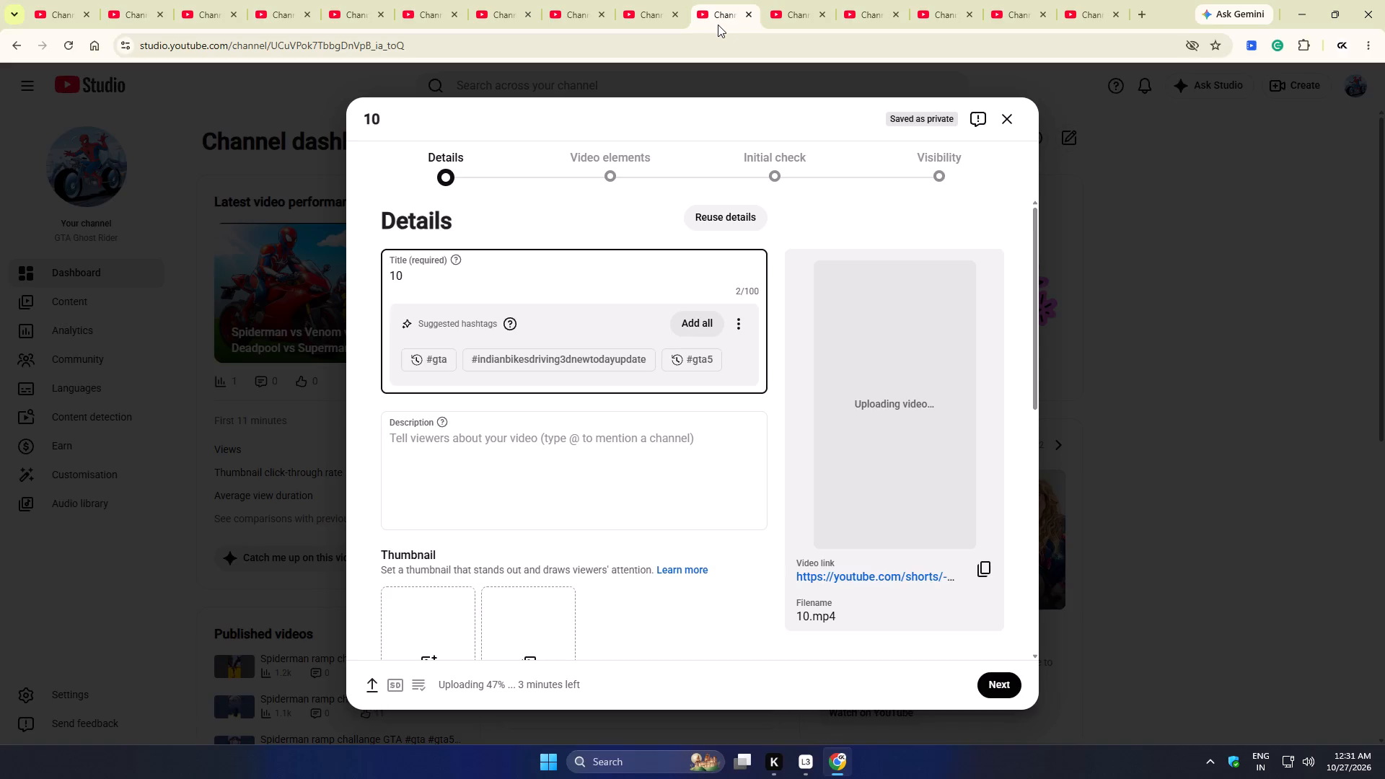
{"action": "left_click", "coordinate": [776, 19]}
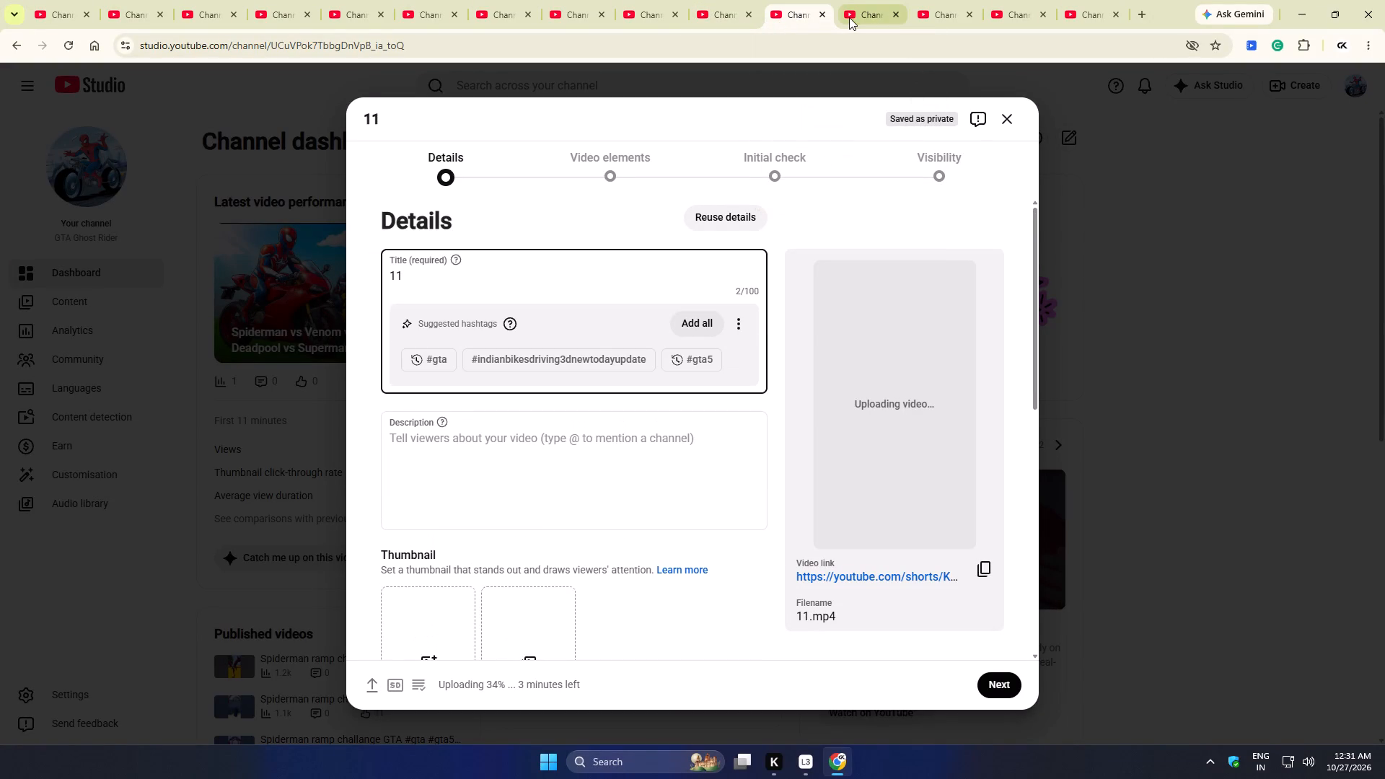
{"action": "left_click", "coordinate": [849, 17]}
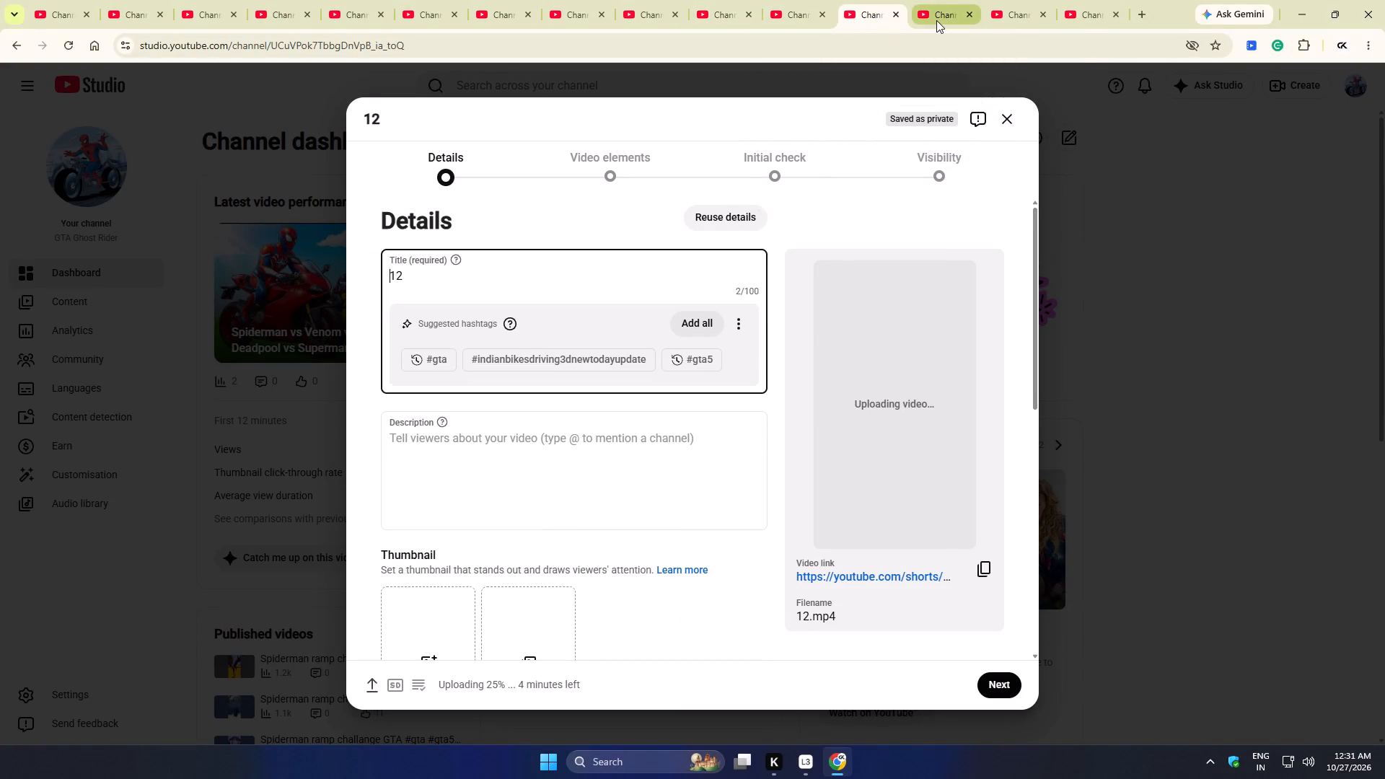
{"action": "left_click", "coordinate": [936, 20]}
{"action": "left_click", "coordinate": [1003, 12]}
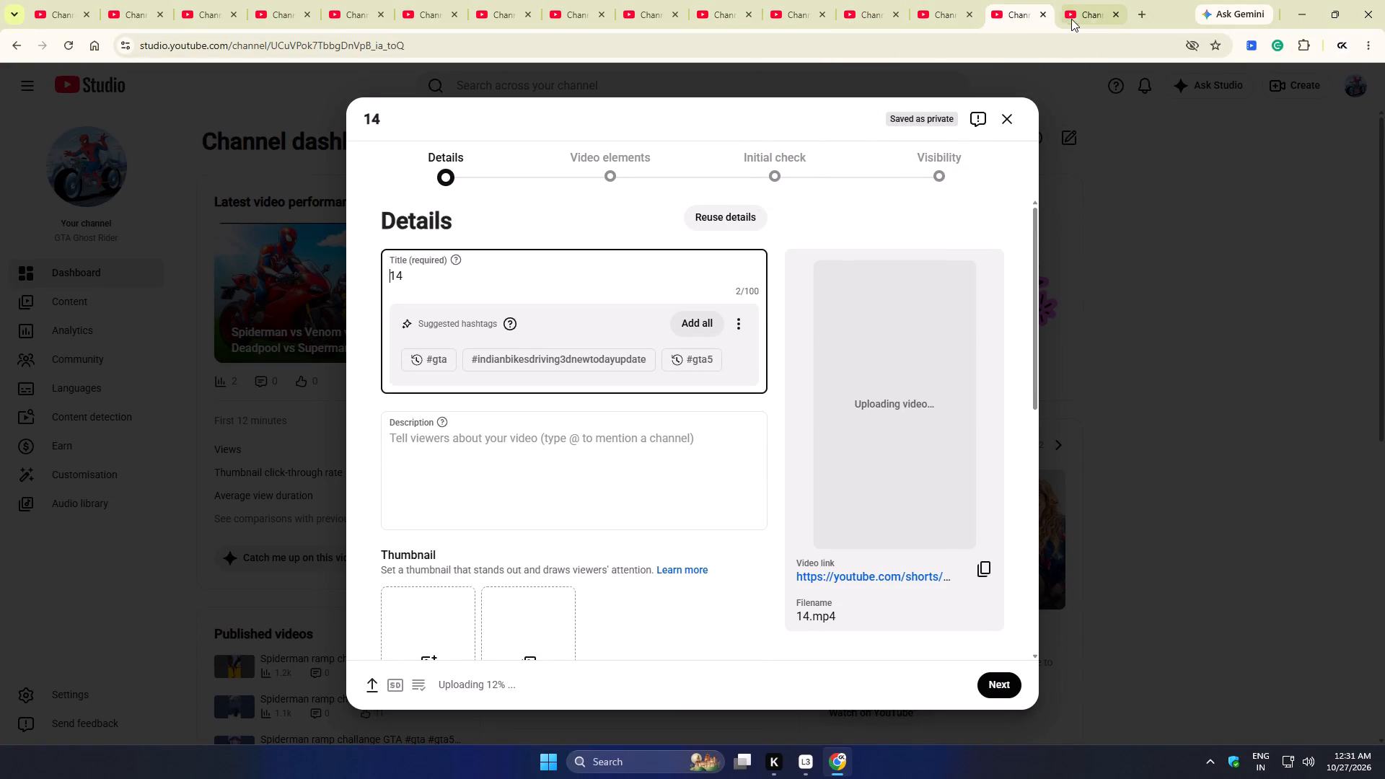
{"action": "left_click", "coordinate": [1079, 19]}
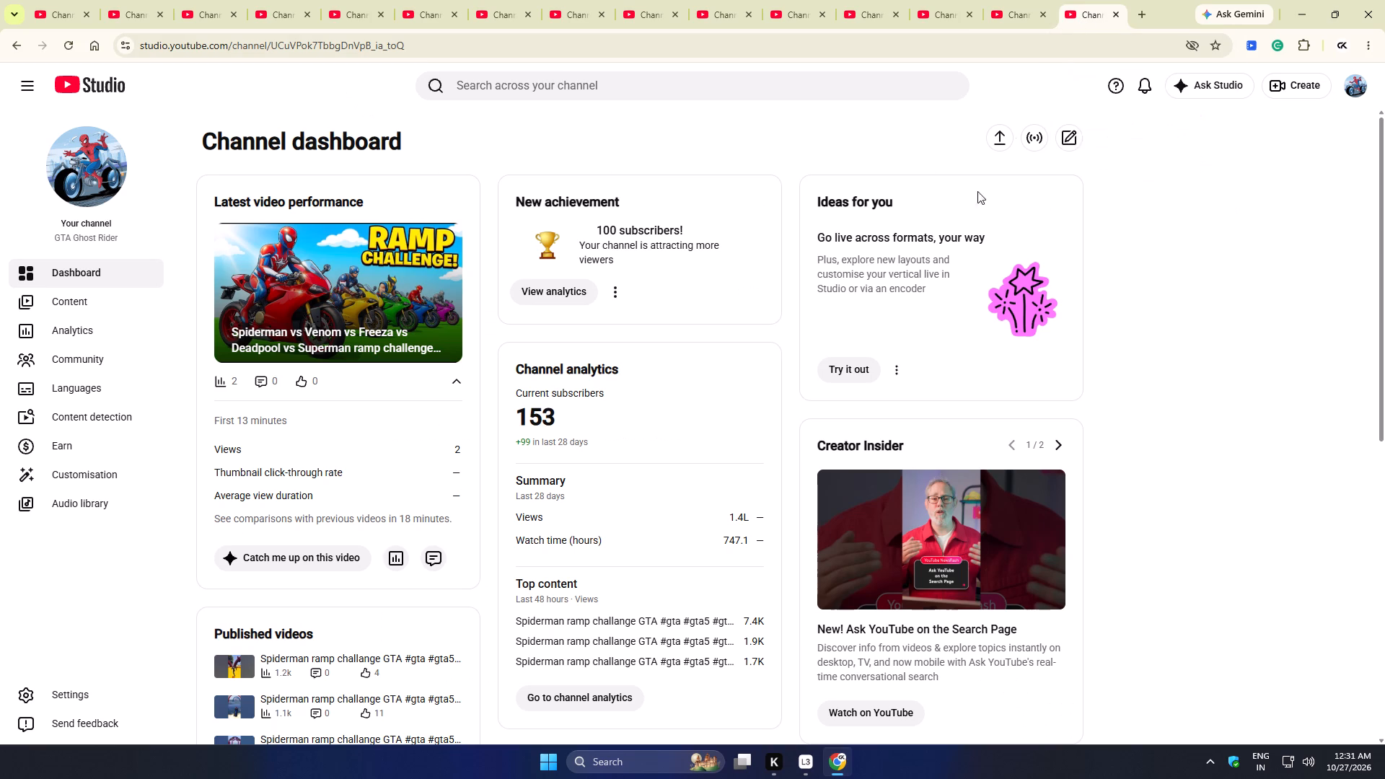
Schedule video 1 to go public on 27 Oct 2026 at 00:45, and close its browser tab.
{"action": "left_click", "coordinate": [53, 1]}
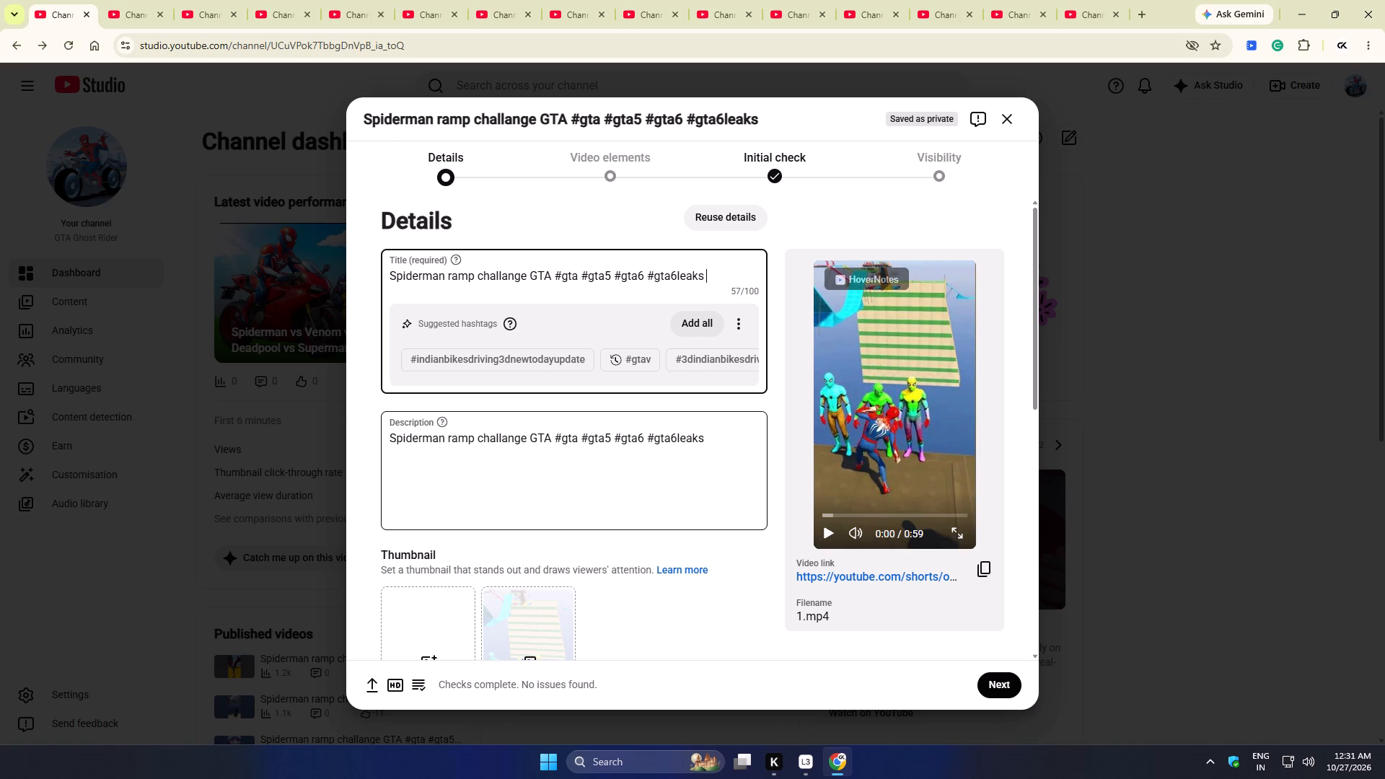
{"action": "double_click", "coordinate": [998, 686]}
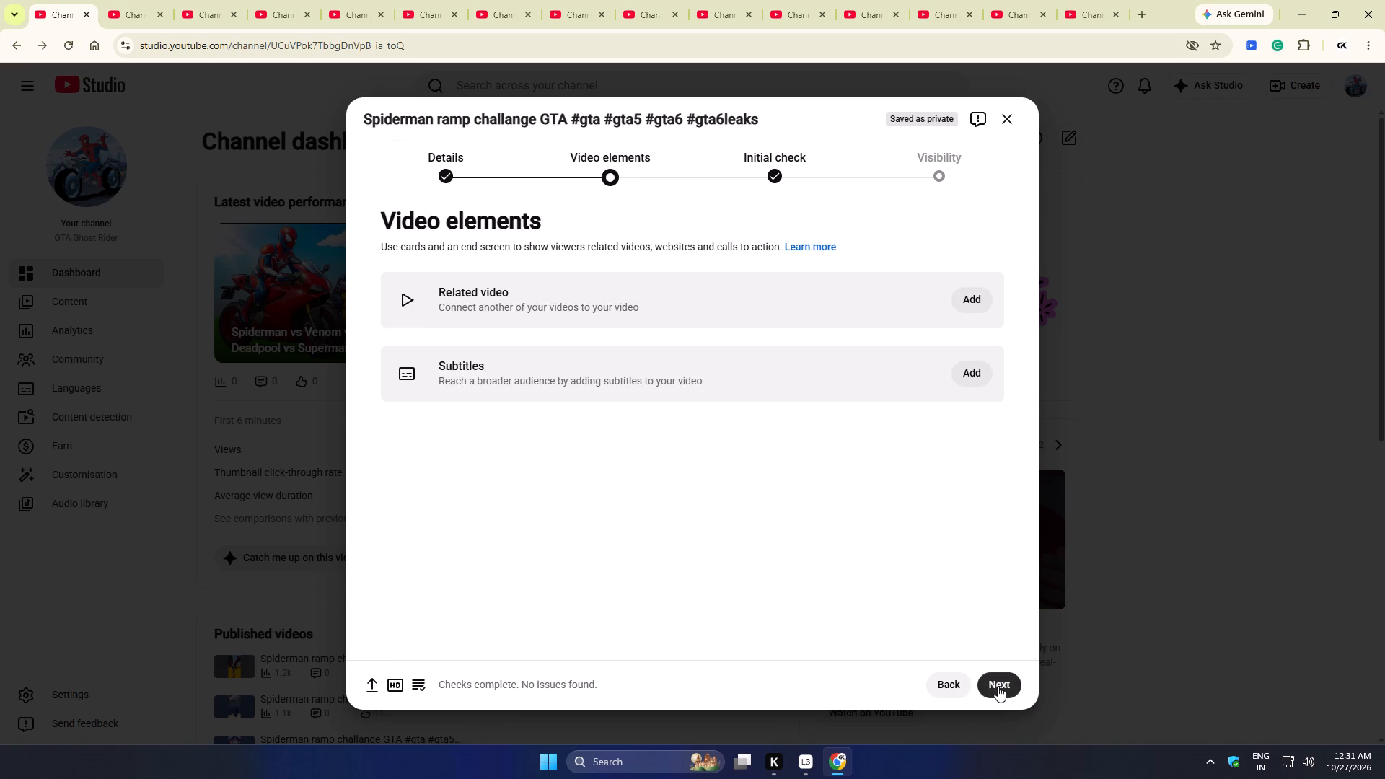
{"action": "left_click", "coordinate": [998, 686]}
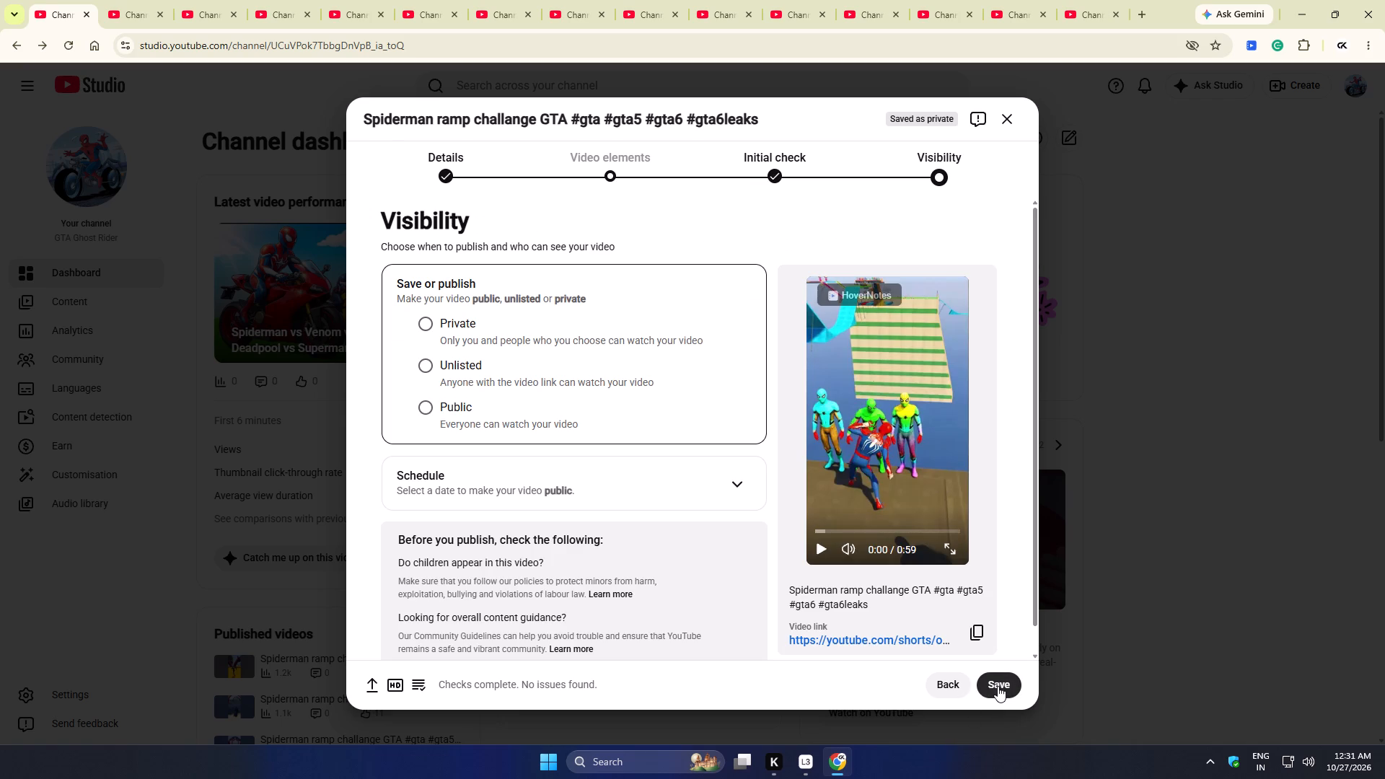
{"action": "left_click", "coordinate": [424, 401]}
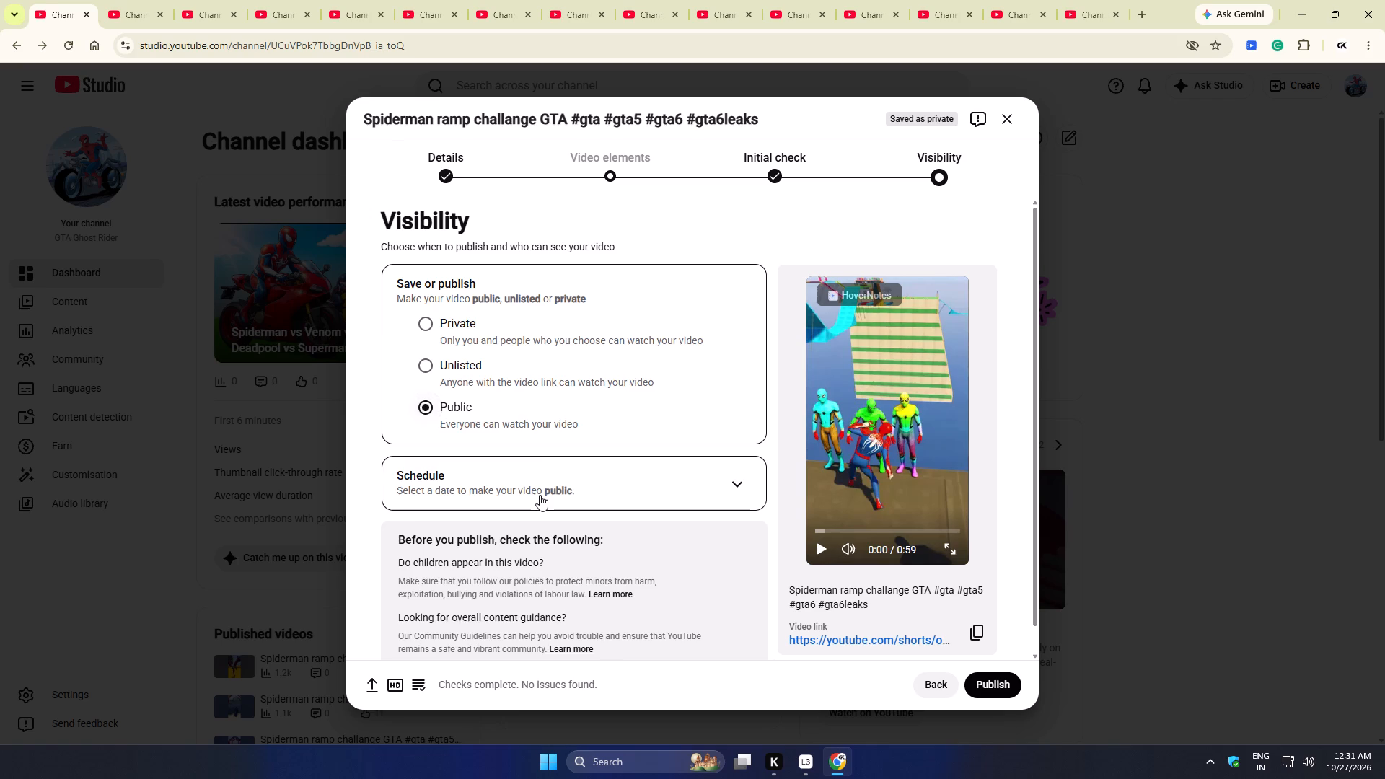
{"action": "left_click", "coordinate": [540, 493]}
{"action": "left_click", "coordinate": [424, 411]}
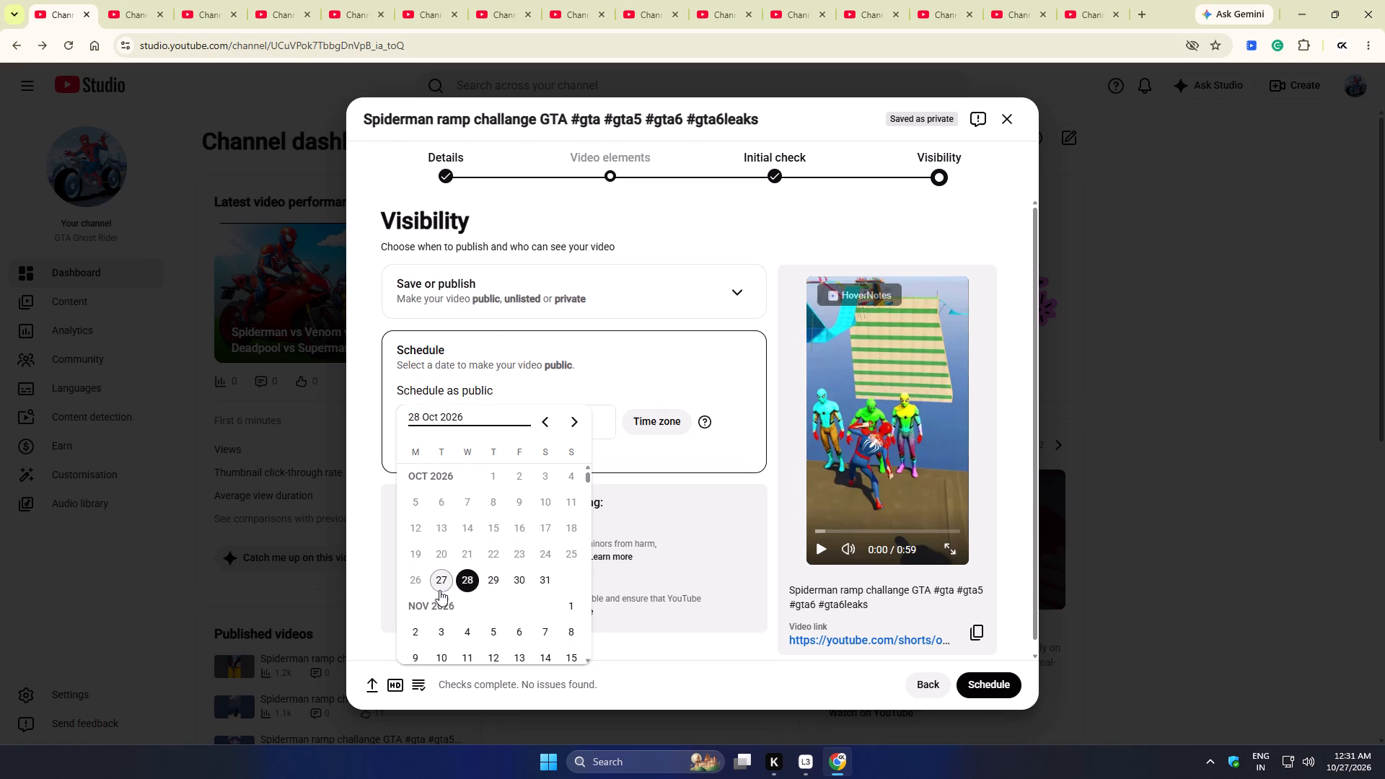
{"action": "left_click", "coordinate": [434, 576]}
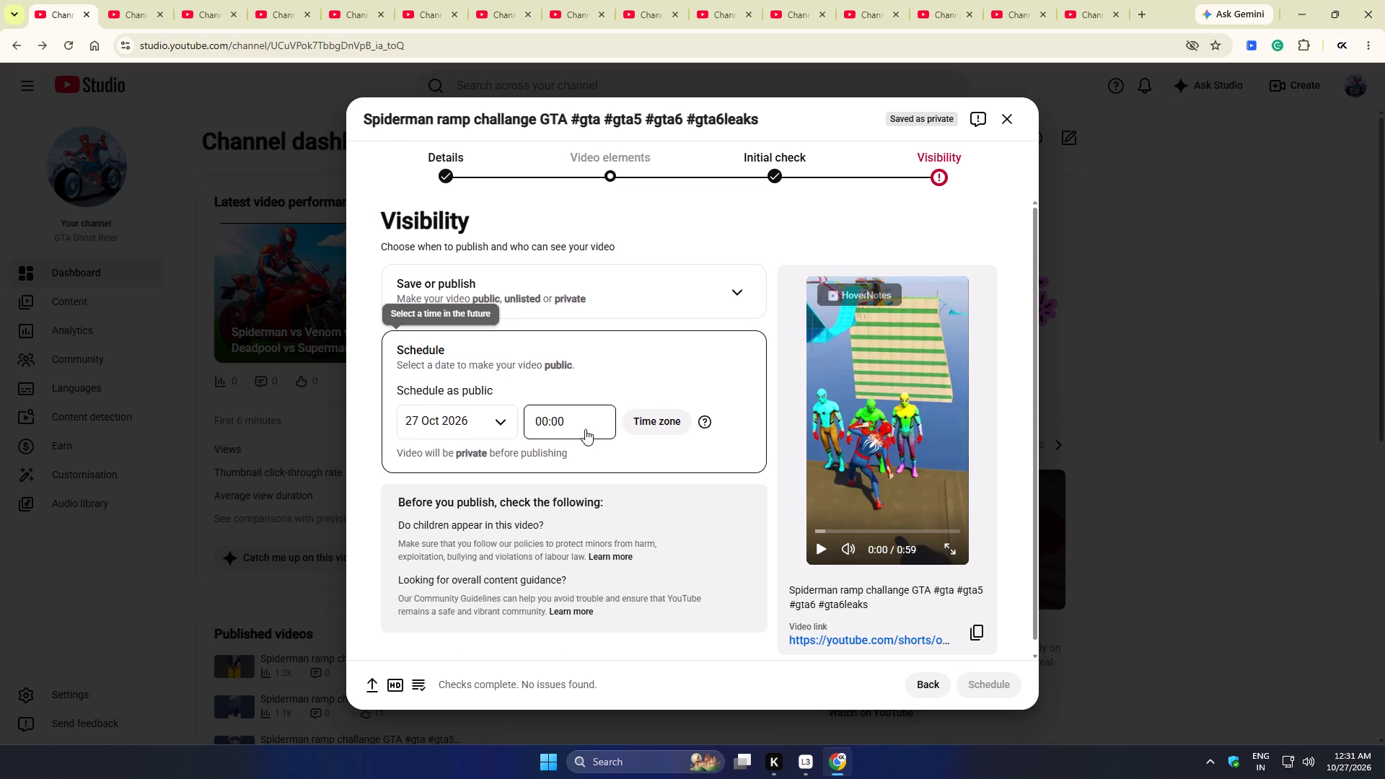
{"action": "left_click", "coordinate": [583, 424]}
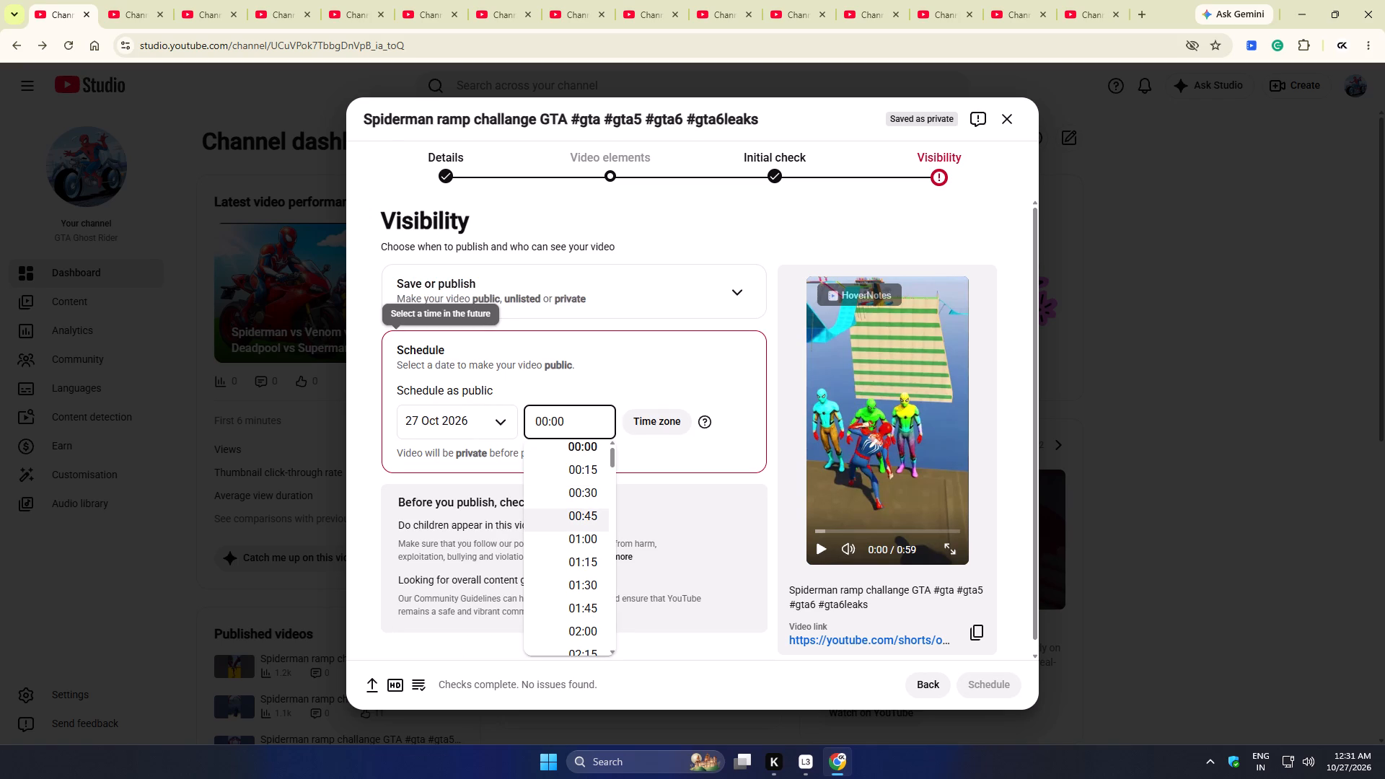
{"action": "left_click", "coordinate": [591, 511]}
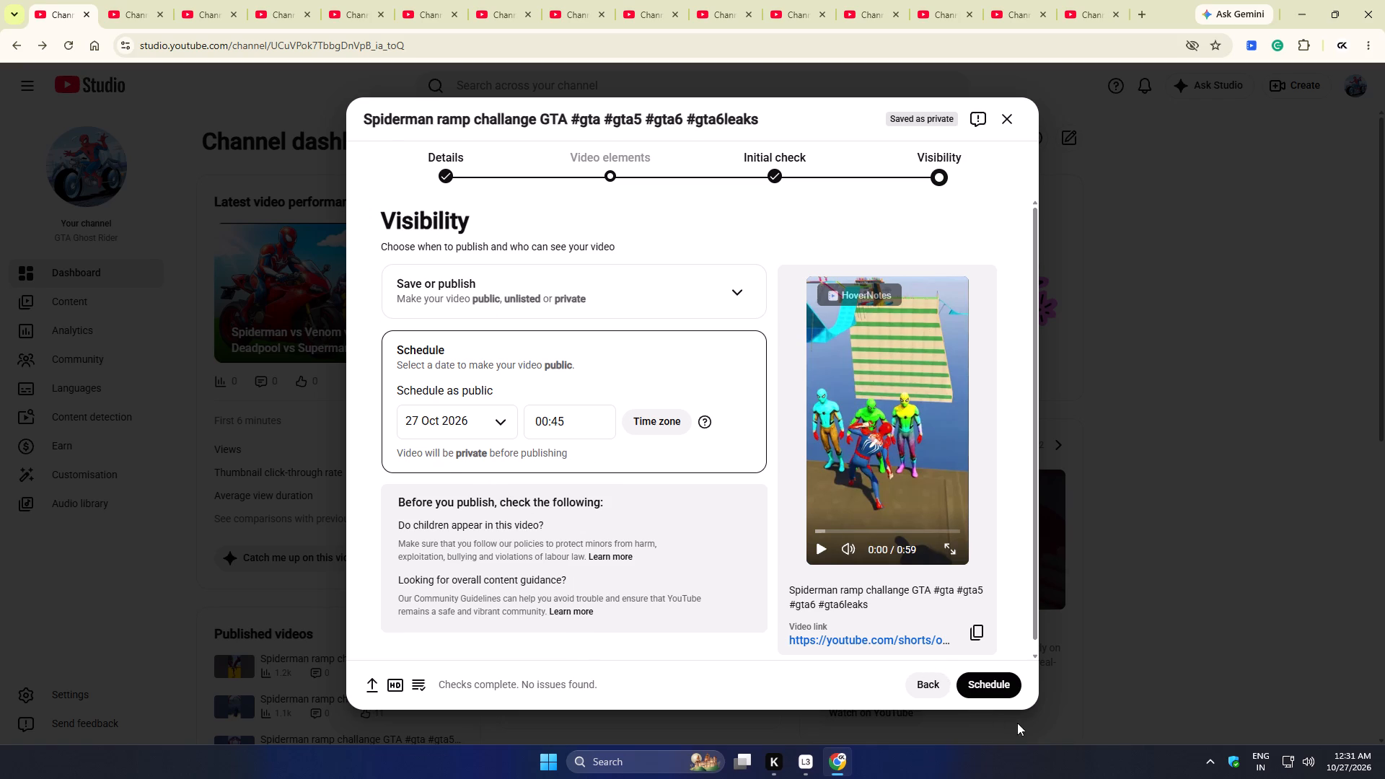
{"action": "left_click", "coordinate": [1006, 682]}
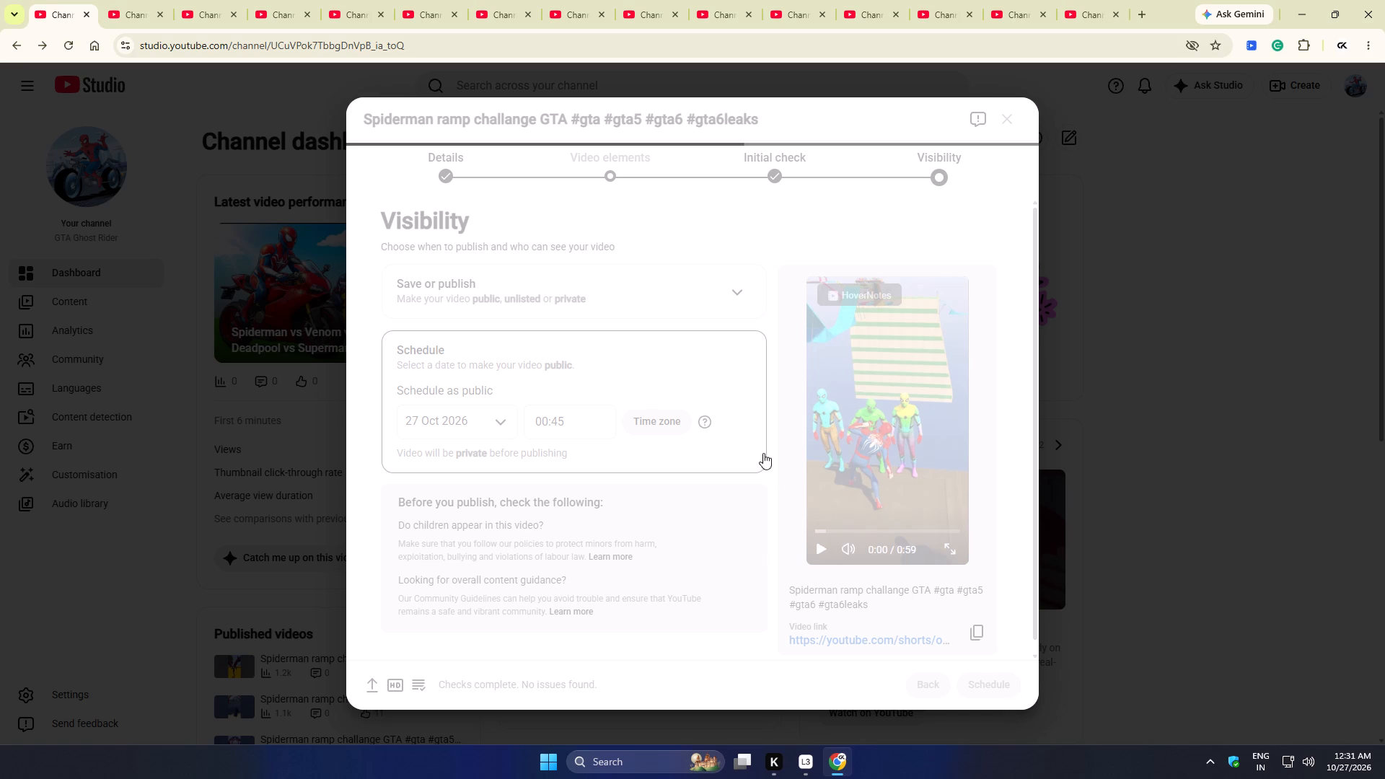
{"action": "left_click", "coordinate": [843, 516]}
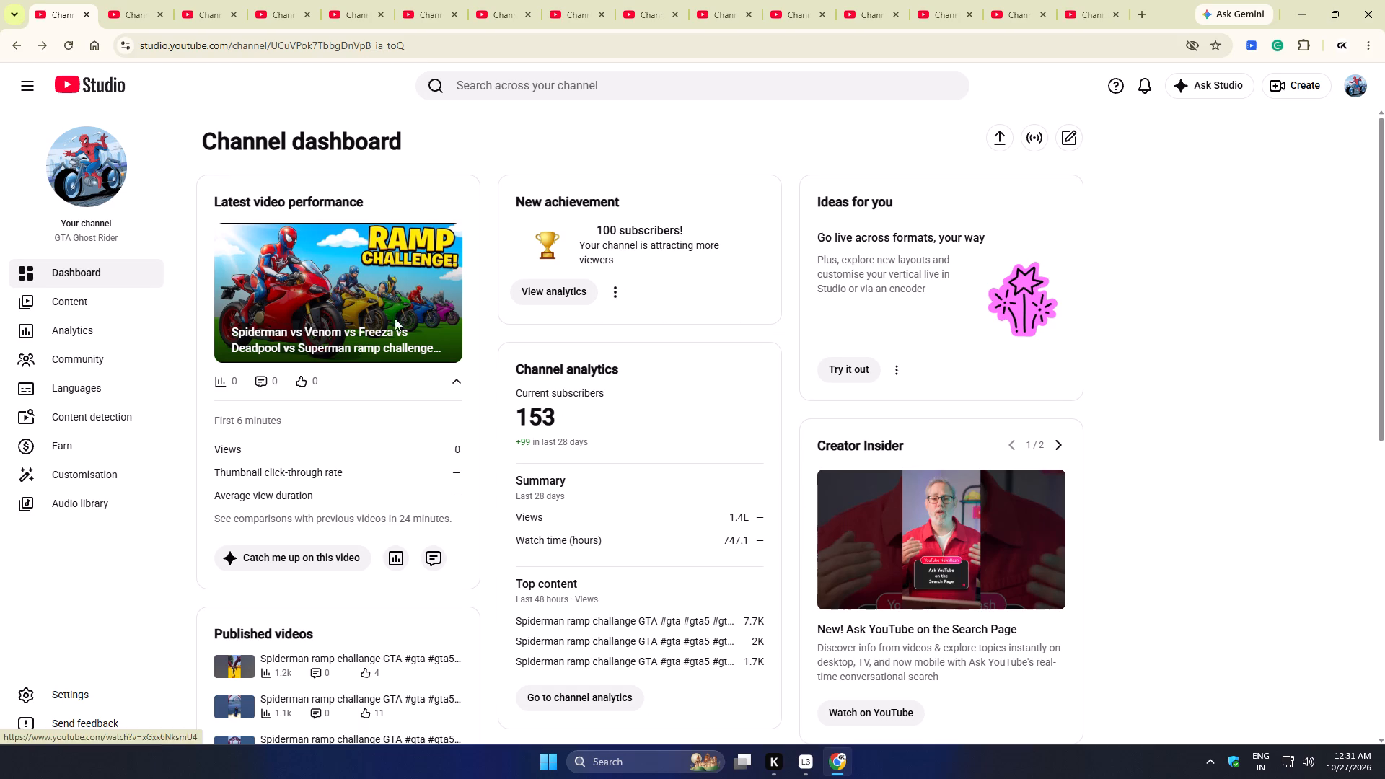
{"action": "left_click", "coordinate": [83, 14]}
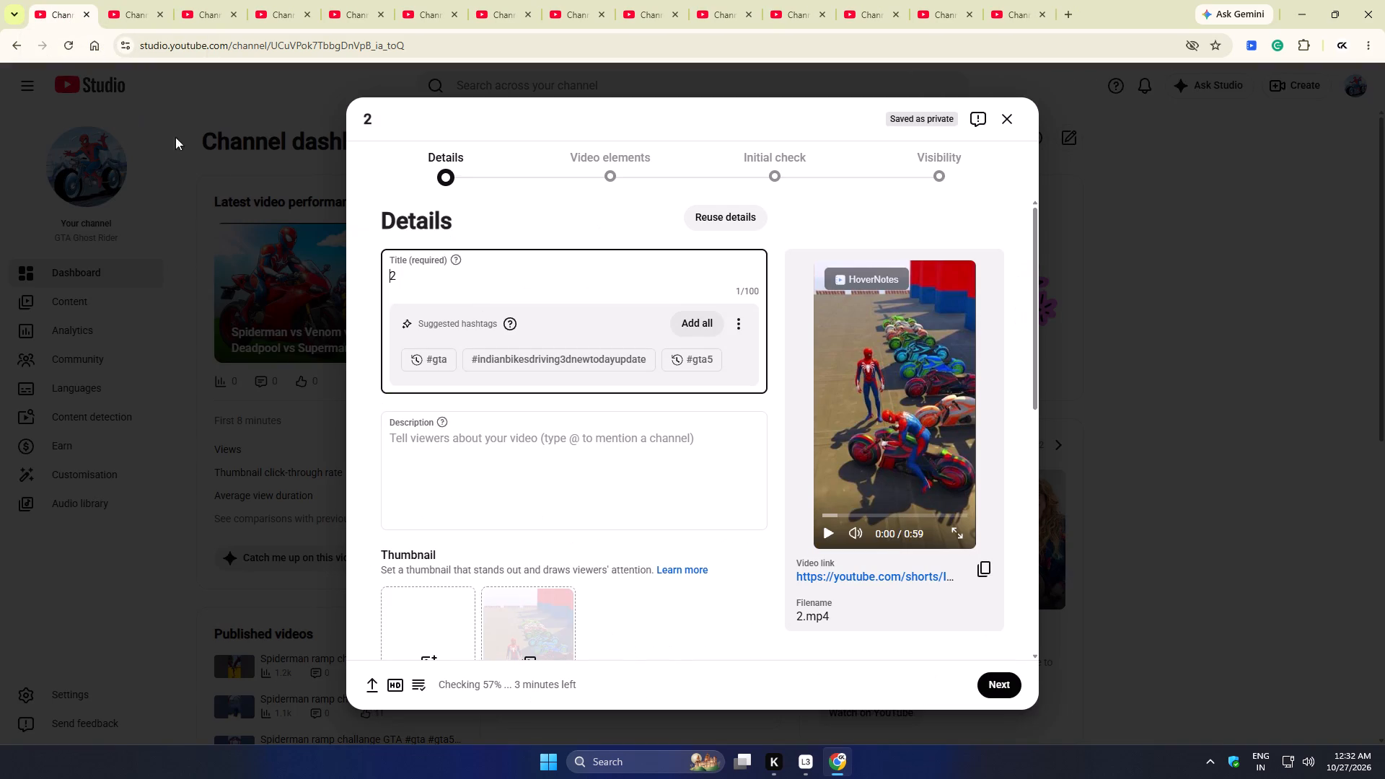
Set both the title and description of video 2 to "Spiderman ramp challange GTA #gta #gta5 #gta6 #gta6leaks".
{"action": "left_click_drag", "start_coordinate": [408, 280], "coordinate": [370, 278]}
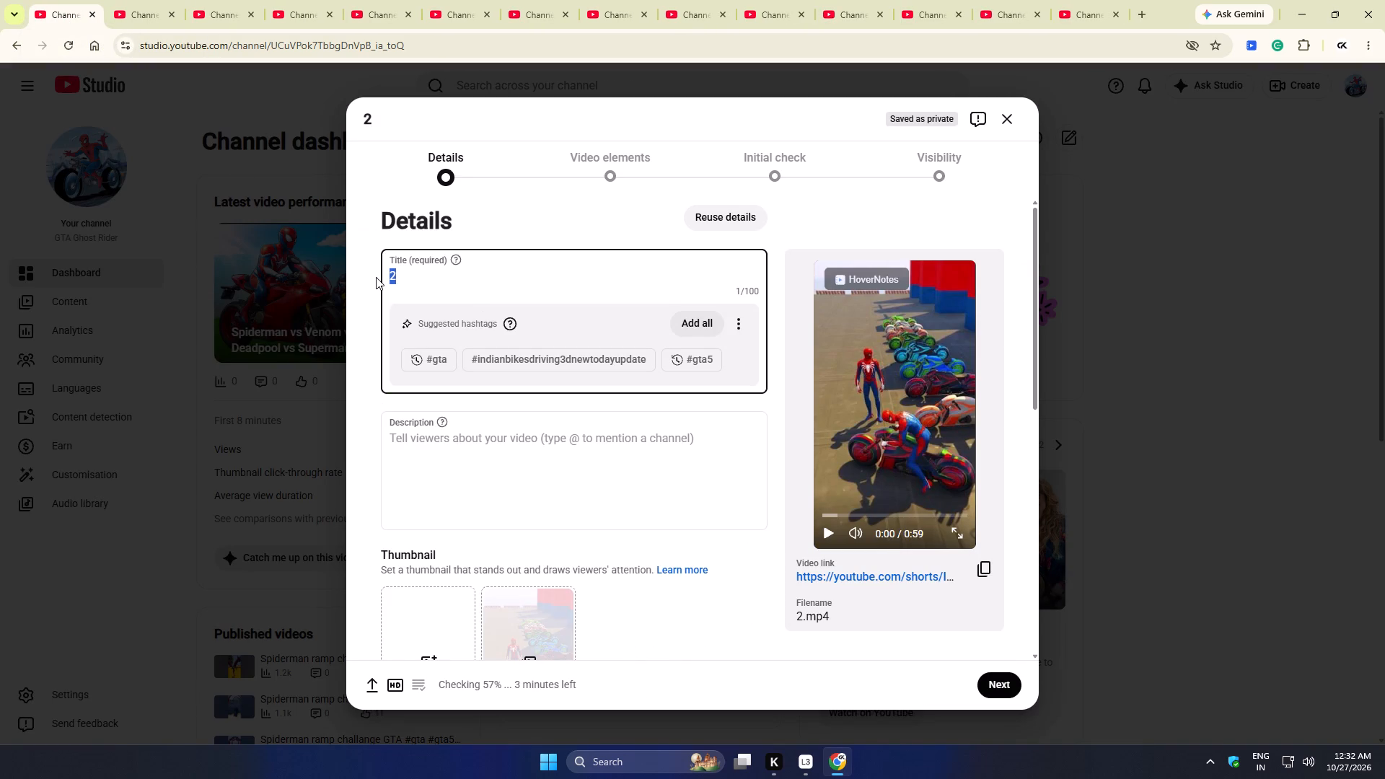
{"action": "key", "text": "ctrl+v"}
{"action": "left_click", "coordinate": [703, 304]}
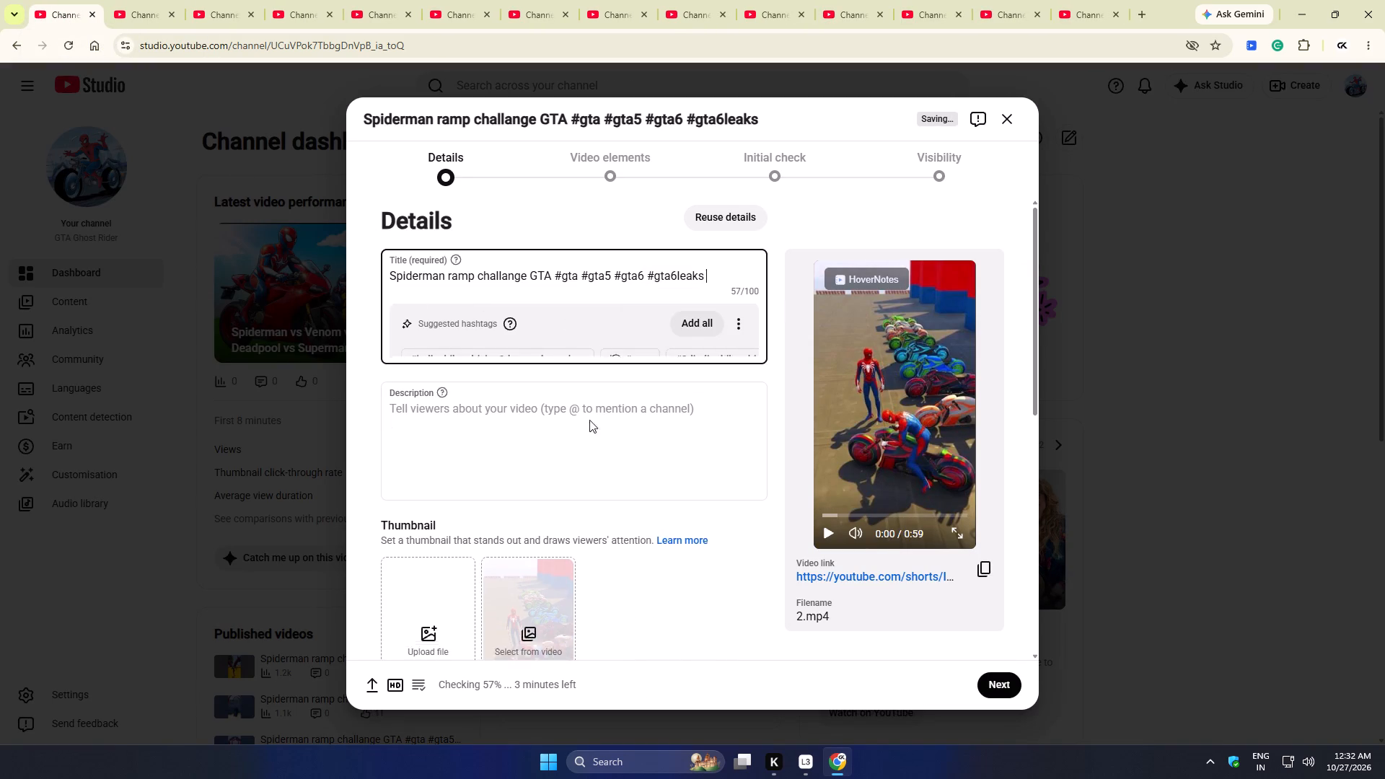
{"action": "left_click", "coordinate": [552, 449]}
{"action": "key", "text": "ctrl+v"}
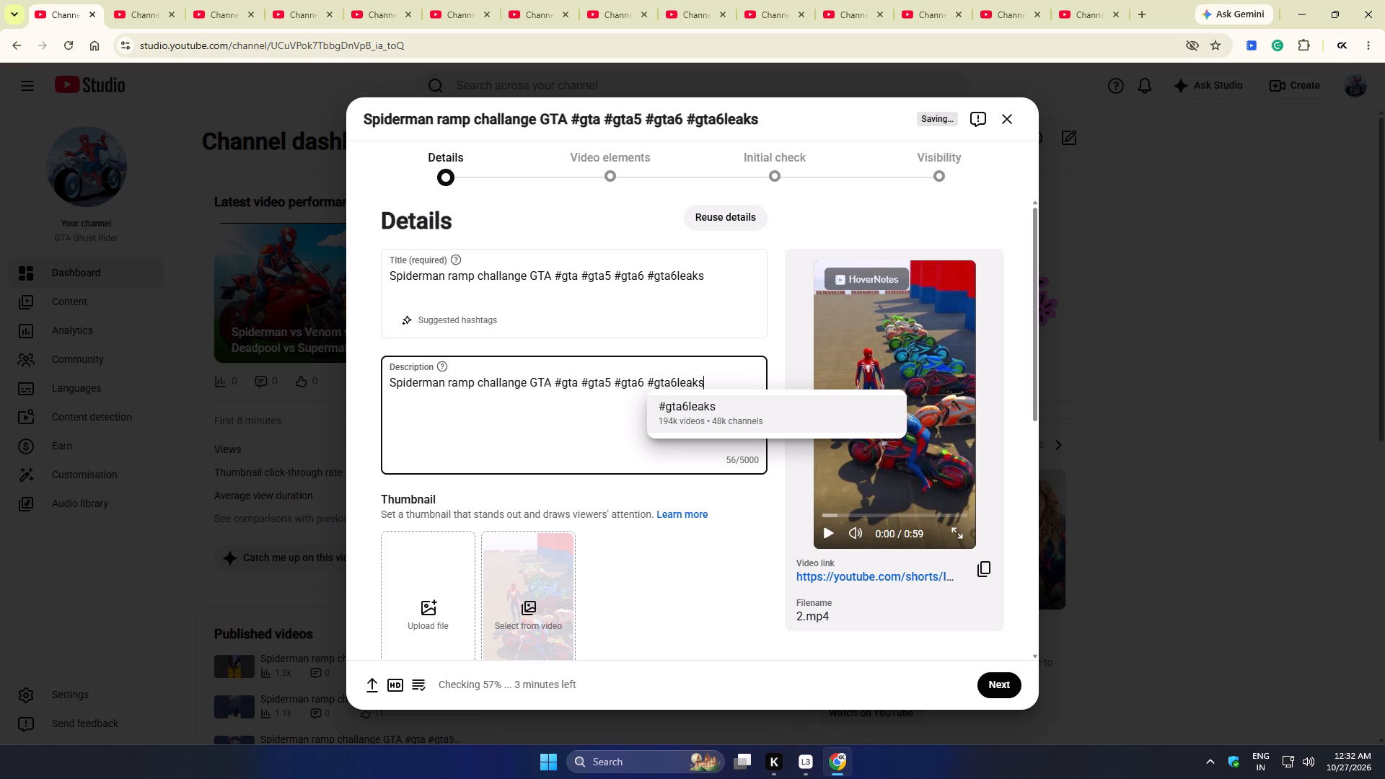
{"action": "left_click", "coordinate": [671, 415]}
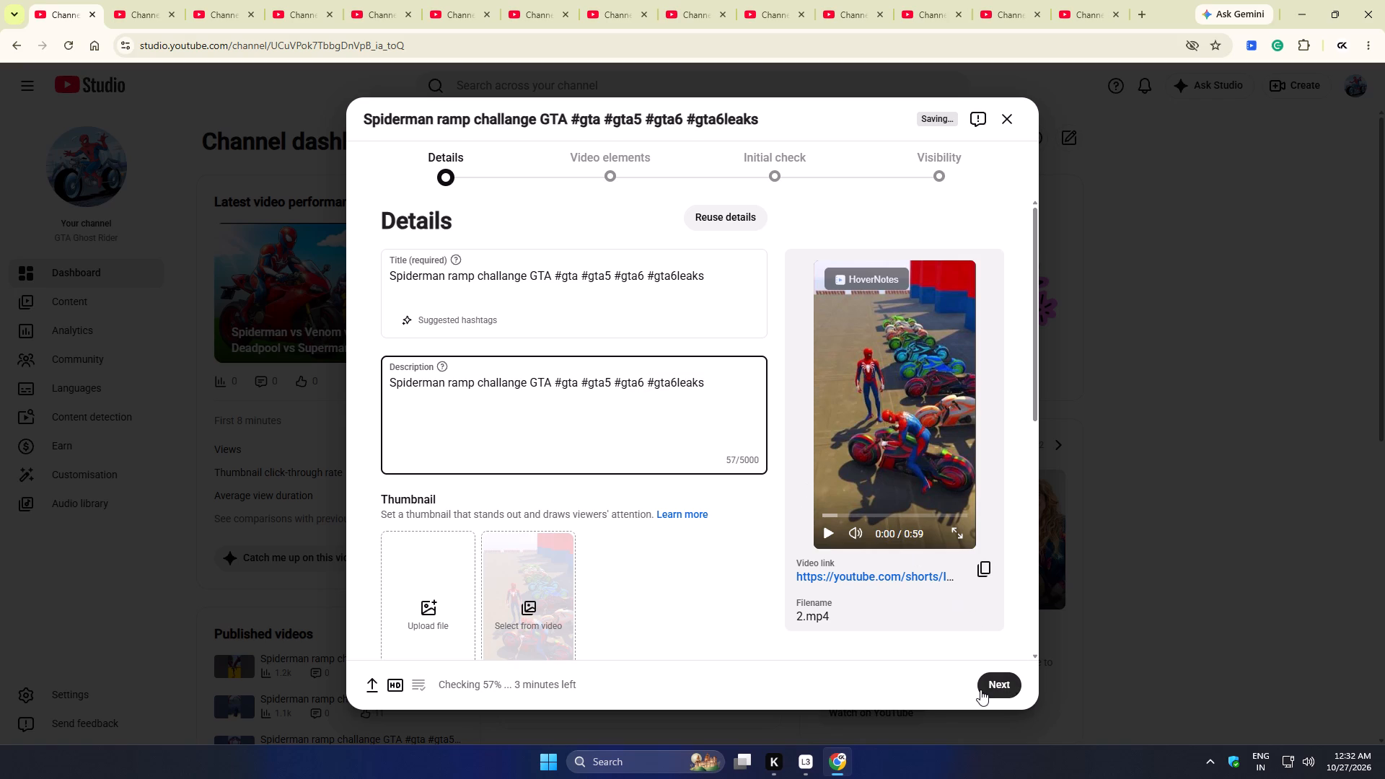
Set video 2's visibility to scheduled as public on 27 Oct 2026 at 01:15, without submitting the schedule.
{"action": "left_click", "coordinate": [984, 684]}
{"action": "left_click", "coordinate": [984, 684]}
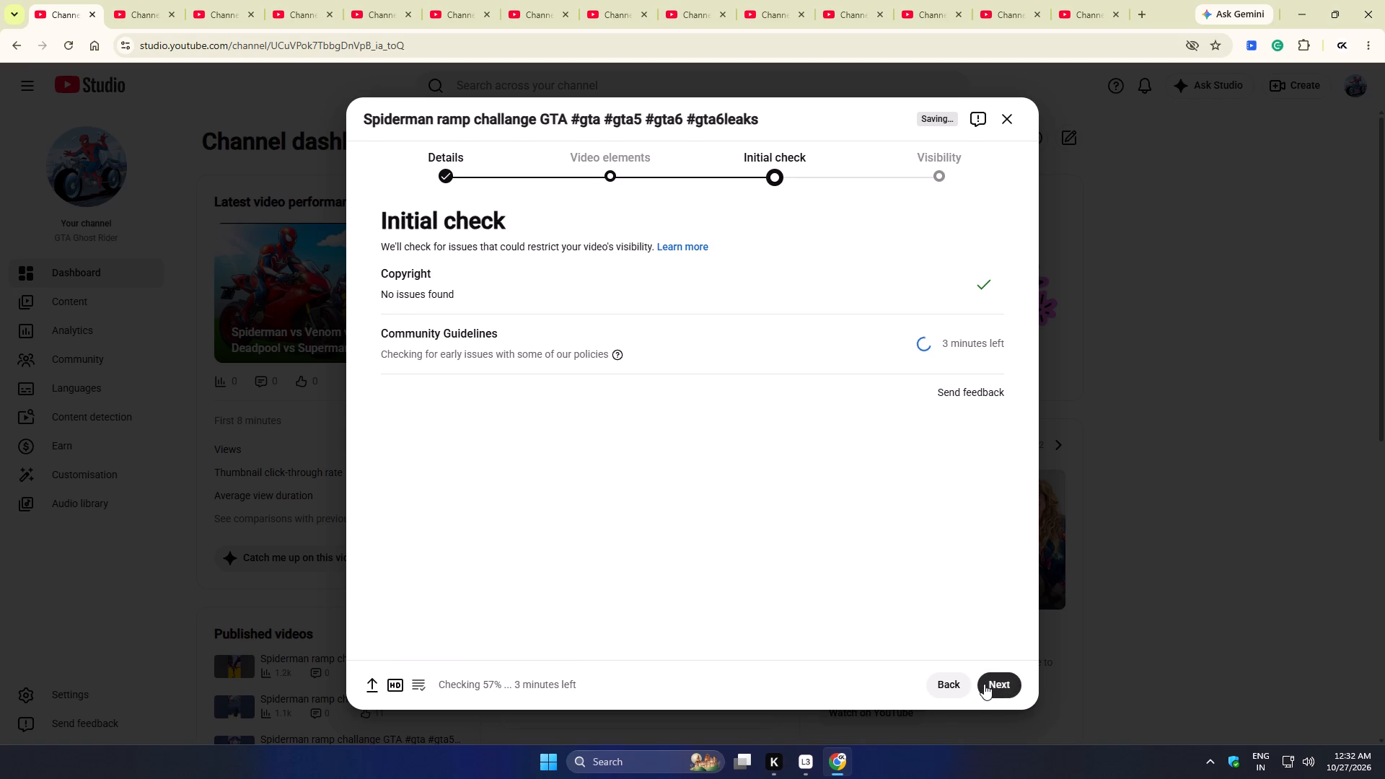
{"action": "left_click", "coordinate": [984, 684]}
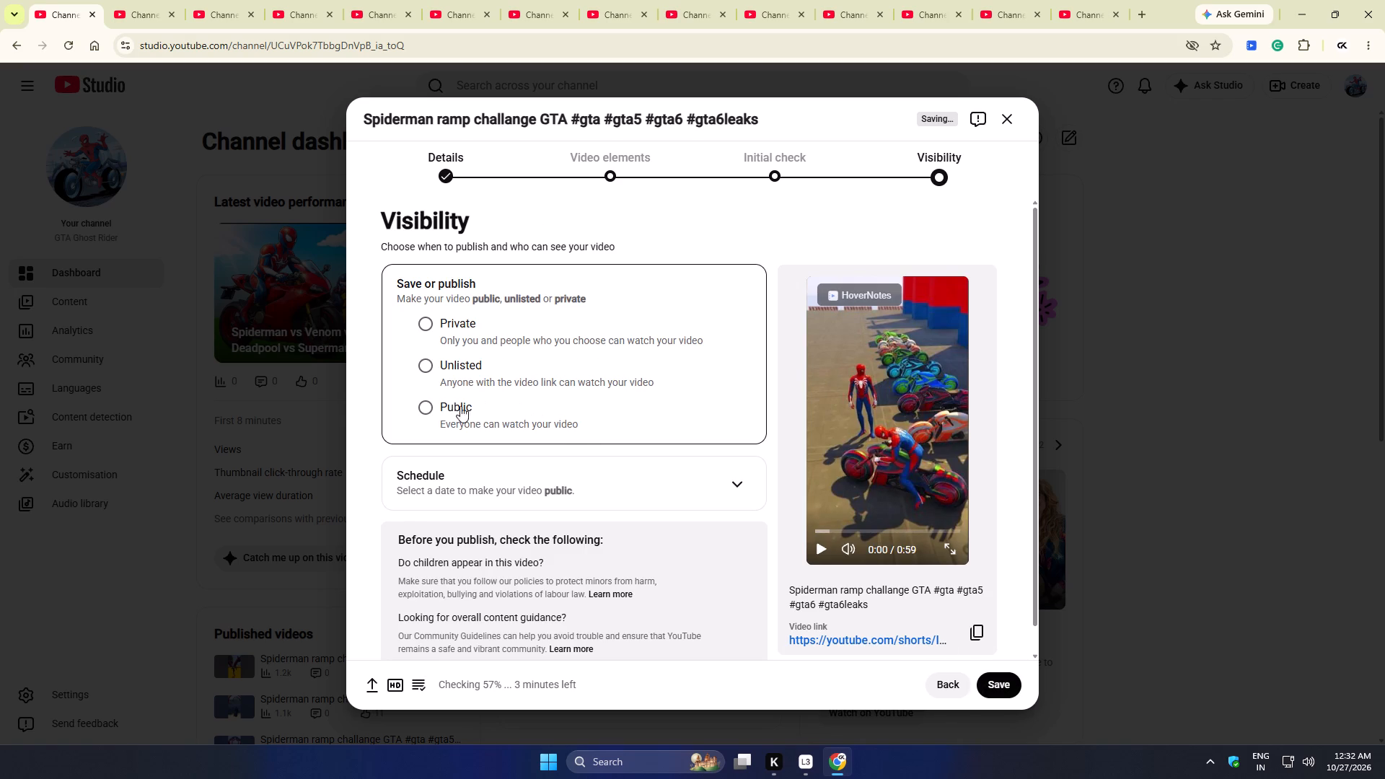
{"action": "left_click", "coordinate": [426, 403]}
{"action": "left_click", "coordinate": [609, 536]}
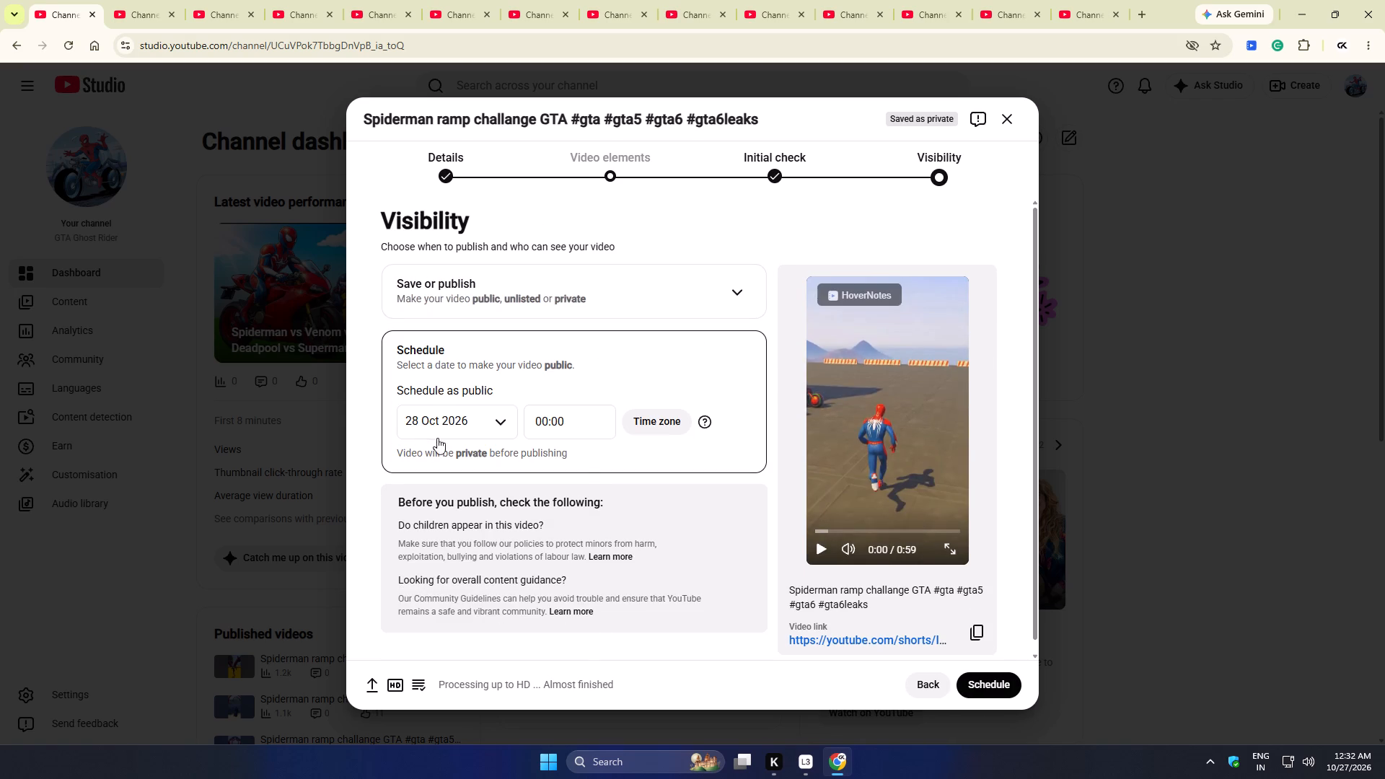
{"action": "left_click", "coordinate": [439, 426]}
{"action": "left_click", "coordinate": [441, 581]}
{"action": "left_click", "coordinate": [556, 431]}
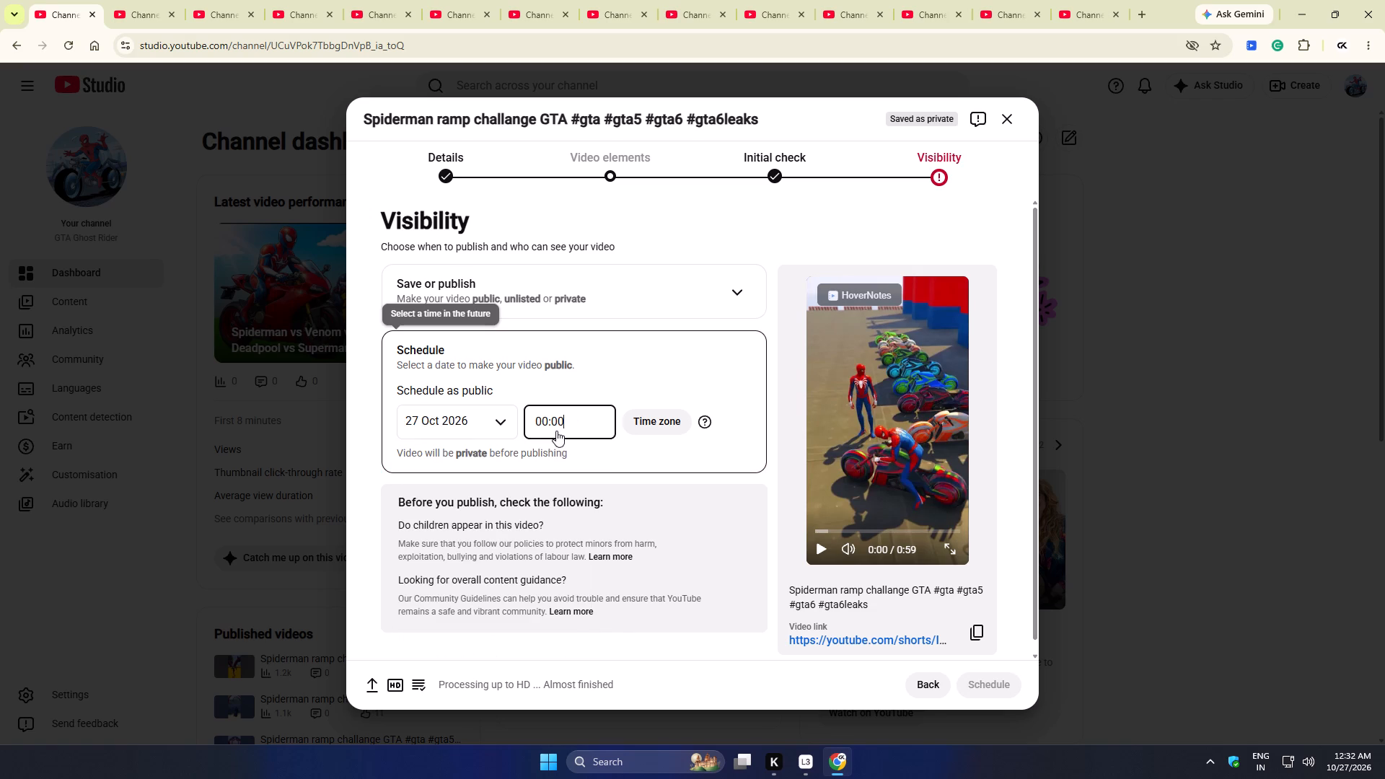
{"action": "left_click", "coordinate": [594, 563]}
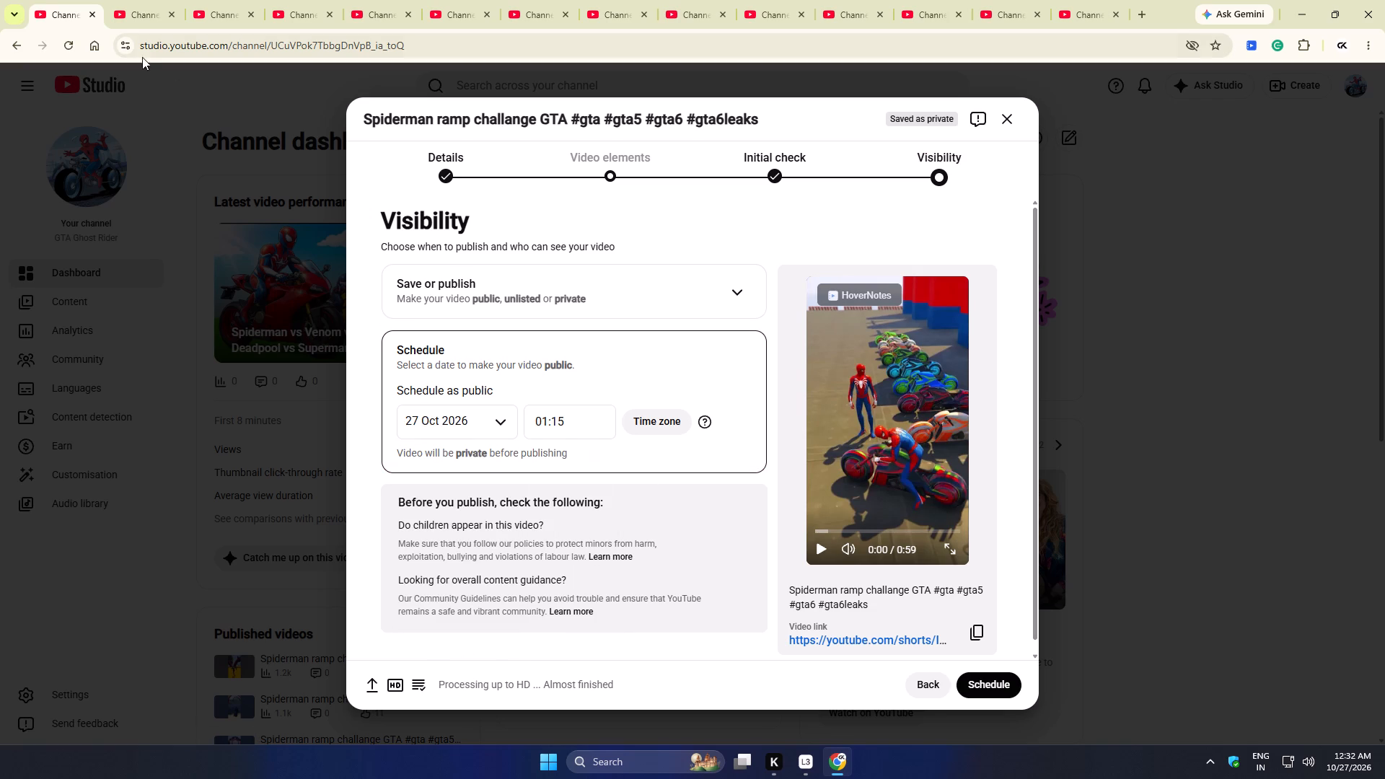
Set both the title and description of video 3 to "Spiderman ramp challange GTA #gta #gta5 #gta6 #gta6leaks".
{"action": "left_click", "coordinate": [138, 14]}
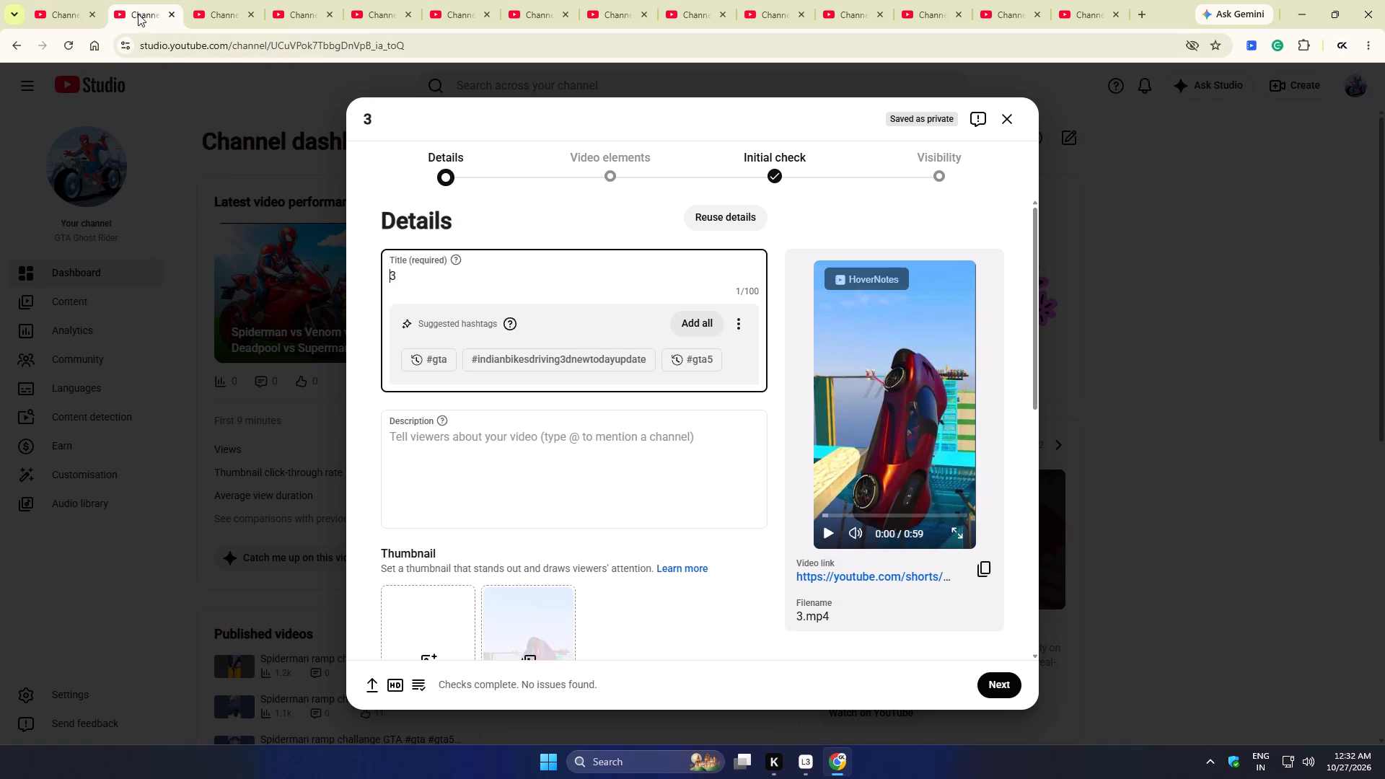
{"action": "left_click_drag", "start_coordinate": [406, 275], "coordinate": [361, 270]}
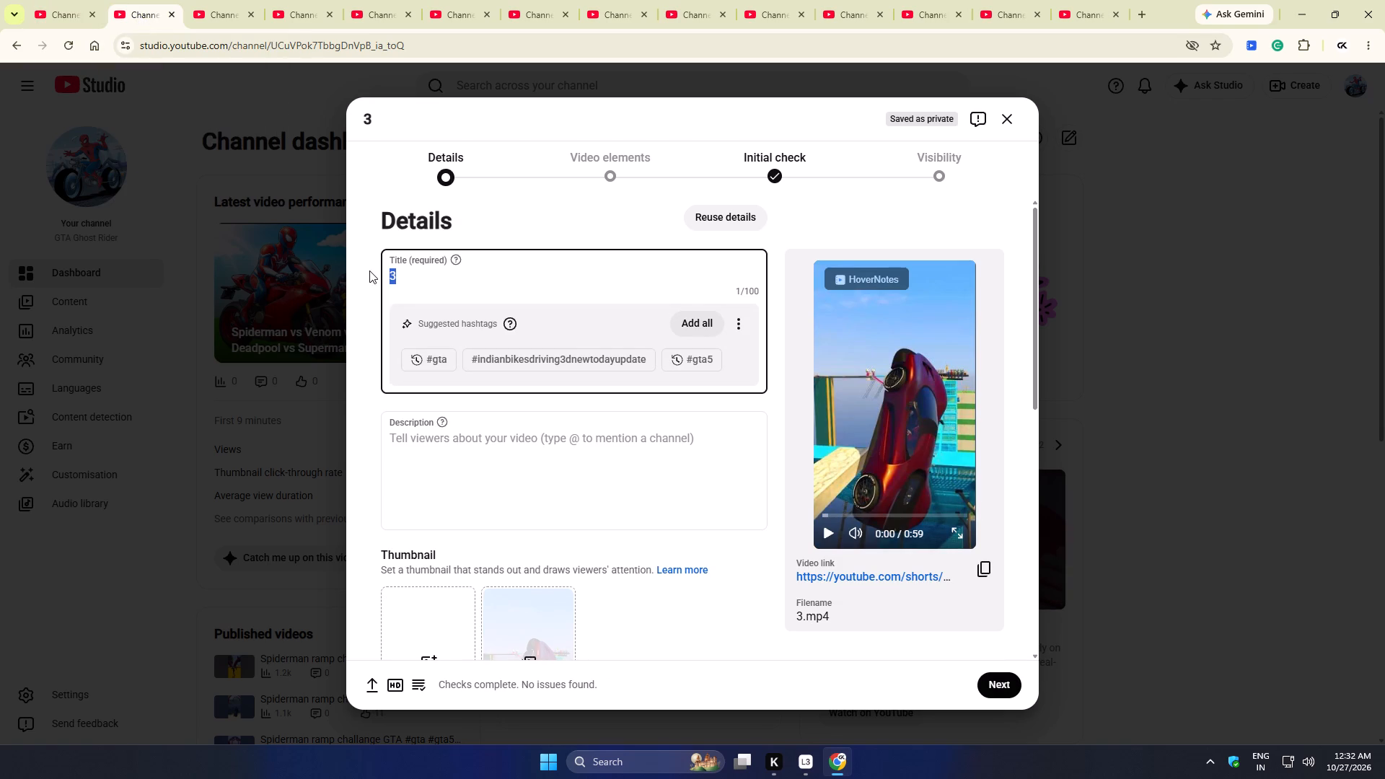
{"action": "key", "text": "ctrl+v"}
{"action": "left_click", "coordinate": [683, 309]}
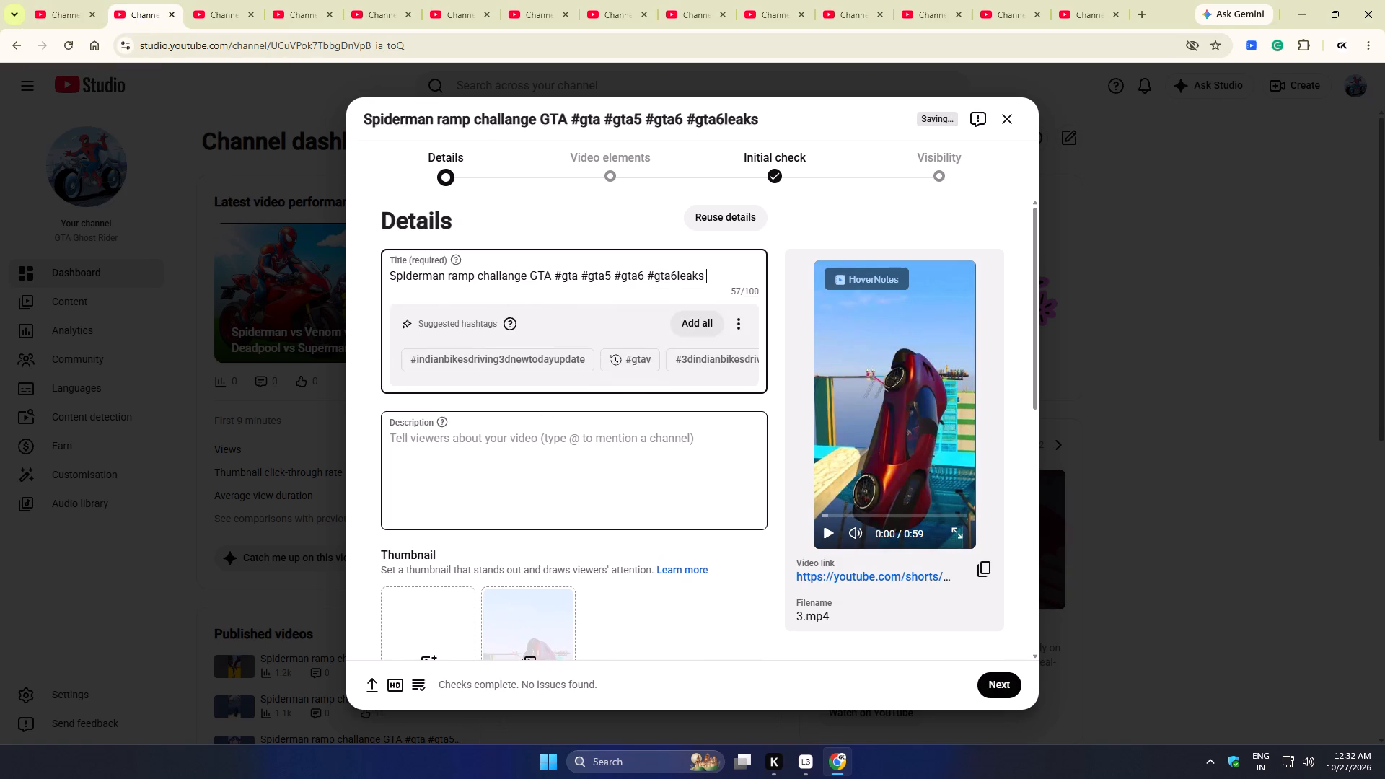
{"action": "left_click", "coordinate": [553, 457]}
{"action": "key", "text": "ctrl+v"}
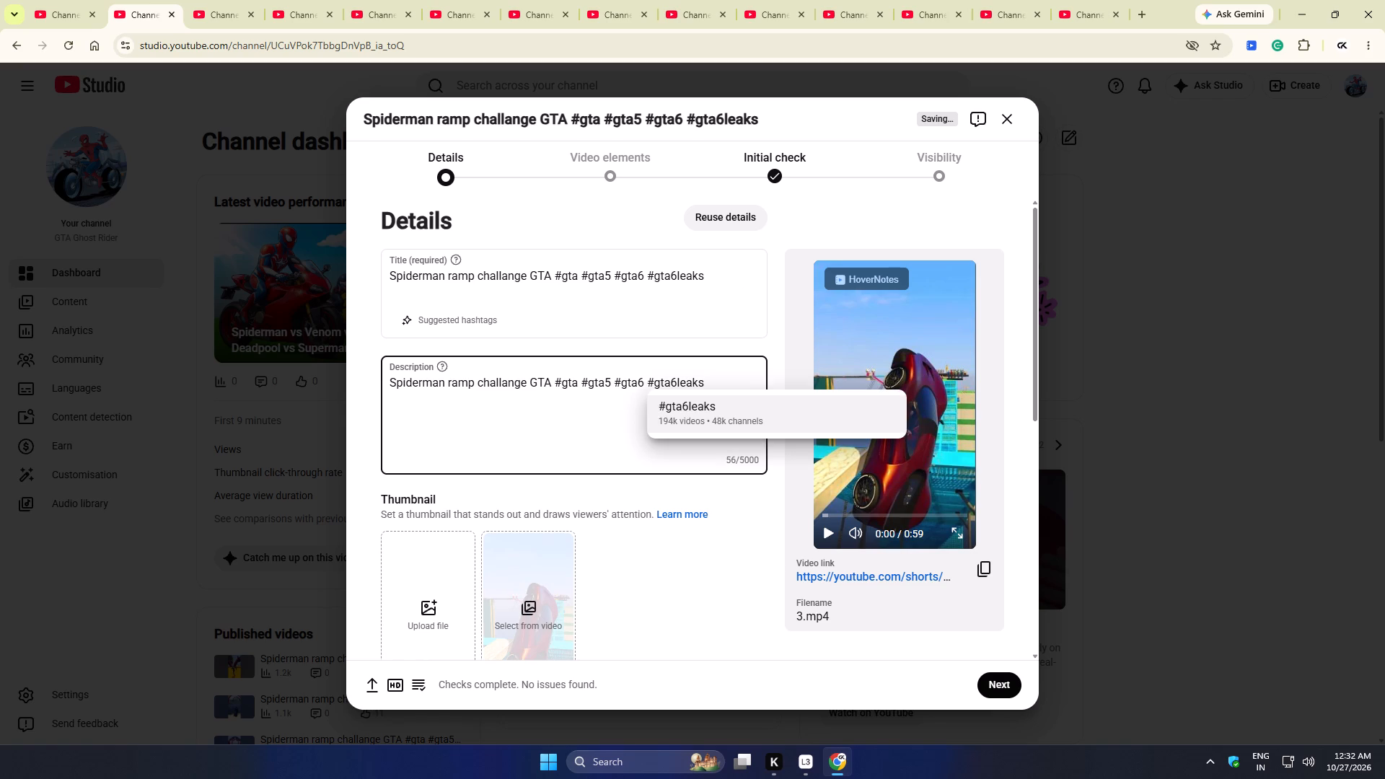
{"action": "left_click", "coordinate": [691, 419]}
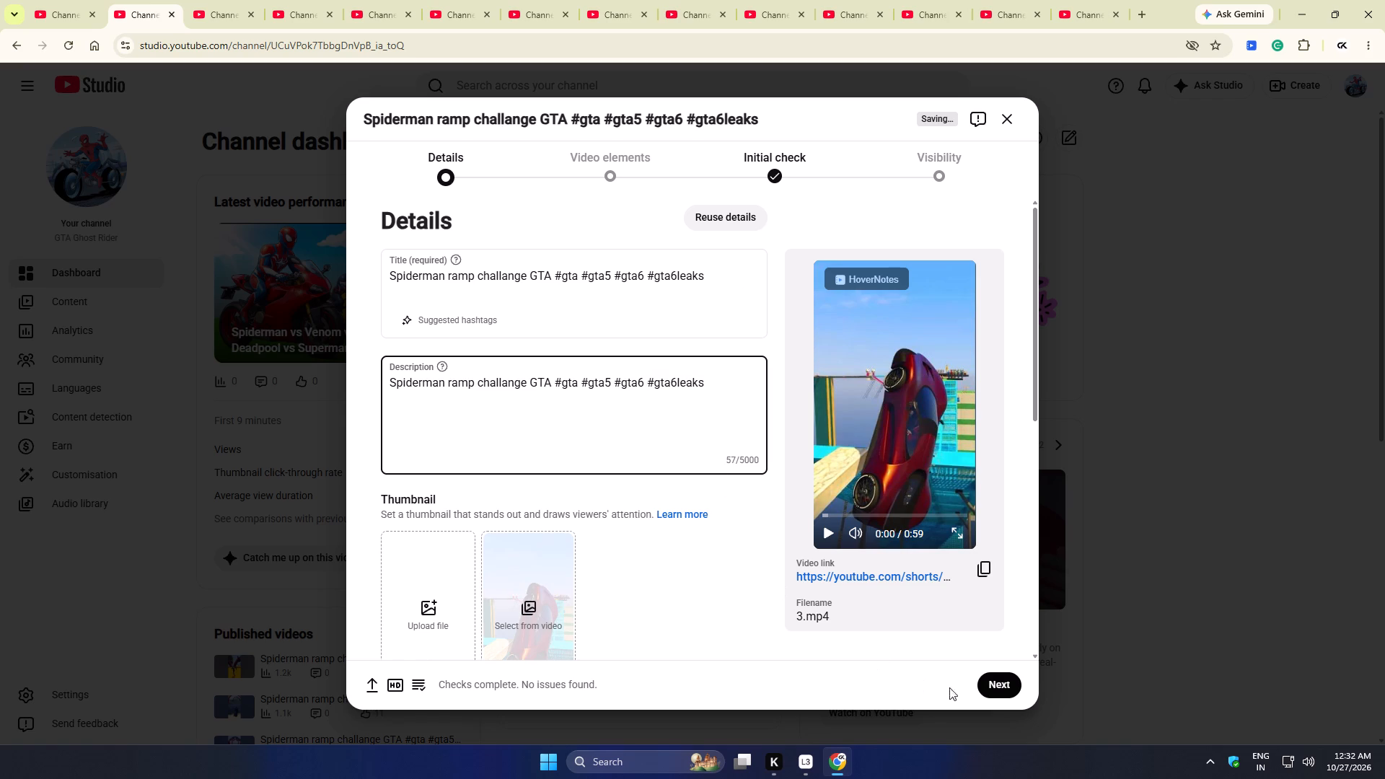
Schedule video 3 to go public on 27 Oct 2026 at 01:45, and close its browser tab.
{"action": "left_click", "coordinate": [988, 678]}
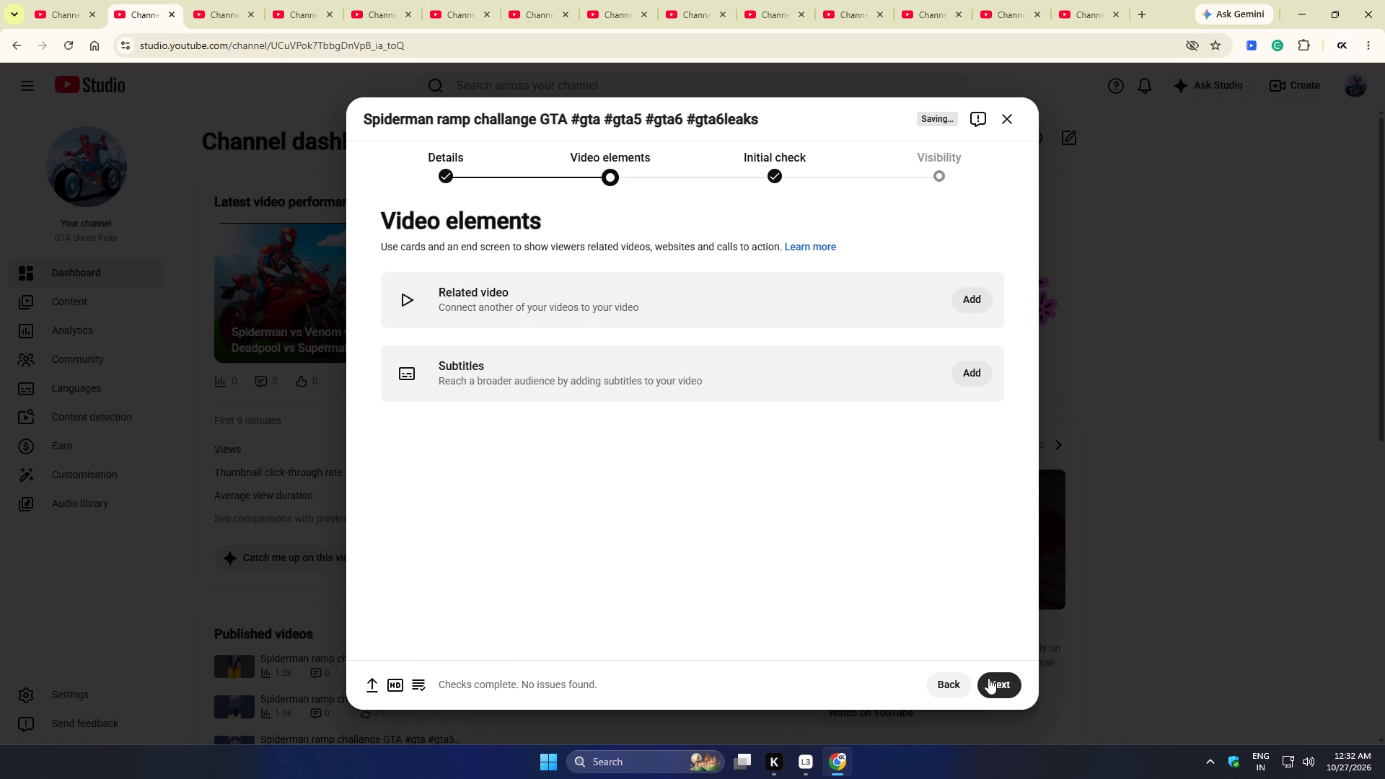
{"action": "left_click", "coordinate": [988, 678]}
{"action": "left_click", "coordinate": [988, 678]}
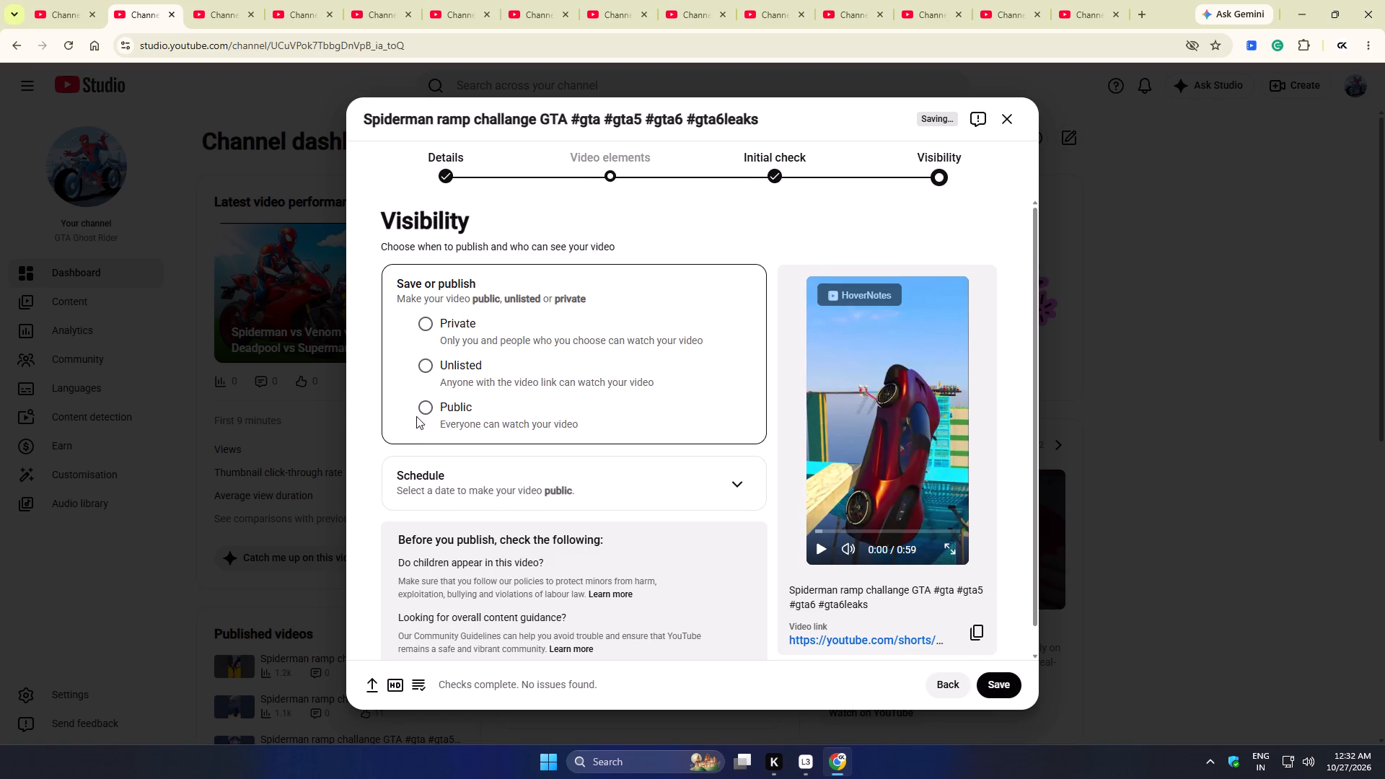
{"action": "left_click", "coordinate": [425, 404]}
{"action": "left_click", "coordinate": [488, 470]}
{"action": "left_click", "coordinate": [441, 431]}
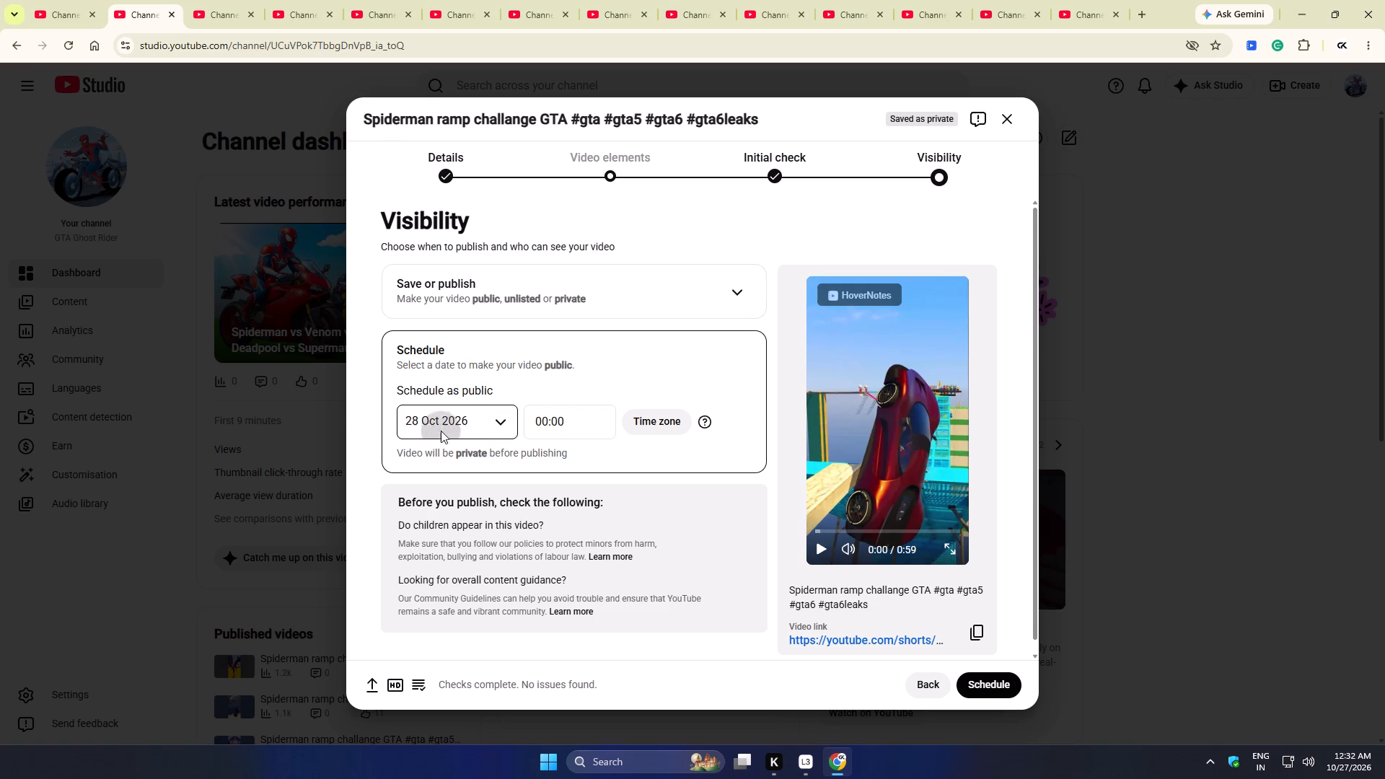
{"action": "left_click", "coordinate": [439, 581]}
{"action": "left_click", "coordinate": [589, 426]}
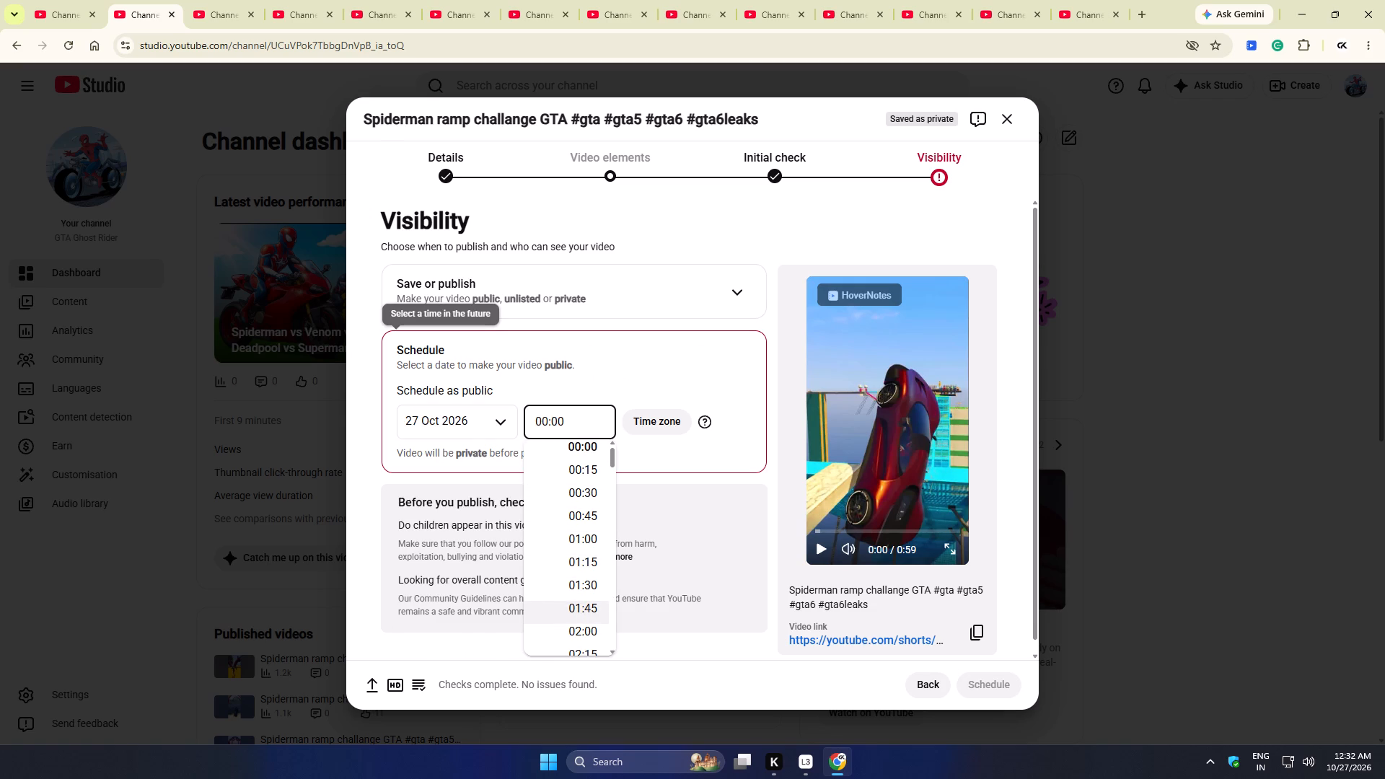
{"action": "left_click", "coordinate": [584, 607]}
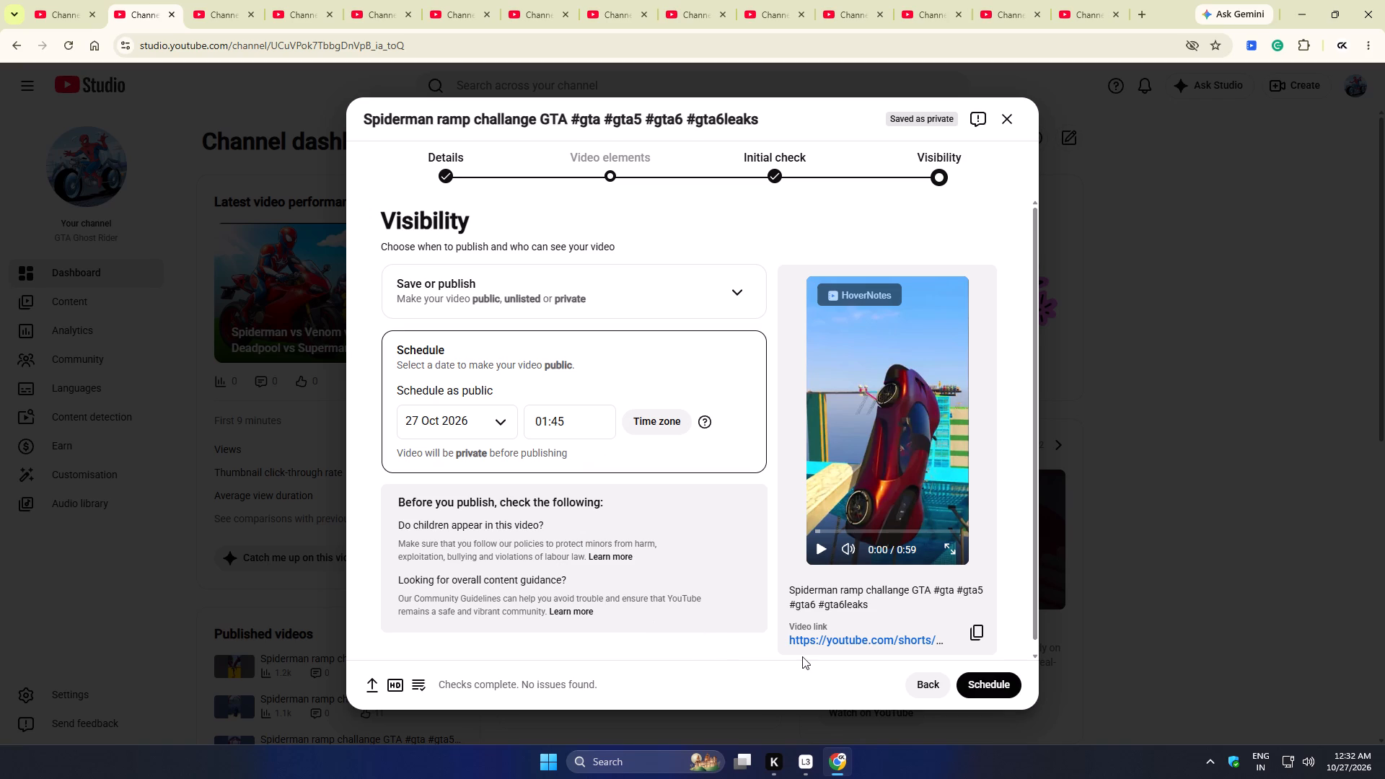
{"action": "left_click", "coordinate": [989, 678]}
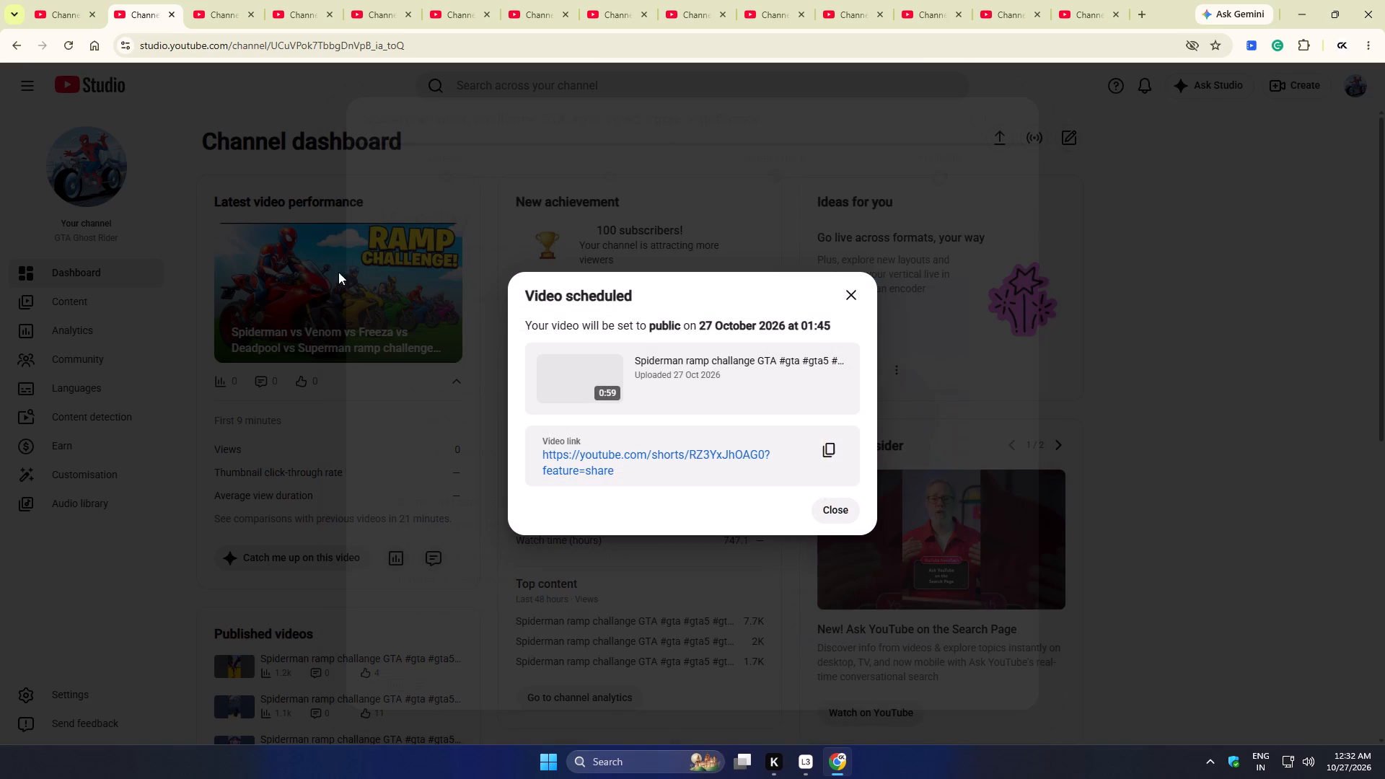
{"action": "left_click", "coordinate": [844, 517]}
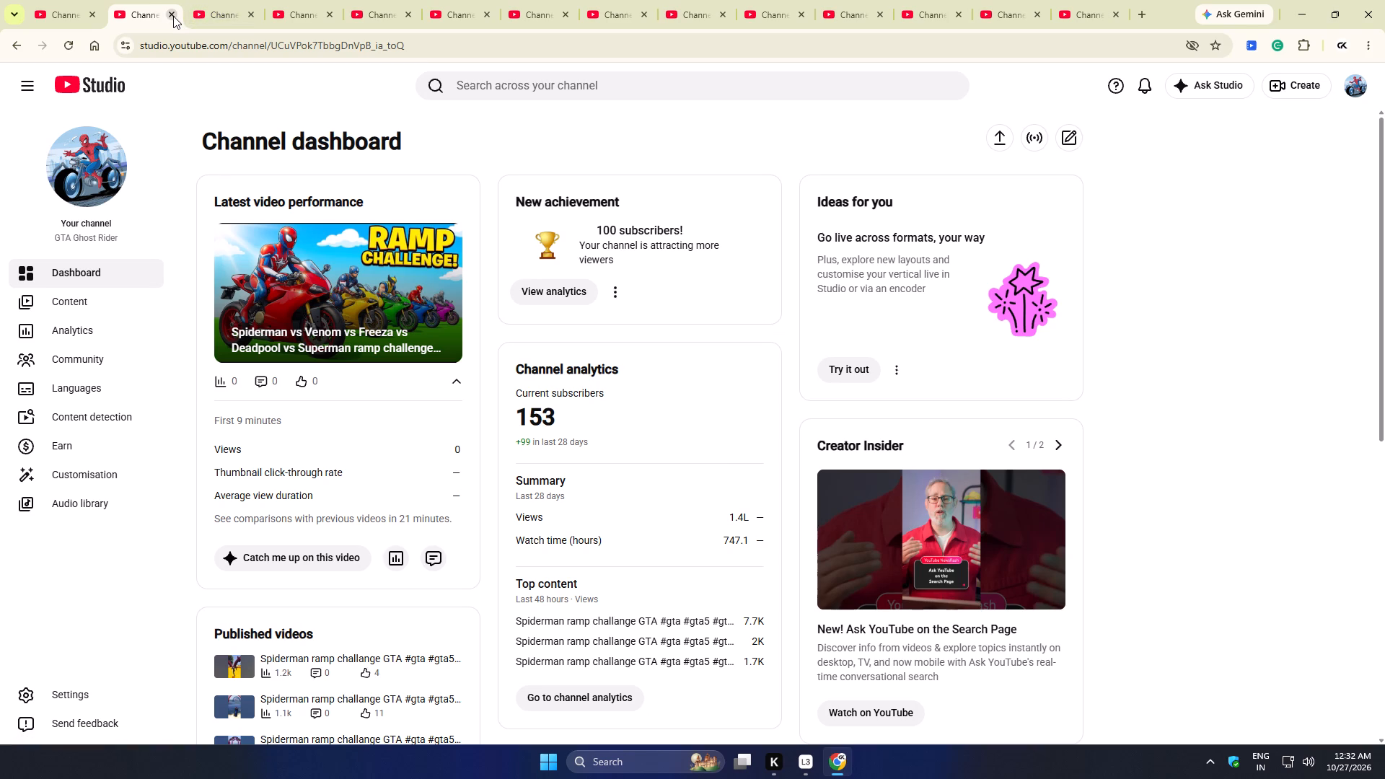
{"action": "left_click", "coordinate": [173, 16]}
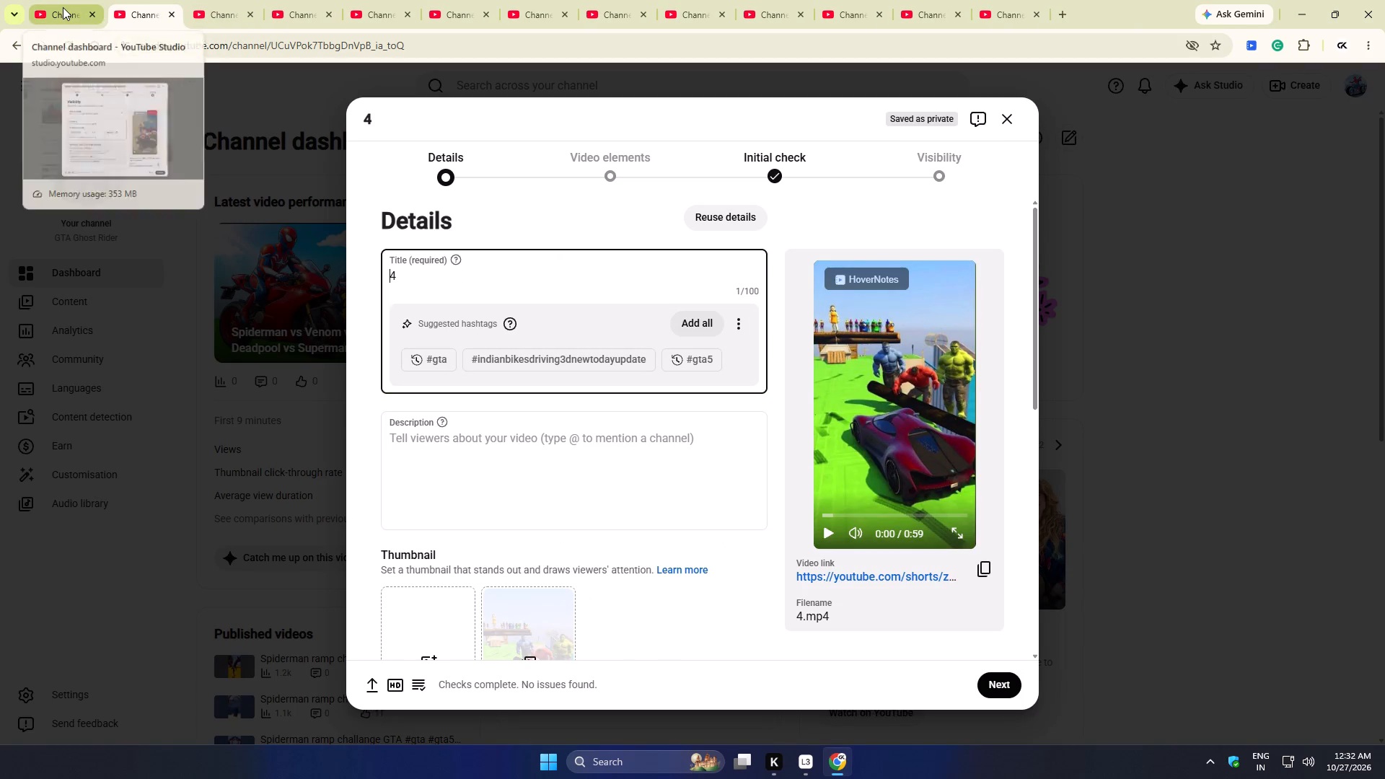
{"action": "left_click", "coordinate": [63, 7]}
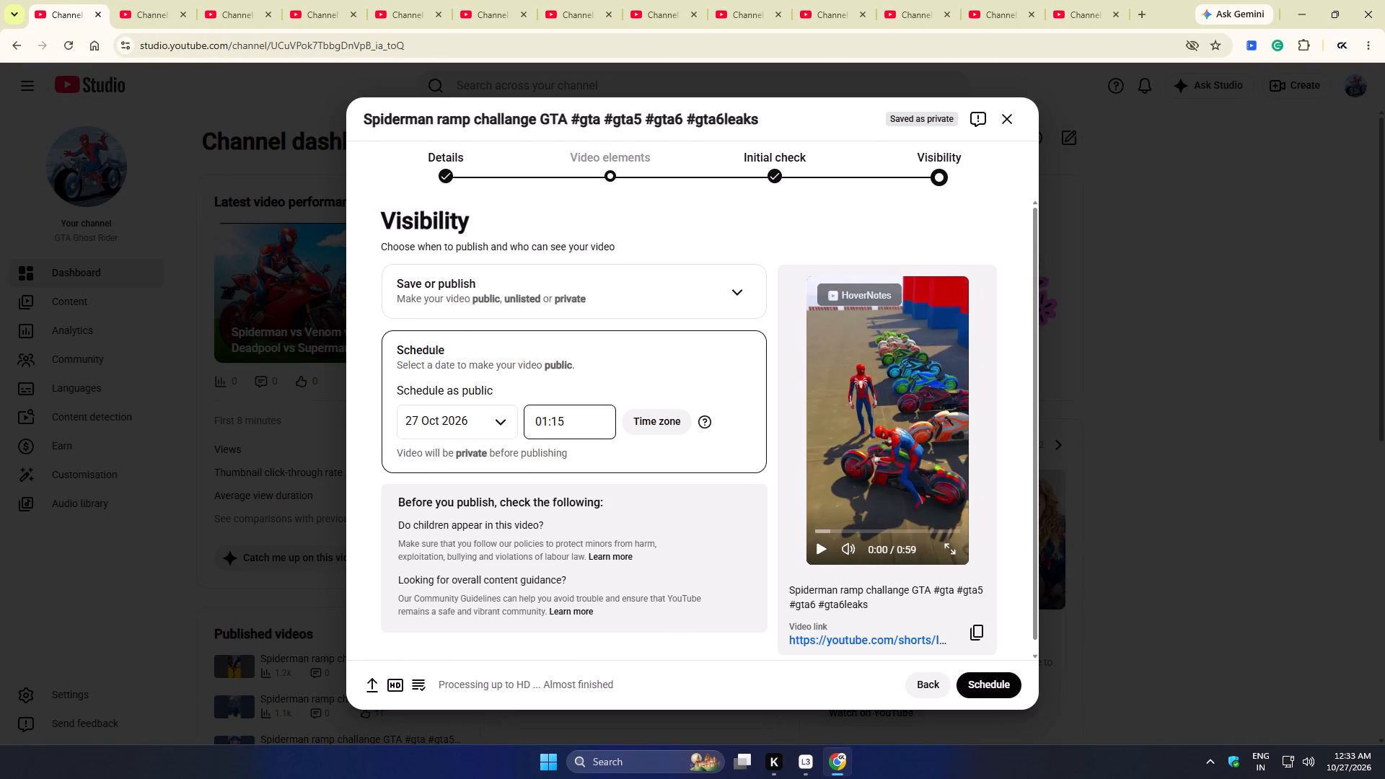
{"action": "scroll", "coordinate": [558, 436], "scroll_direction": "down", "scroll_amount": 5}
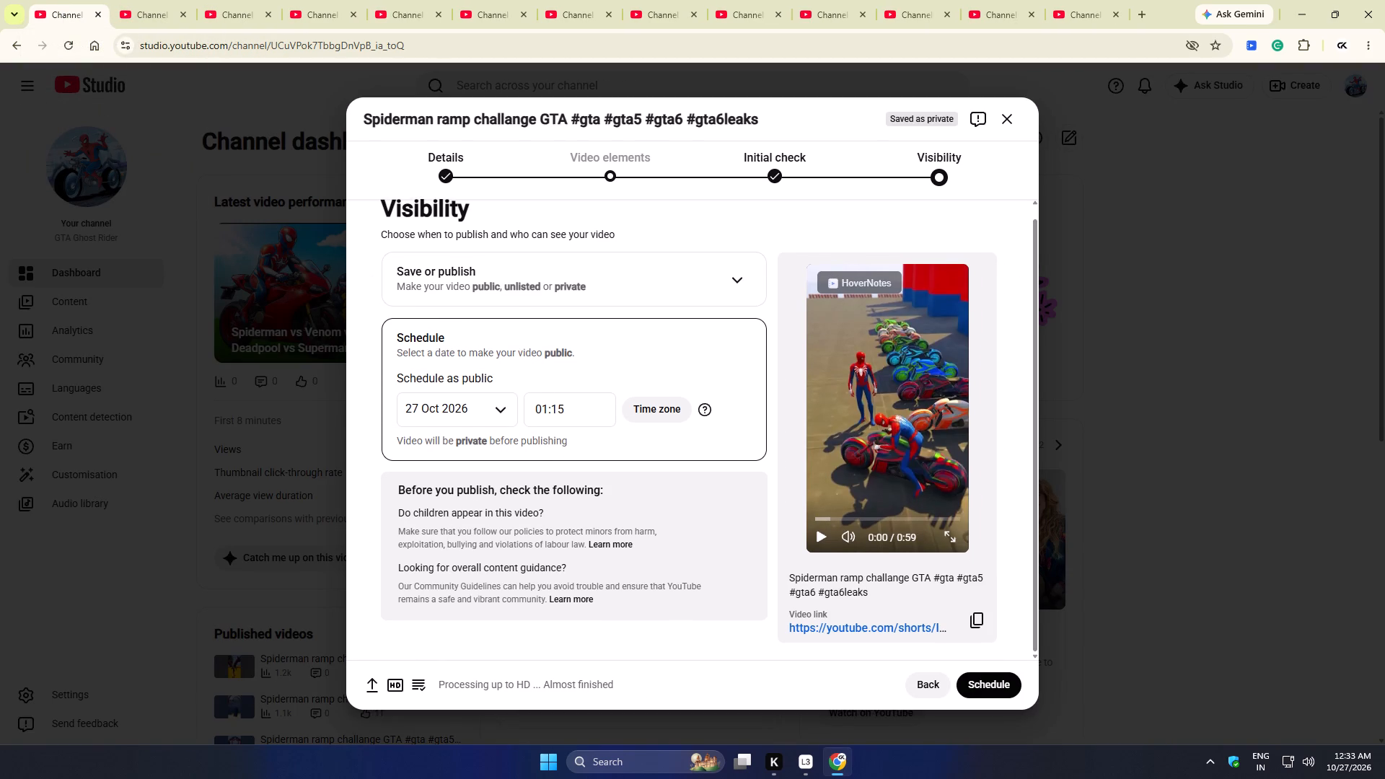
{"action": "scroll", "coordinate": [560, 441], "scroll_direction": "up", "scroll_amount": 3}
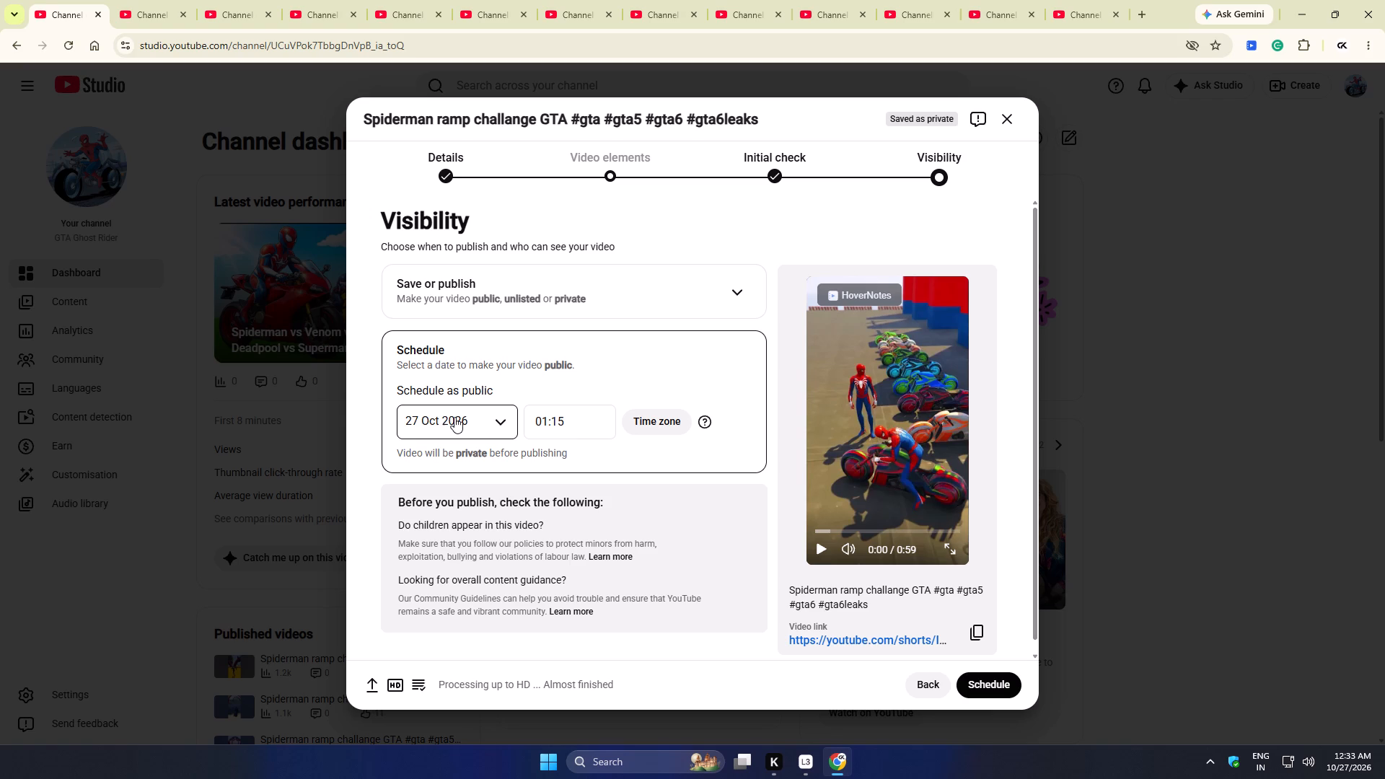
Set both the title and description of video 4 to "Spiderman ramp challange GTA #gta #gta5 #gta6 #gta6leaks".
{"action": "left_click", "coordinate": [161, 18]}
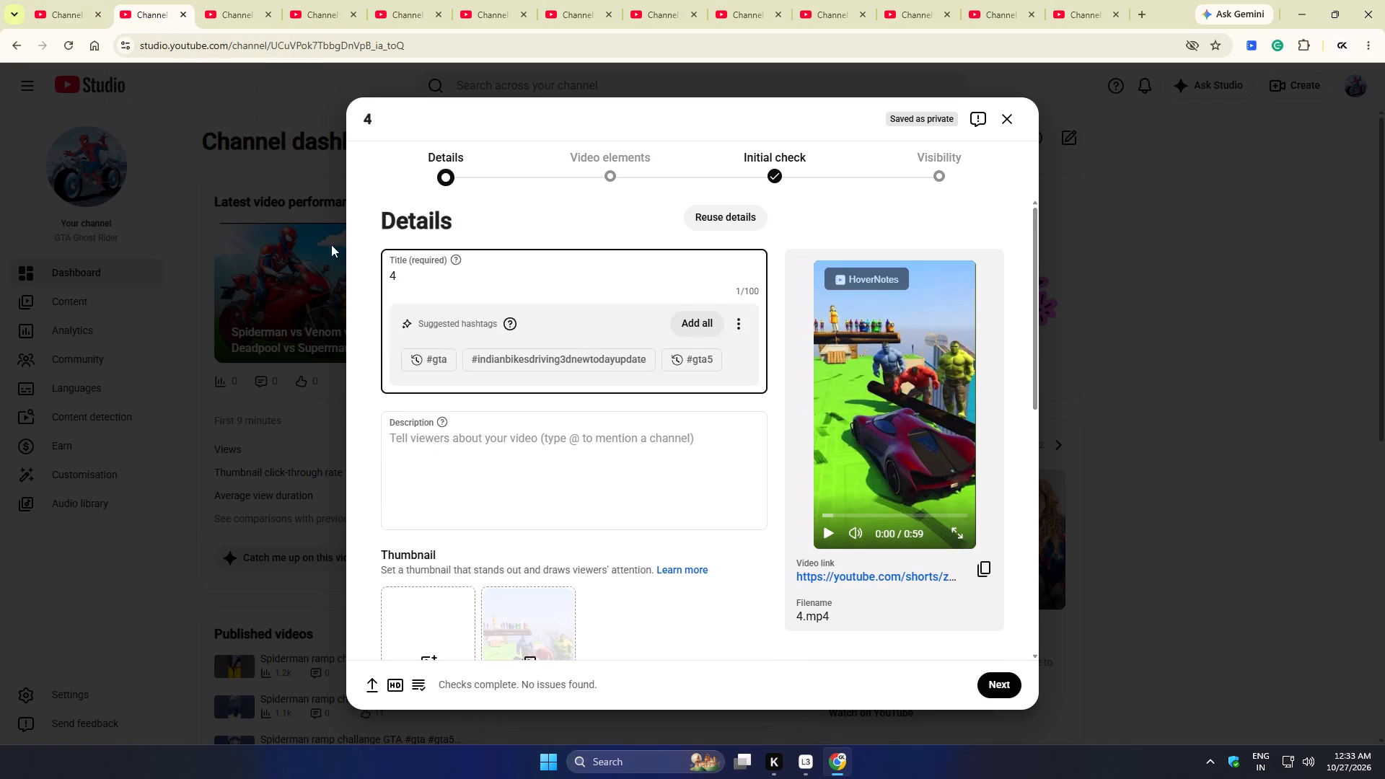
{"action": "left_click_drag", "start_coordinate": [412, 283], "coordinate": [358, 275]}
{"action": "key", "text": "ctrl+v"}
{"action": "left_click", "coordinate": [673, 309]}
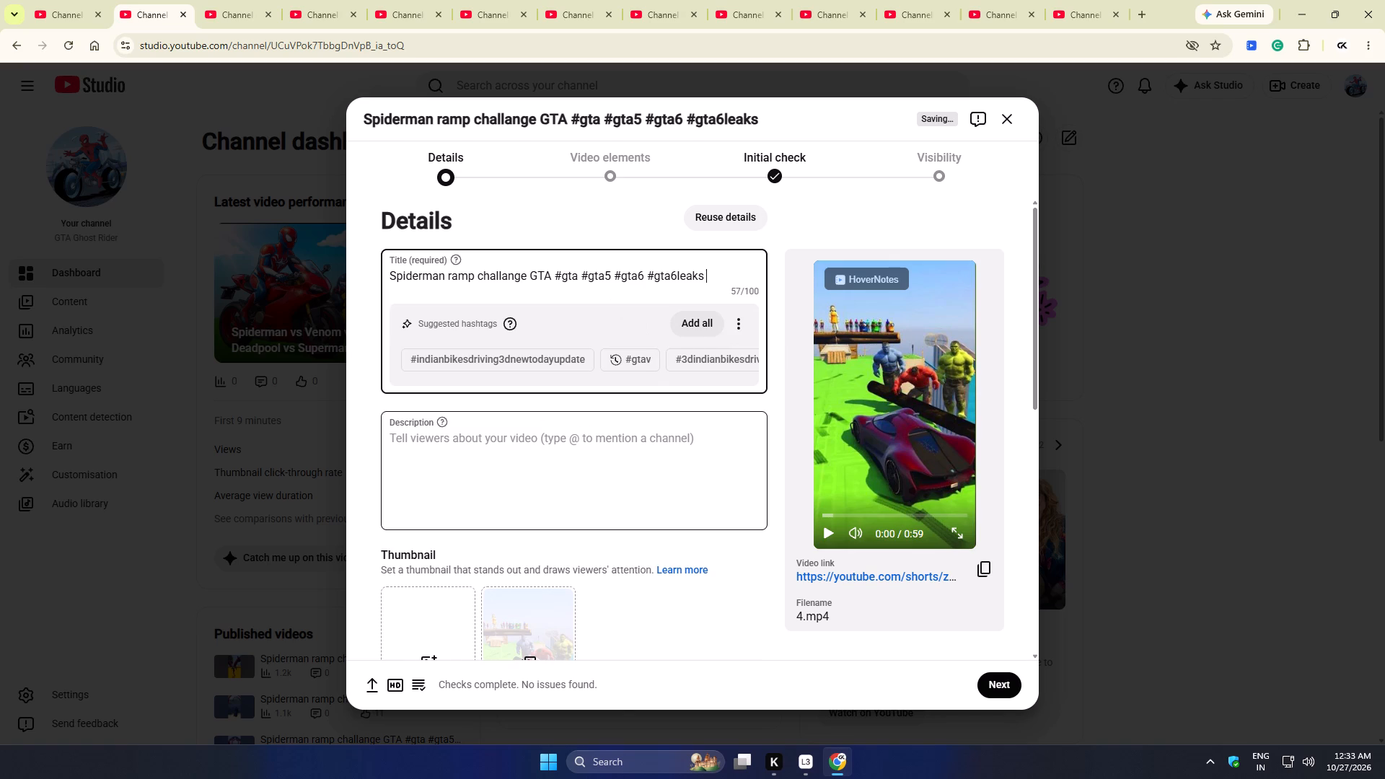
{"action": "left_click", "coordinate": [533, 445]}
{"action": "key", "text": "ctrl+v"}
{"action": "left_click", "coordinate": [709, 427]}
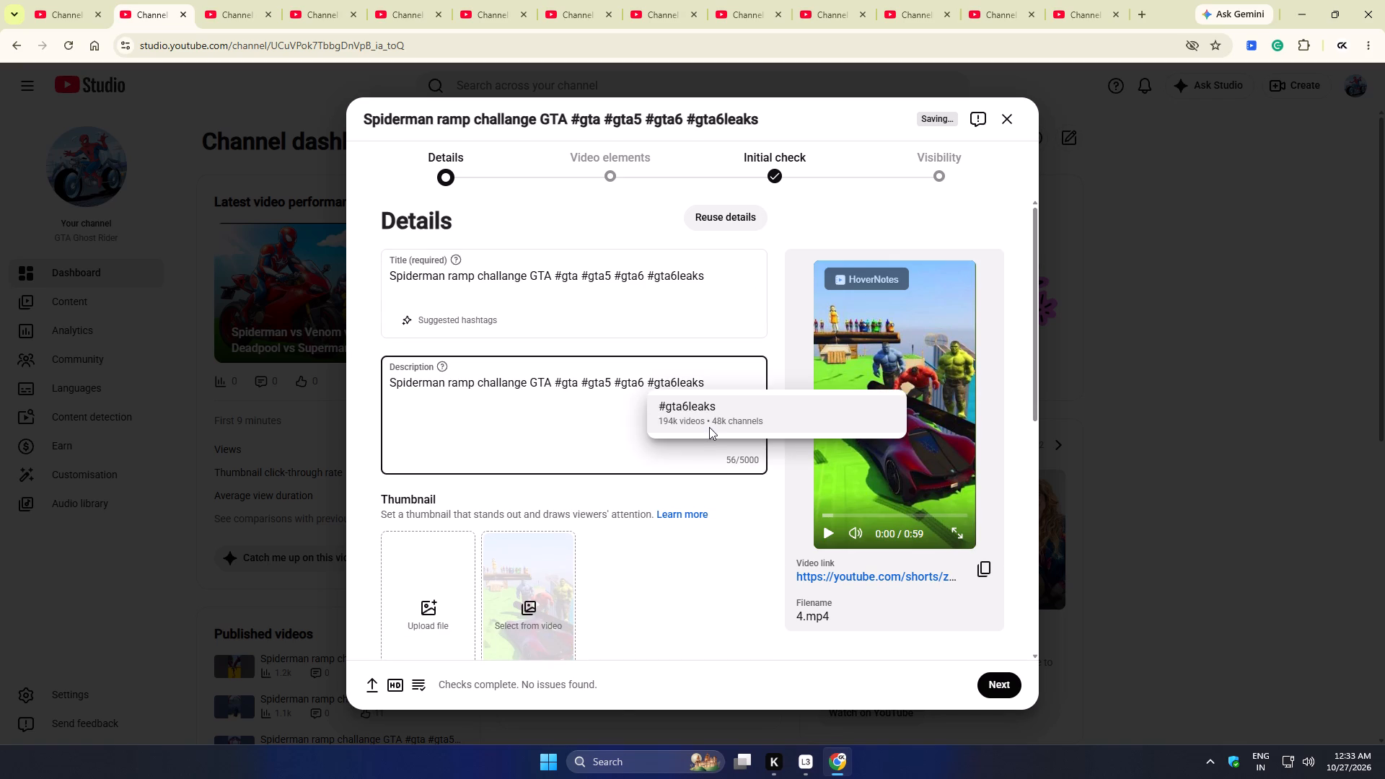
Schedule video 4 to go public on 27 Oct 2026 at 02:15, and close its browser tab.
{"action": "left_click", "coordinate": [989, 682]}
{"action": "left_click", "coordinate": [989, 682]}
{"action": "left_click", "coordinate": [989, 681]}
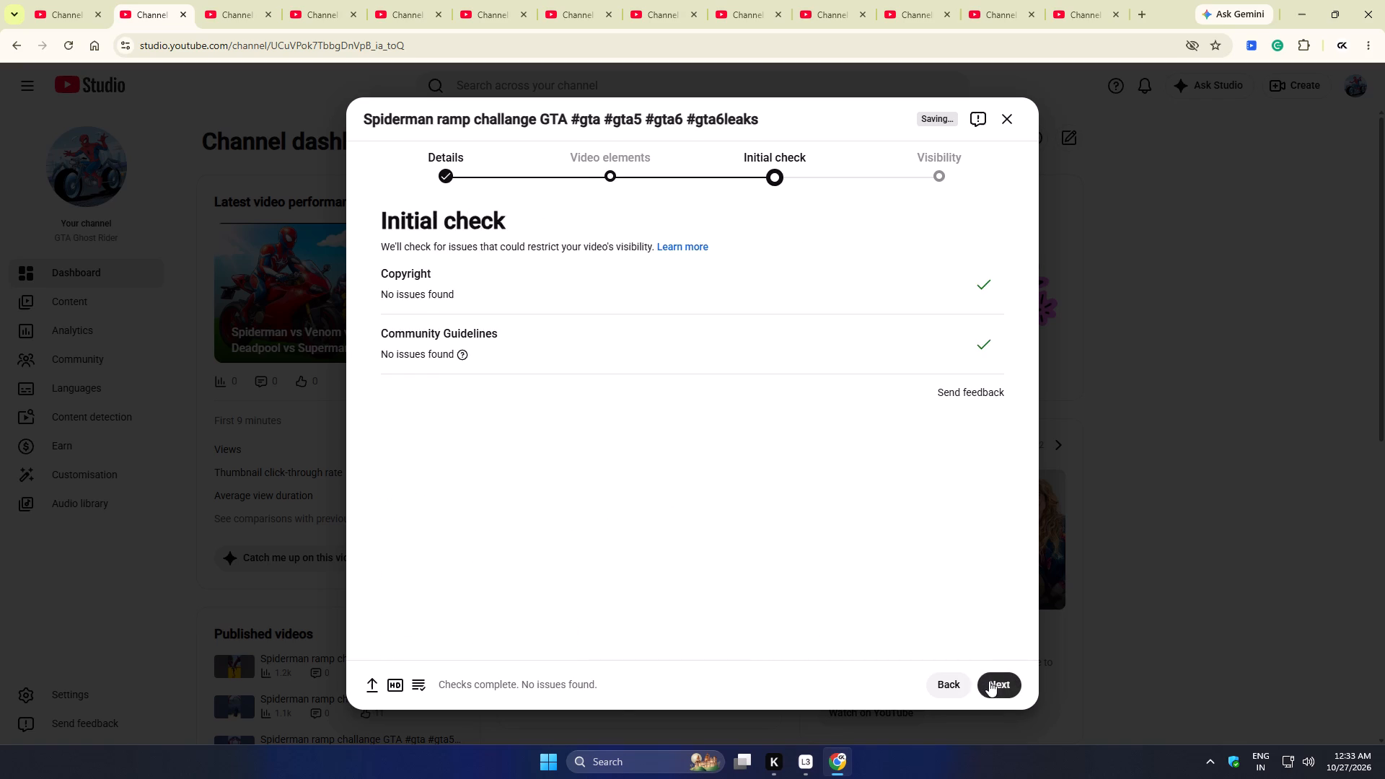
{"action": "left_click", "coordinate": [421, 403]}
{"action": "left_click", "coordinate": [462, 452]}
{"action": "left_click", "coordinate": [475, 476]}
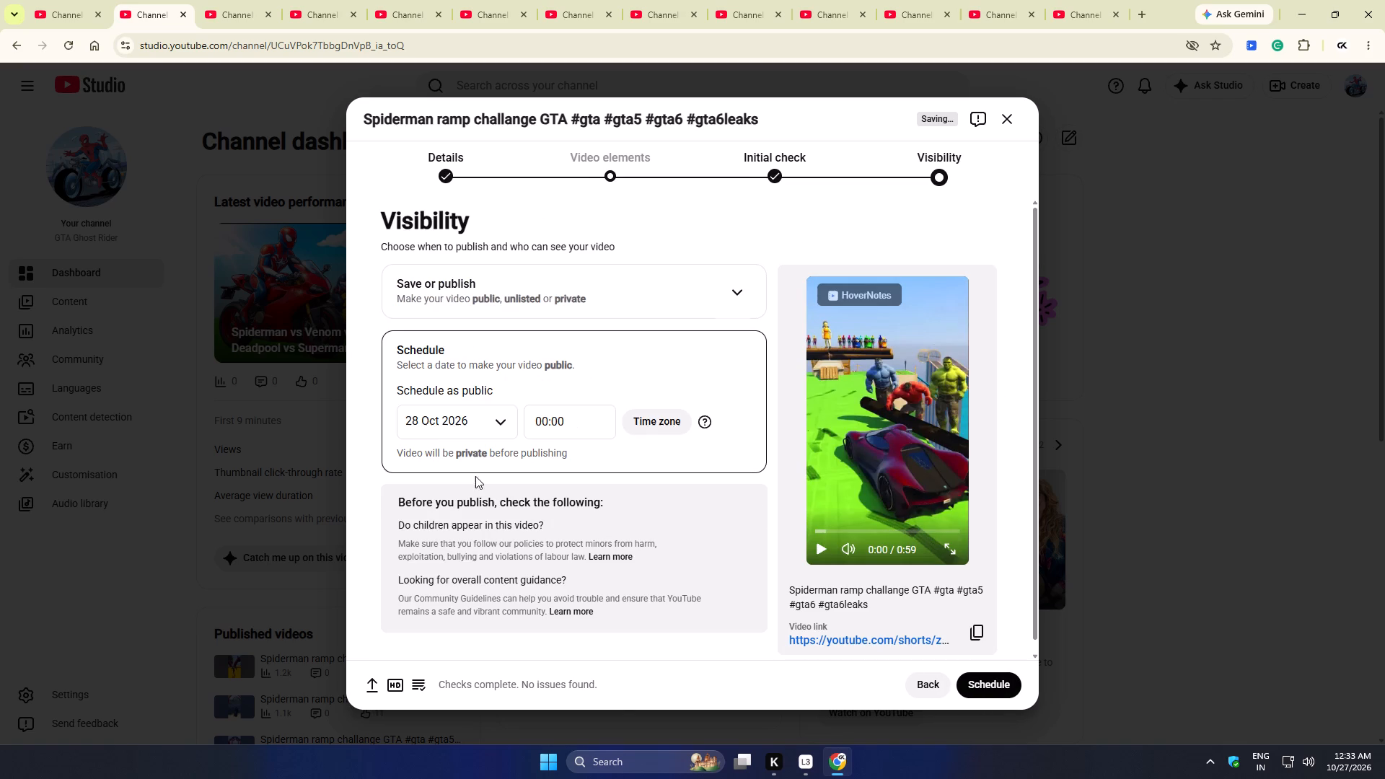
{"action": "left_click", "coordinate": [470, 418]}
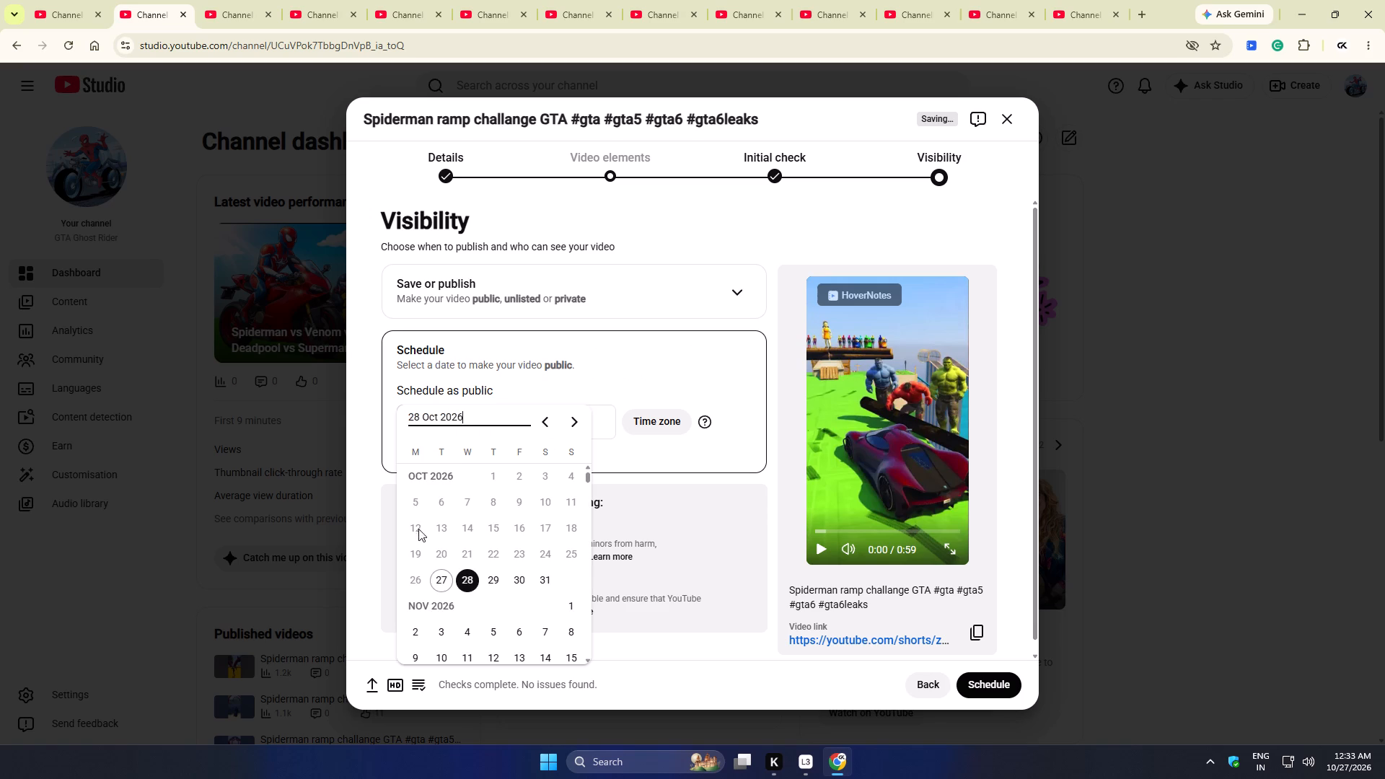
{"action": "left_click", "coordinate": [439, 576]}
{"action": "left_click", "coordinate": [550, 431]}
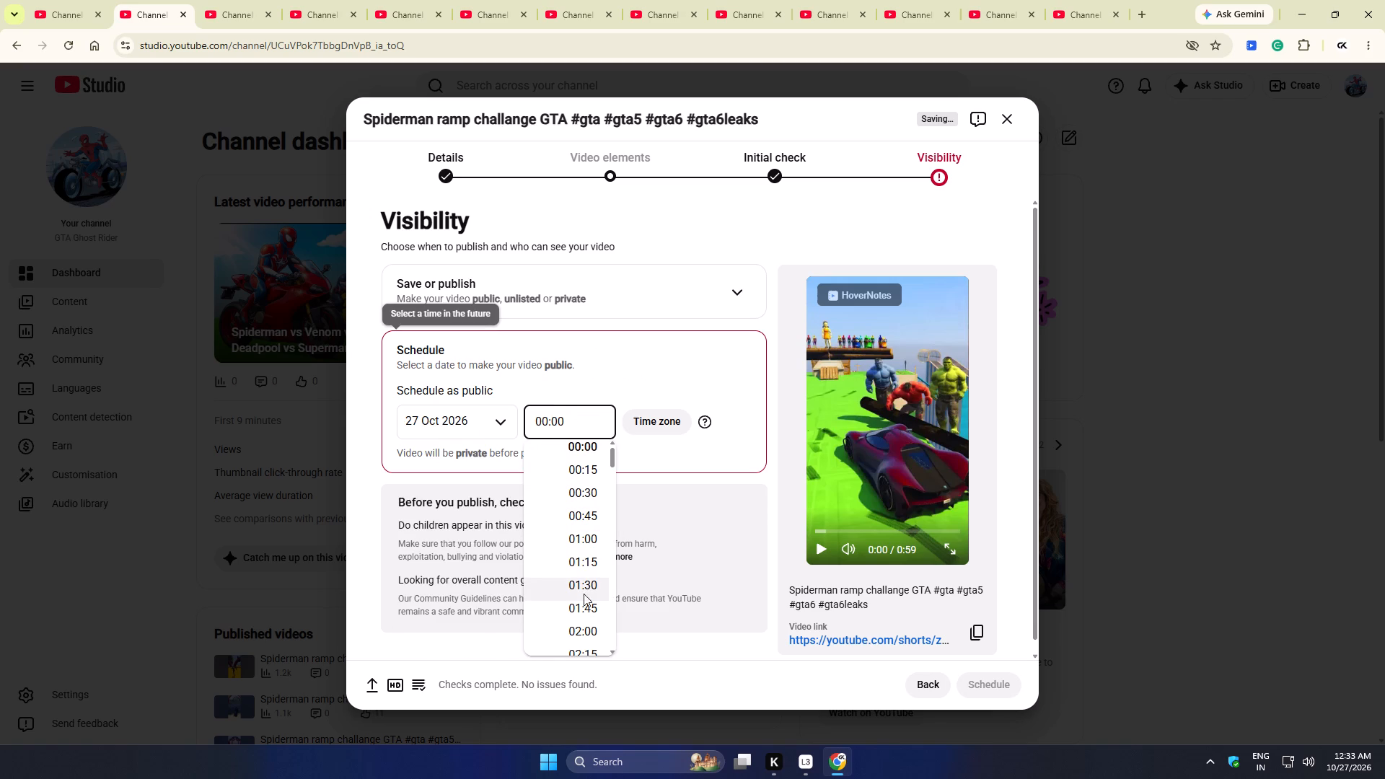
{"action": "left_click", "coordinate": [469, 425]}
{"action": "left_click", "coordinate": [560, 431]}
{"action": "scroll", "coordinate": [565, 518], "scroll_direction": "down", "scroll_amount": 1}
{"action": "left_click", "coordinate": [581, 576]}
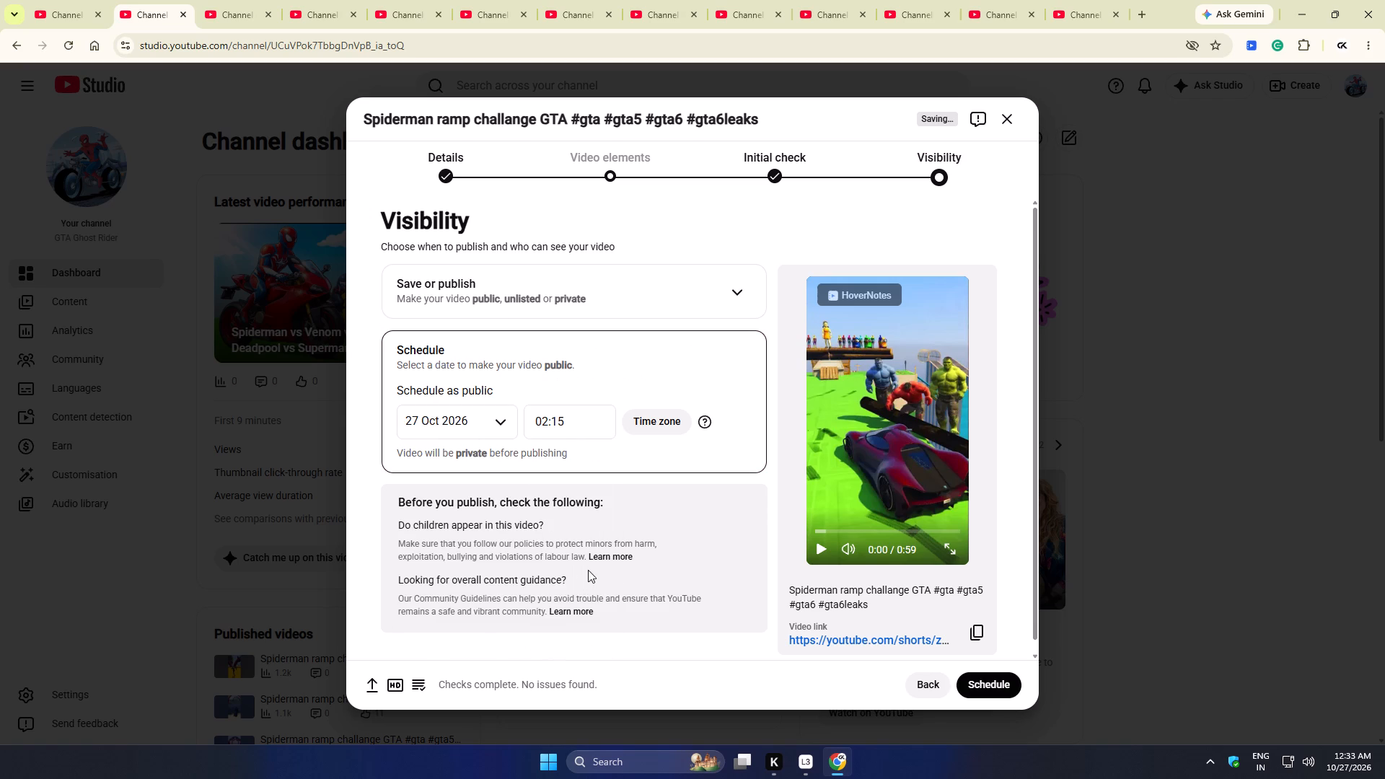
{"action": "left_click", "coordinate": [983, 684]}
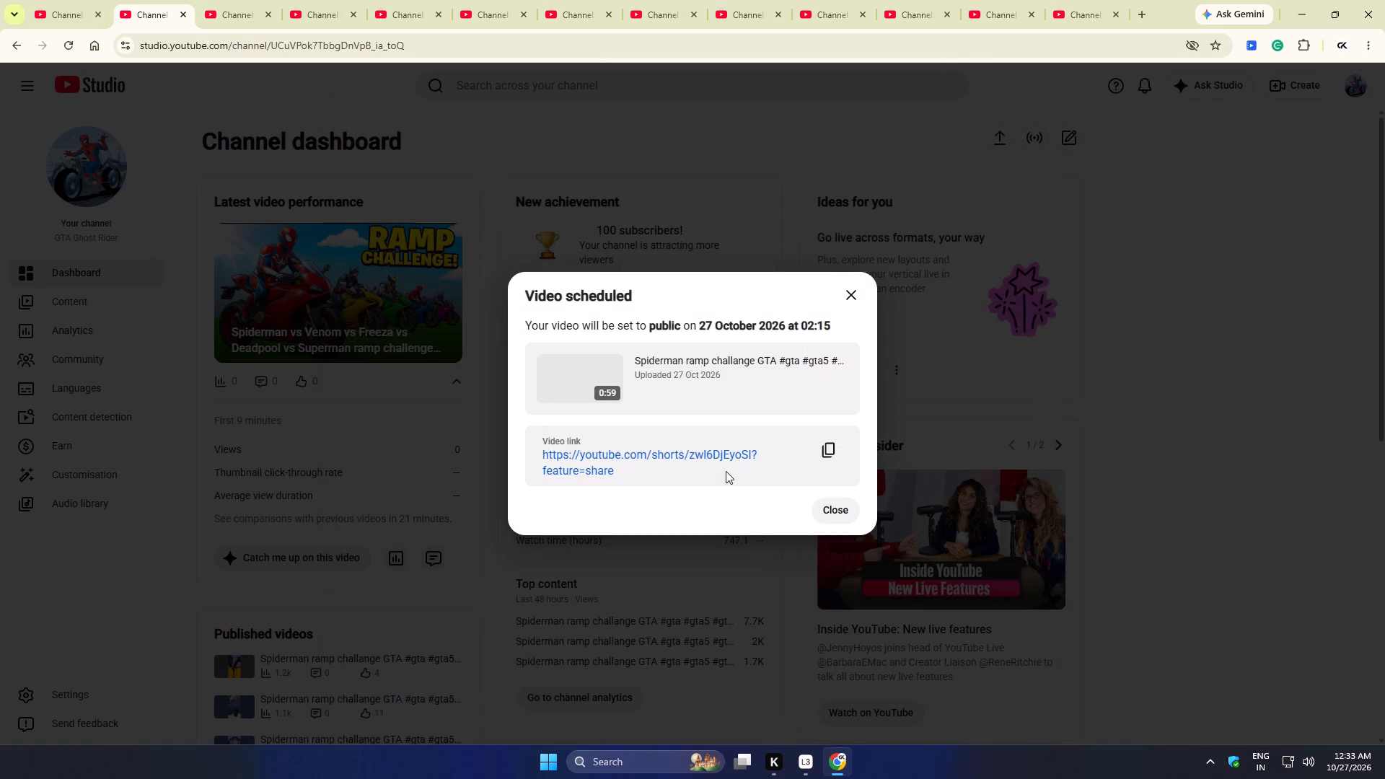
{"action": "left_click", "coordinate": [849, 509]}
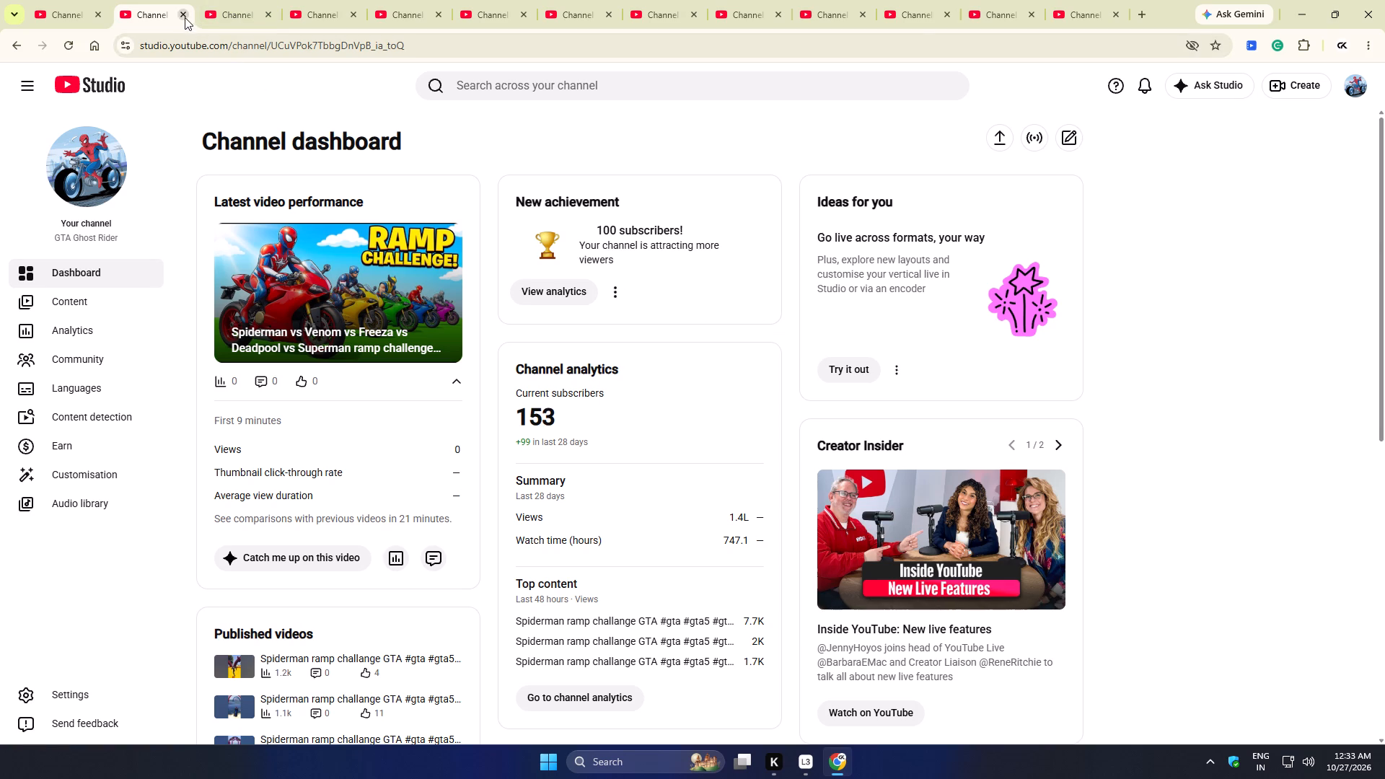
{"action": "left_click", "coordinate": [184, 17]}
Set both the title and description of video 5 to "Spiderman ramp challange GTA #gta #gta5 #gta6 #gta6leaks".
{"action": "left_click_drag", "start_coordinate": [413, 274], "coordinate": [397, 276]}
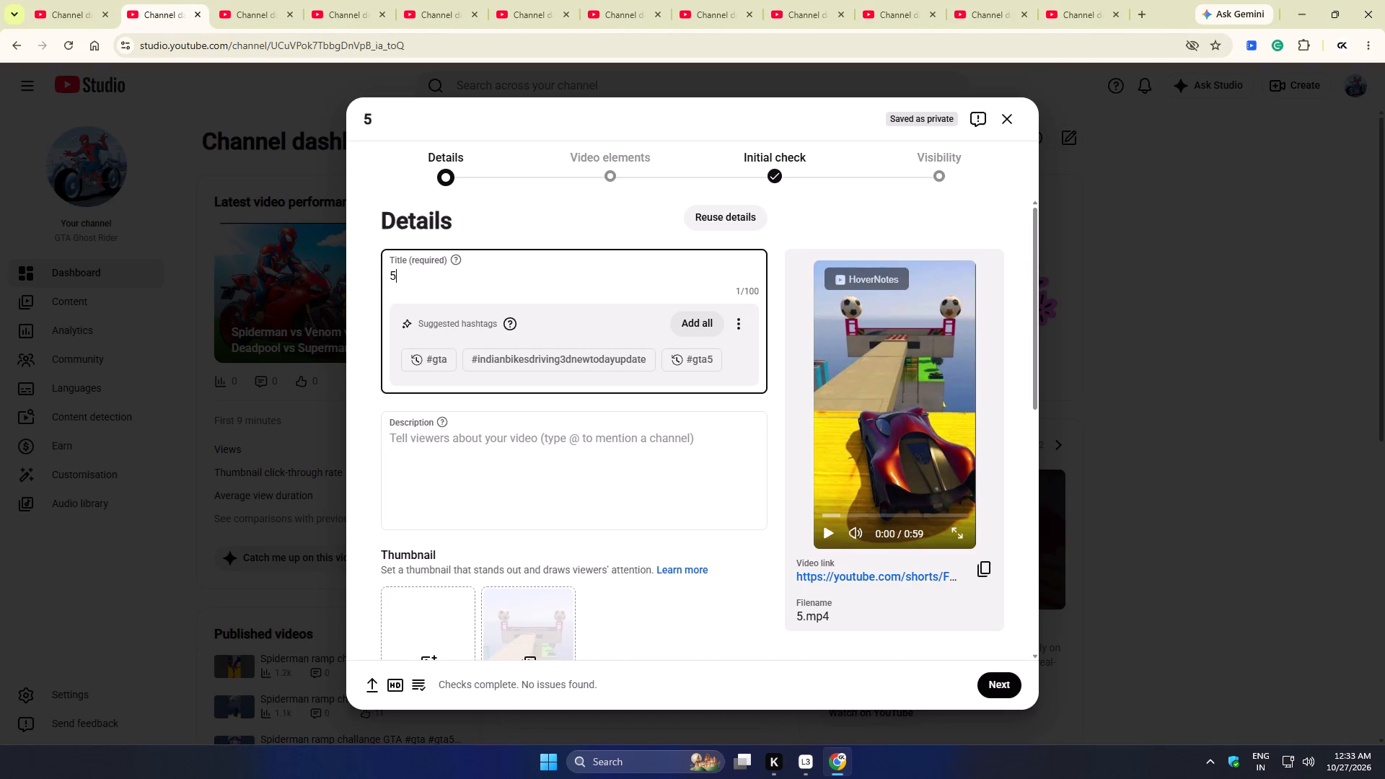
{"action": "left_click_drag", "start_coordinate": [397, 276], "coordinate": [373, 276]}
{"action": "key", "text": "ctrl+v"}
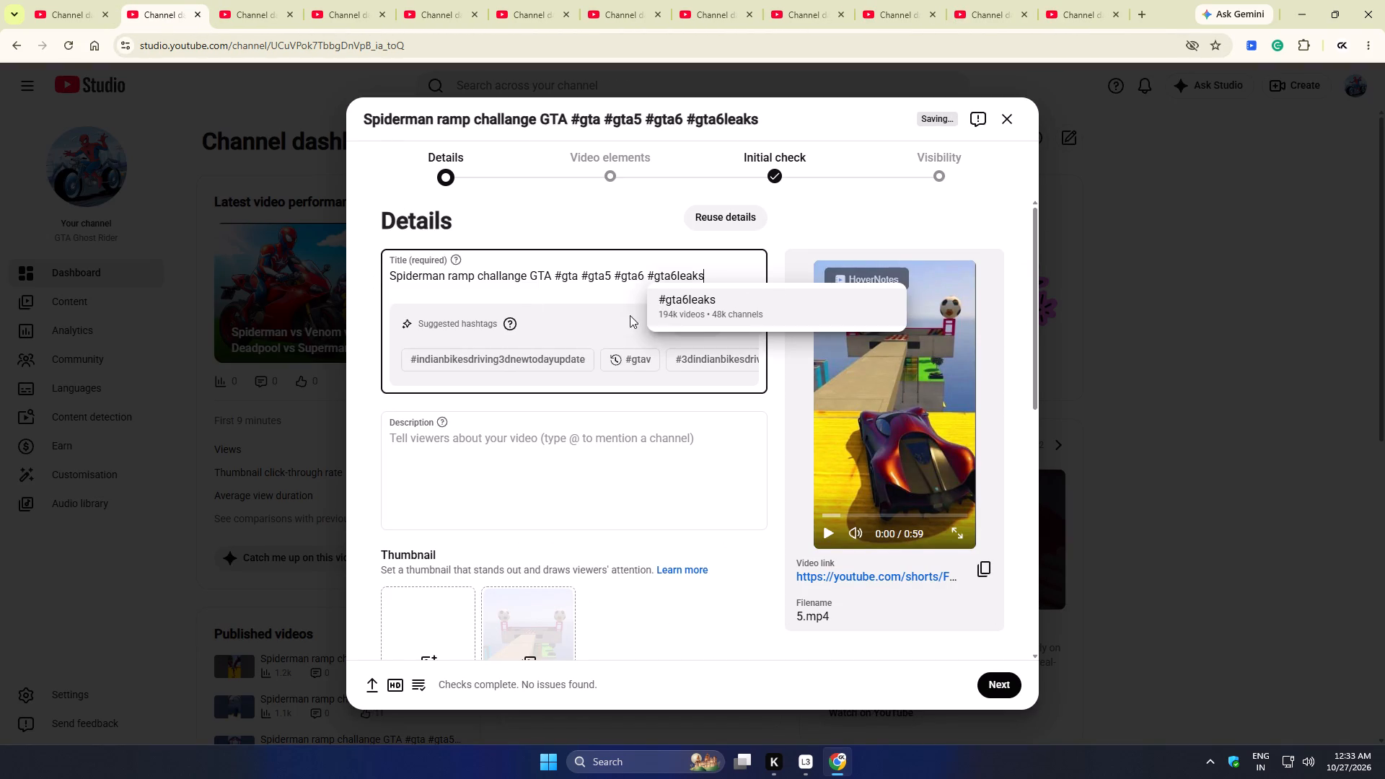
{"action": "left_click", "coordinate": [710, 322]}
{"action": "left_click", "coordinate": [614, 441]}
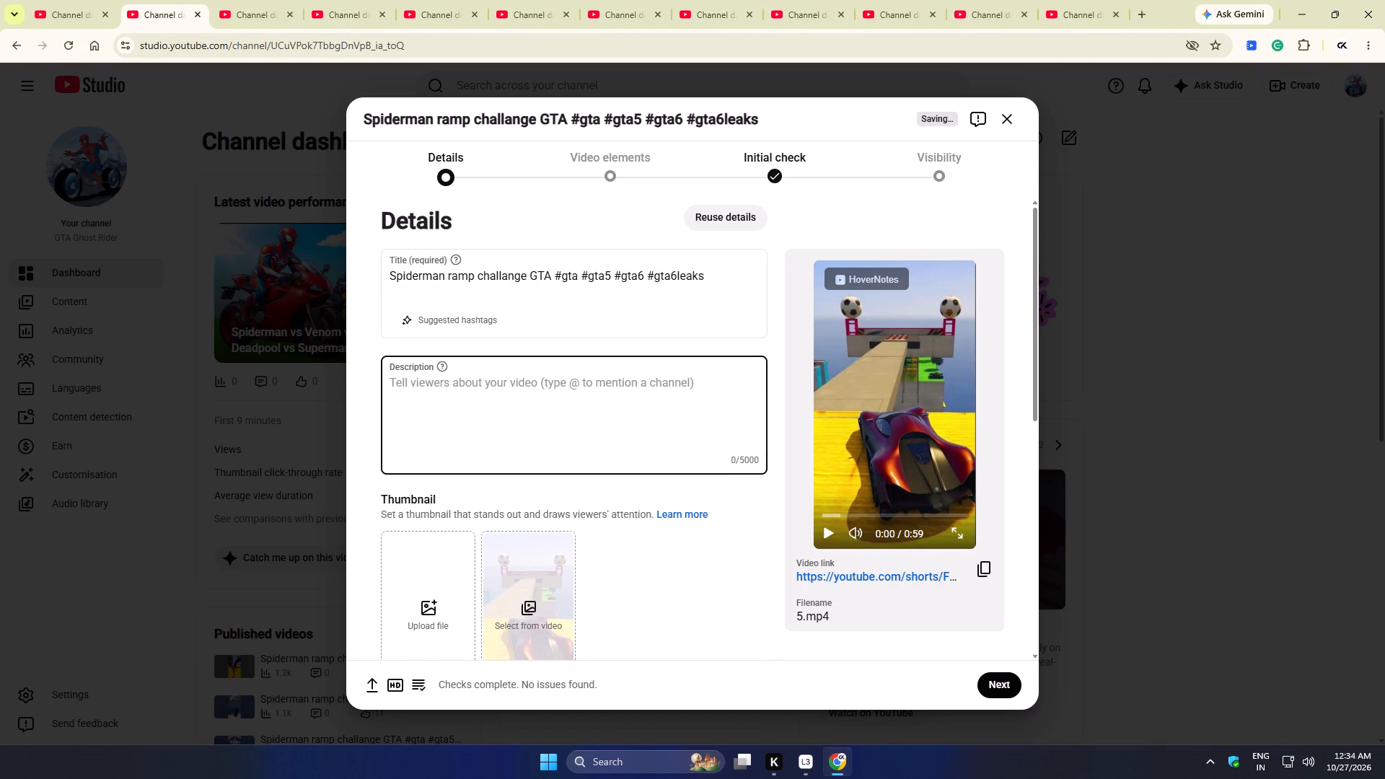
{"action": "key", "text": "ctrl+v"}
{"action": "left_click", "coordinate": [681, 421]}
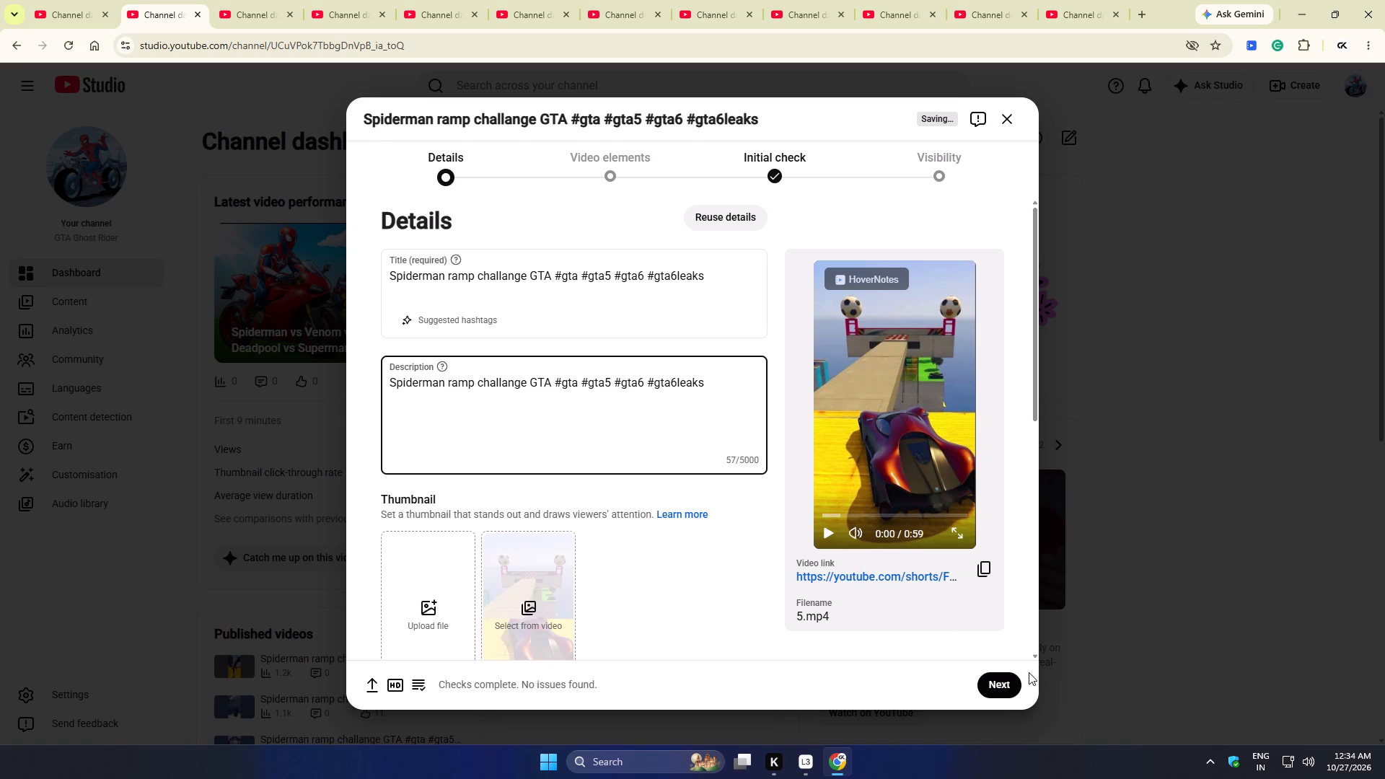
Schedule video 5 to go public on 27 Oct 2026 at 02:45, and close its browser tab.
{"action": "left_click", "coordinate": [1004, 682]}
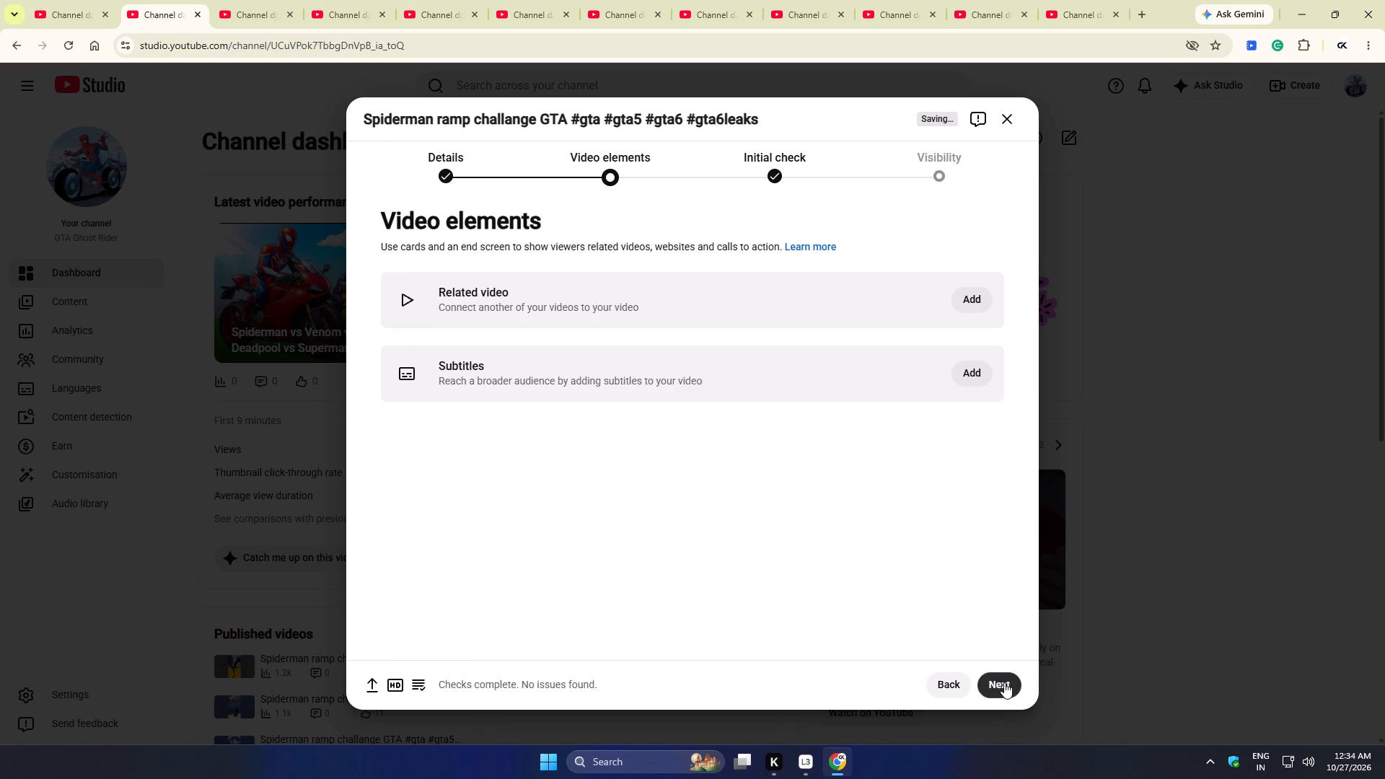
{"action": "left_click", "coordinate": [1004, 682]}
{"action": "left_click", "coordinate": [1004, 682]}
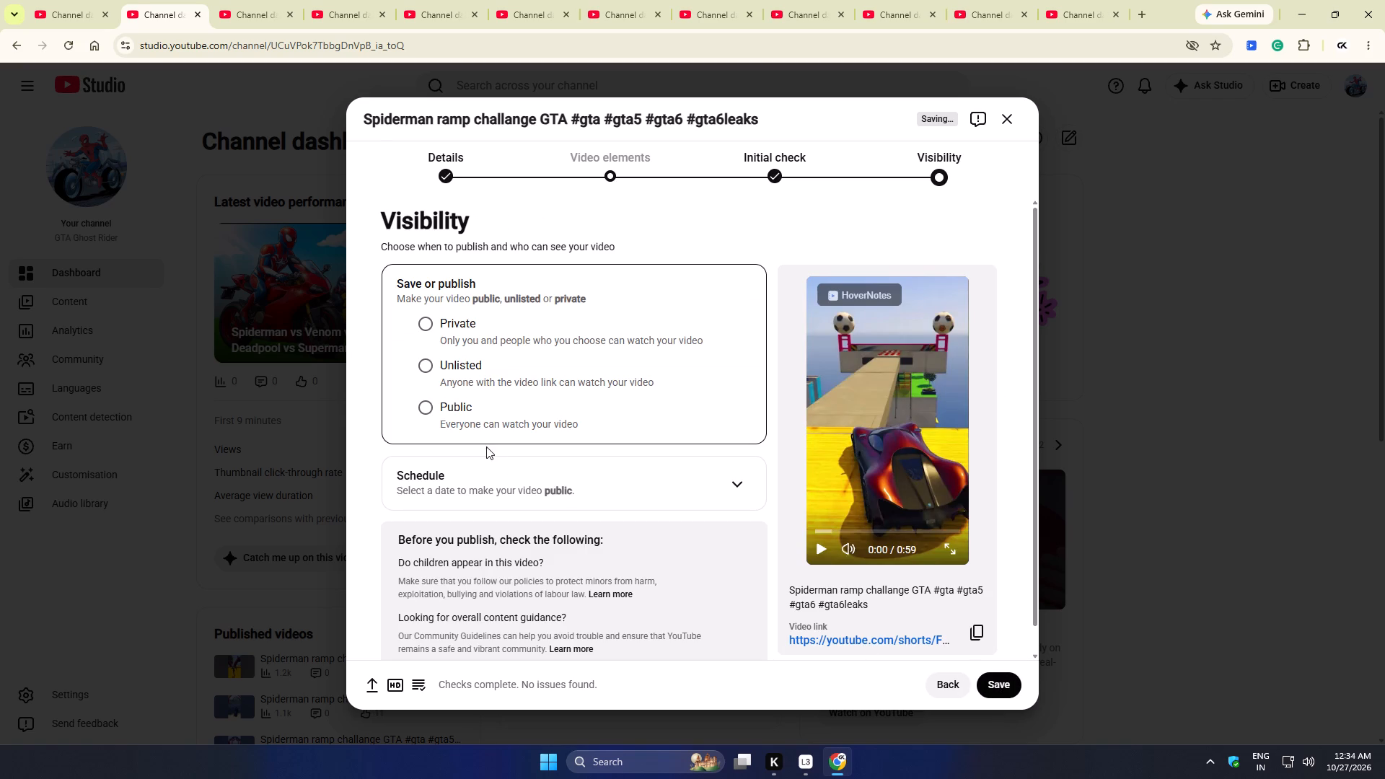
{"action": "left_click", "coordinate": [430, 408]}
{"action": "left_click", "coordinate": [515, 486]}
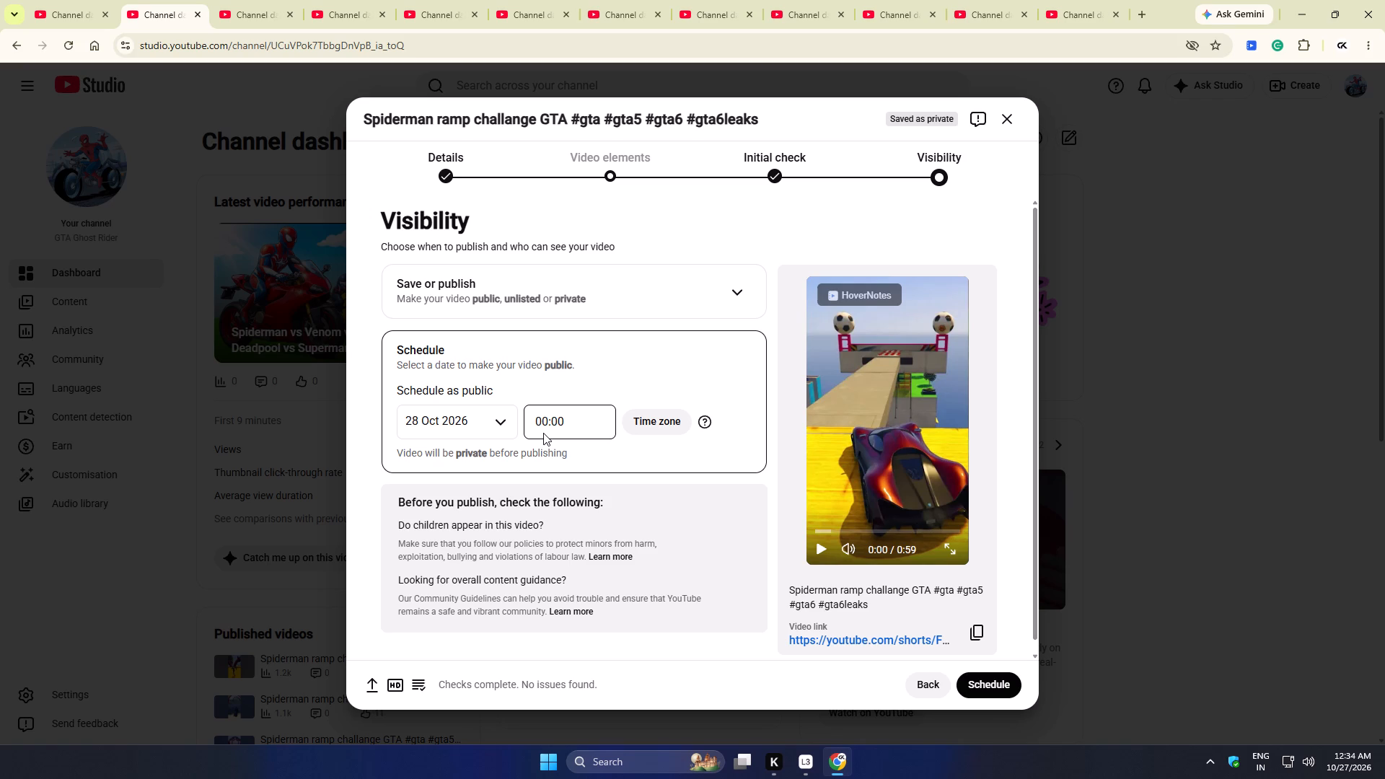
{"action": "left_click", "coordinate": [496, 426]}
{"action": "left_click", "coordinate": [439, 578]}
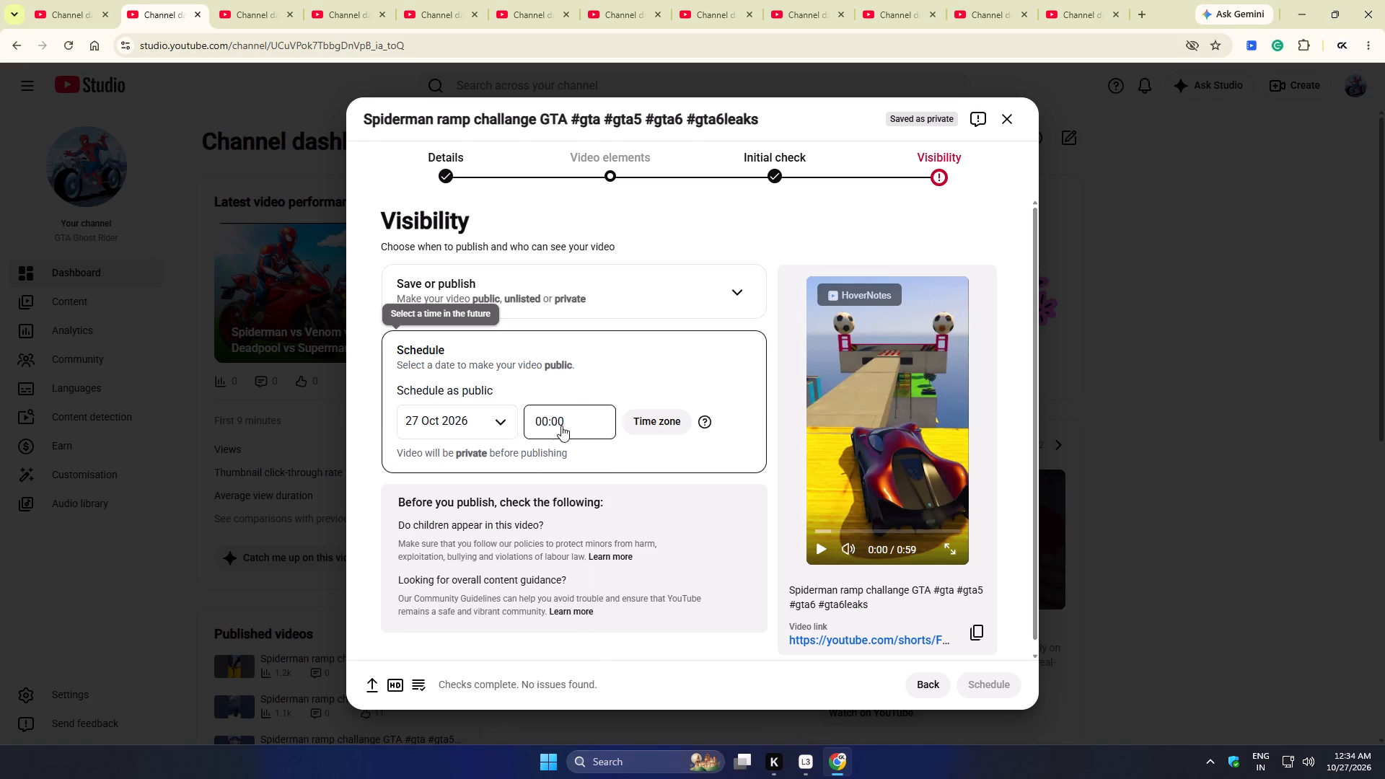
{"action": "left_click", "coordinate": [564, 425]}
{"action": "scroll", "coordinate": [576, 621], "scroll_direction": "down", "scroll_amount": 2}
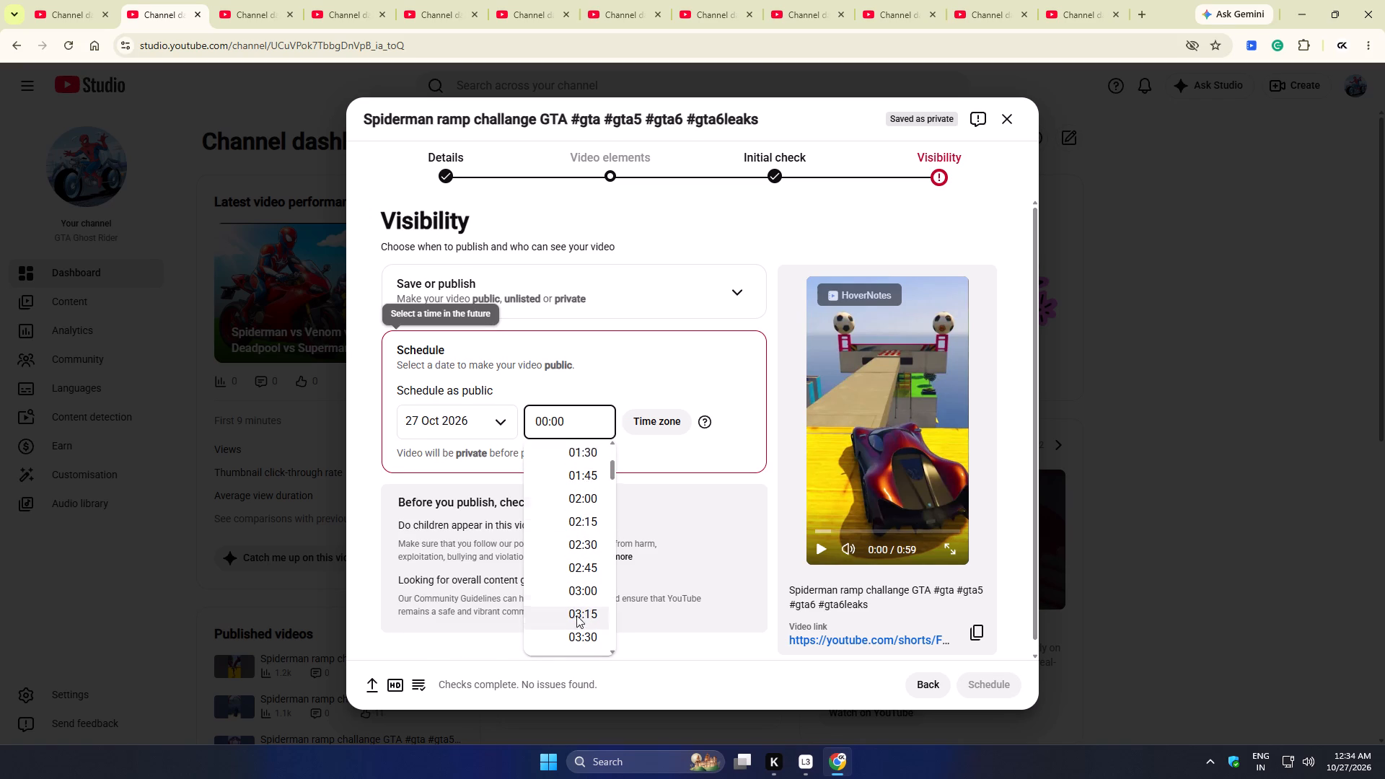
{"action": "left_click", "coordinate": [589, 562]}
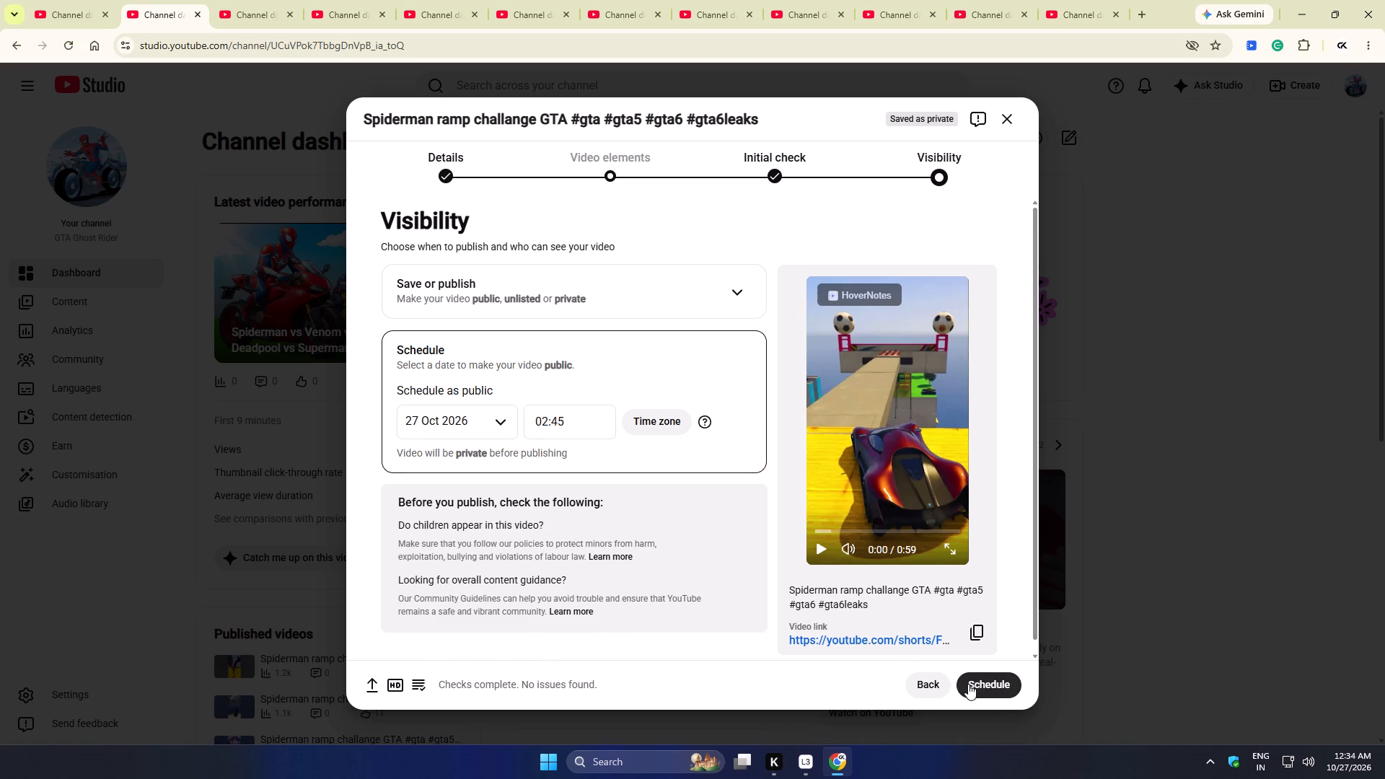
{"action": "left_click", "coordinate": [968, 684]}
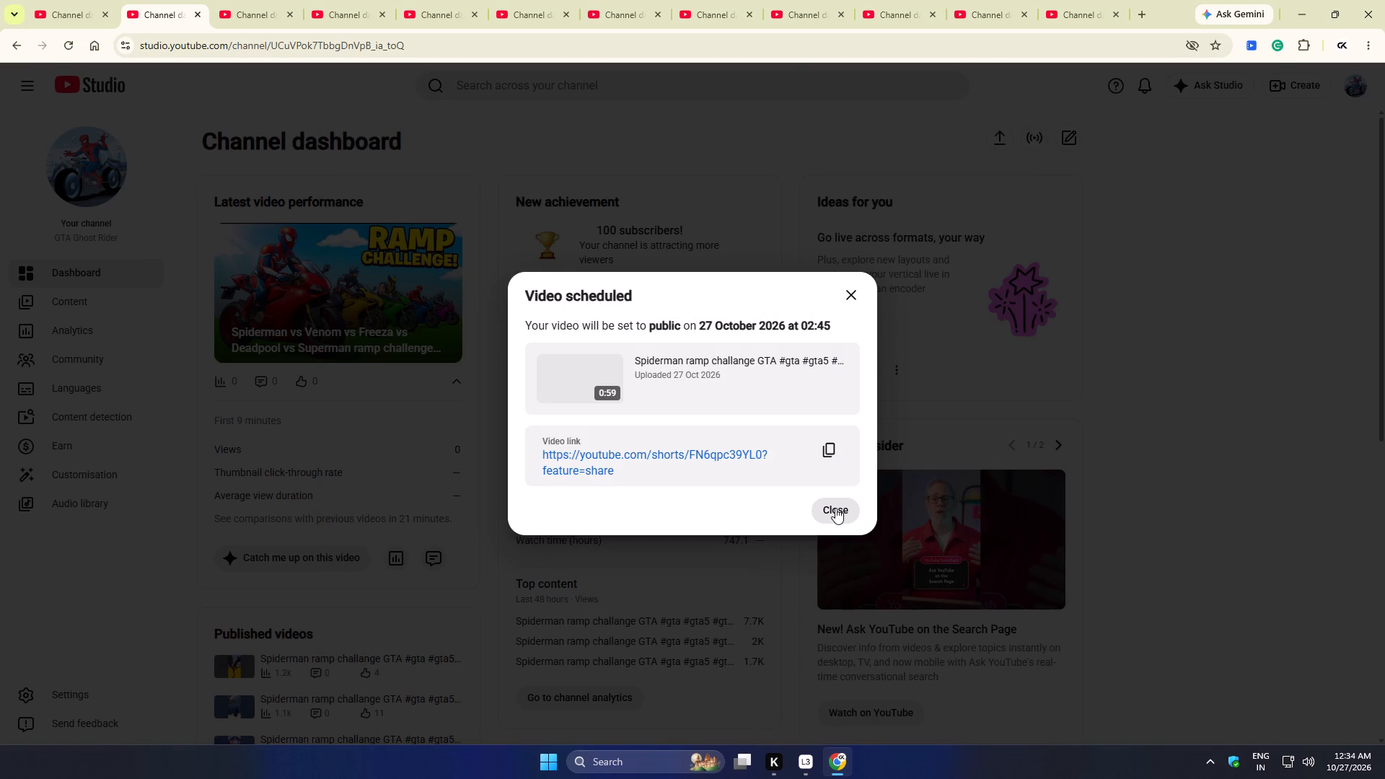
{"action": "left_click", "coordinate": [835, 508]}
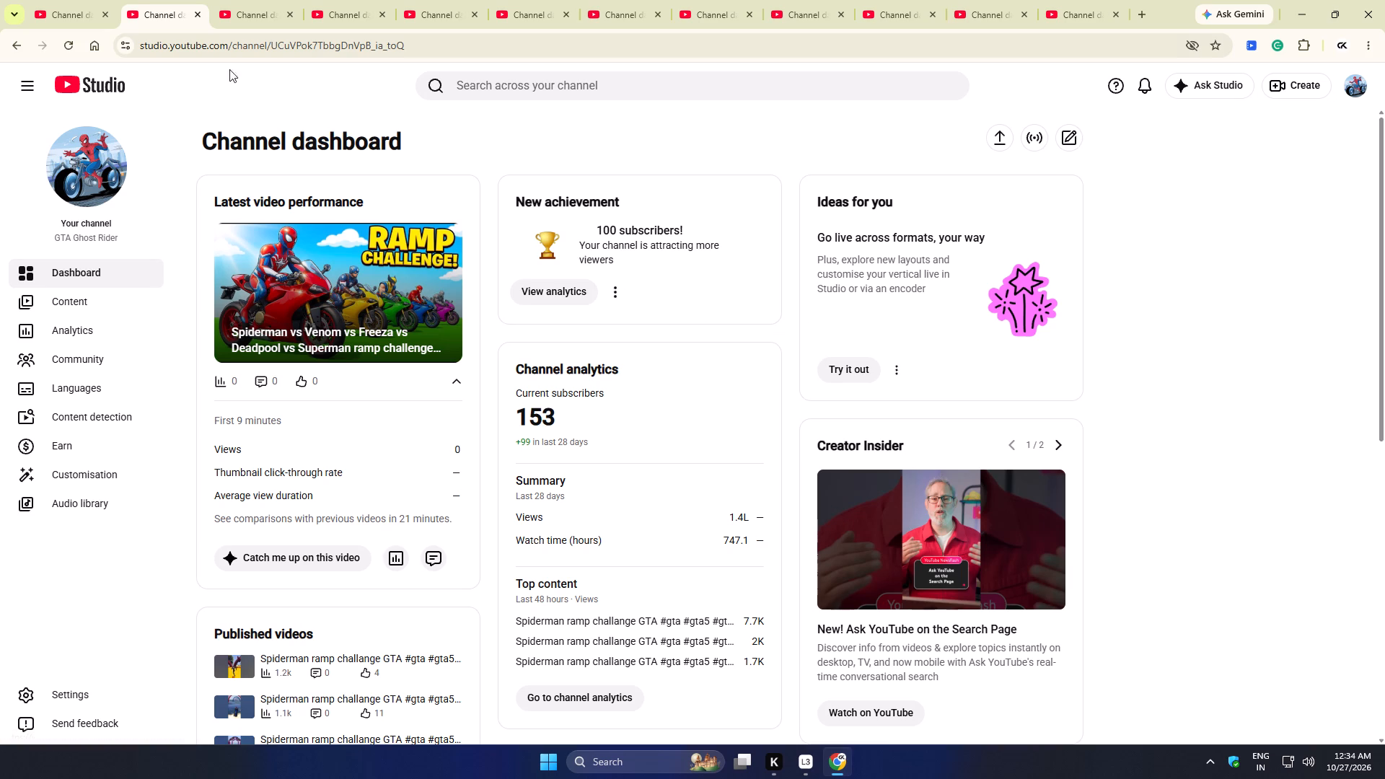
{"action": "left_click", "coordinate": [198, 17]}
Set both the title and description of video 6 to "Spiderman ramp challange GTA #gta #gta5 #gta6 #gta6leaks".
{"action": "left_click_drag", "start_coordinate": [412, 280], "coordinate": [410, 280]}
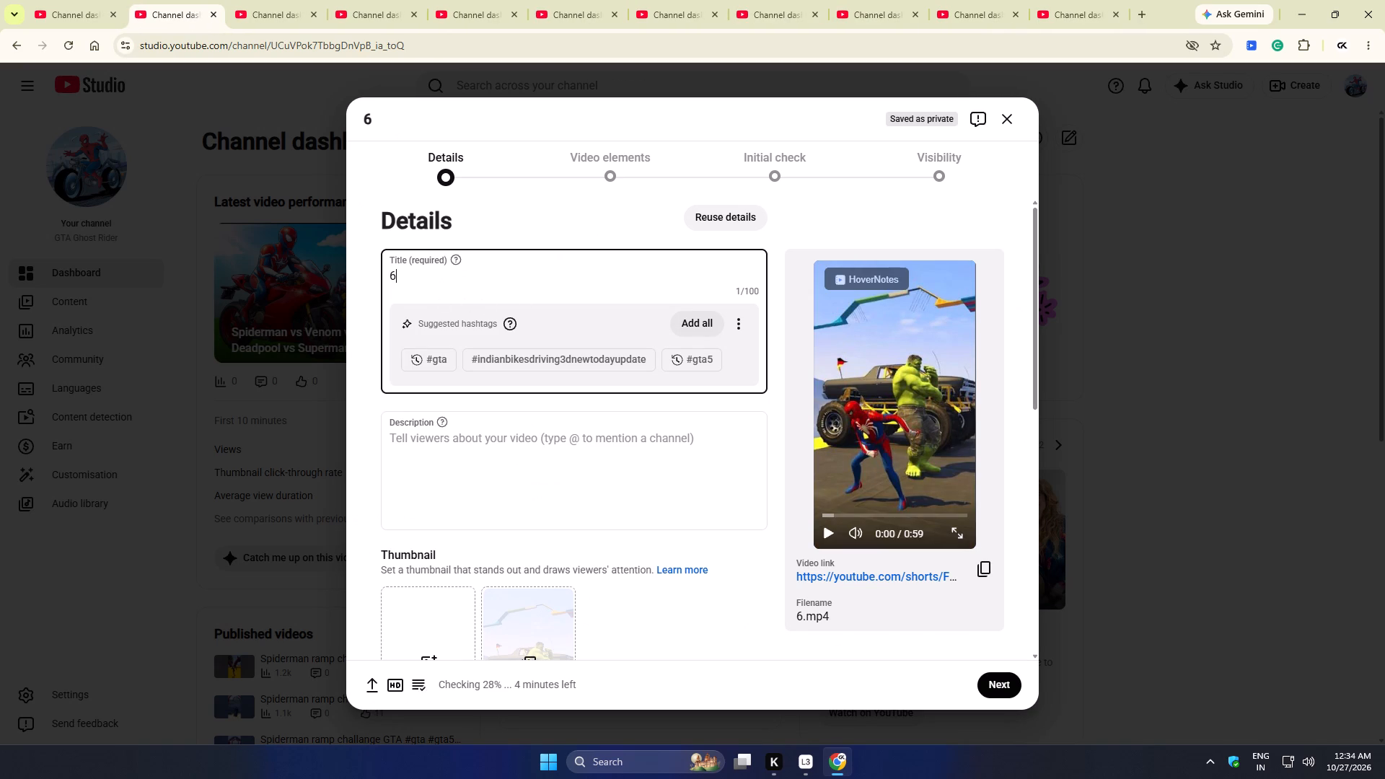
{"action": "left_click_drag", "start_coordinate": [410, 280], "coordinate": [364, 279]}
{"action": "key", "text": "ctrl+v"}
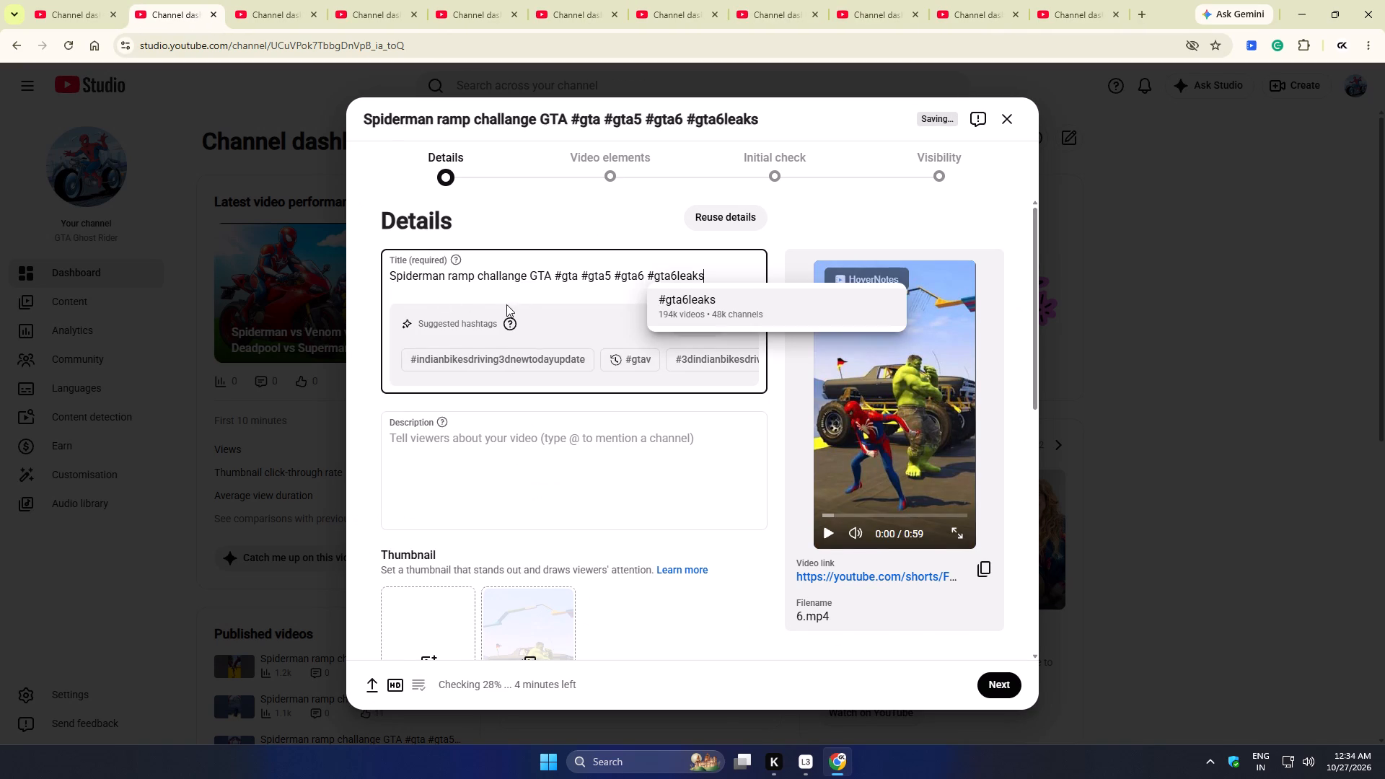
{"action": "left_click", "coordinate": [724, 316]}
{"action": "left_click", "coordinate": [647, 431]}
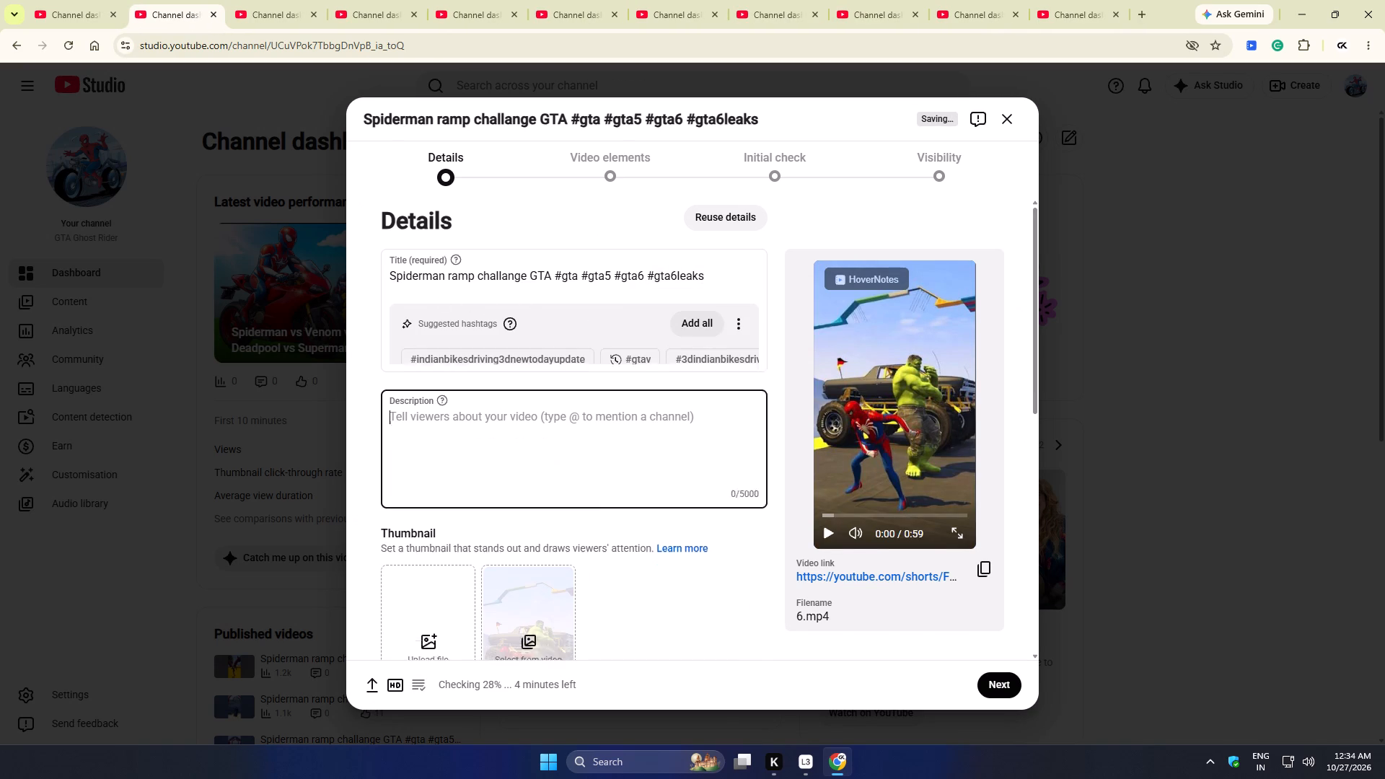
{"action": "key", "text": "ctrl+v"}
{"action": "left_click", "coordinate": [684, 408]}
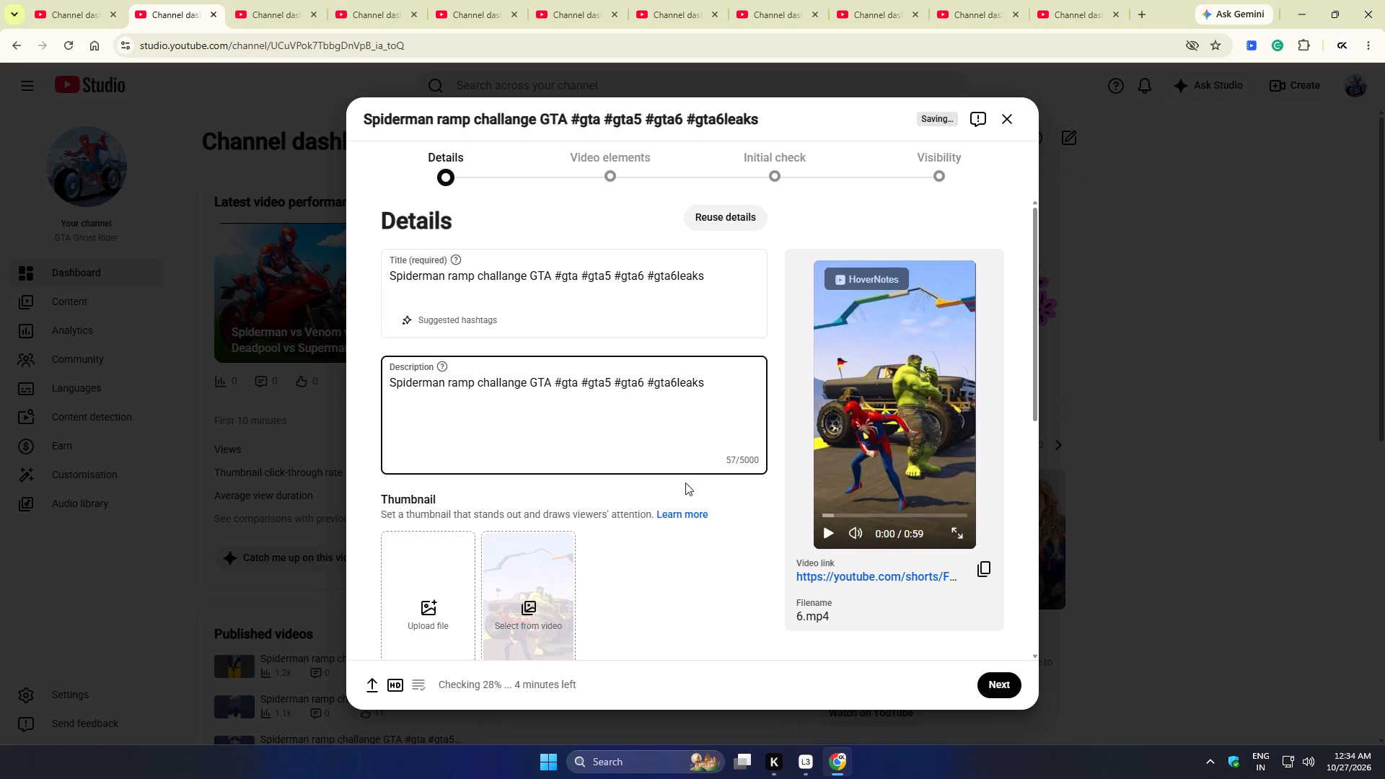
Set video 6's public release to 27 Oct 2026 at 03:15, without submitting the schedule.
{"action": "left_click", "coordinate": [1008, 689]}
{"action": "left_click", "coordinate": [1008, 689]}
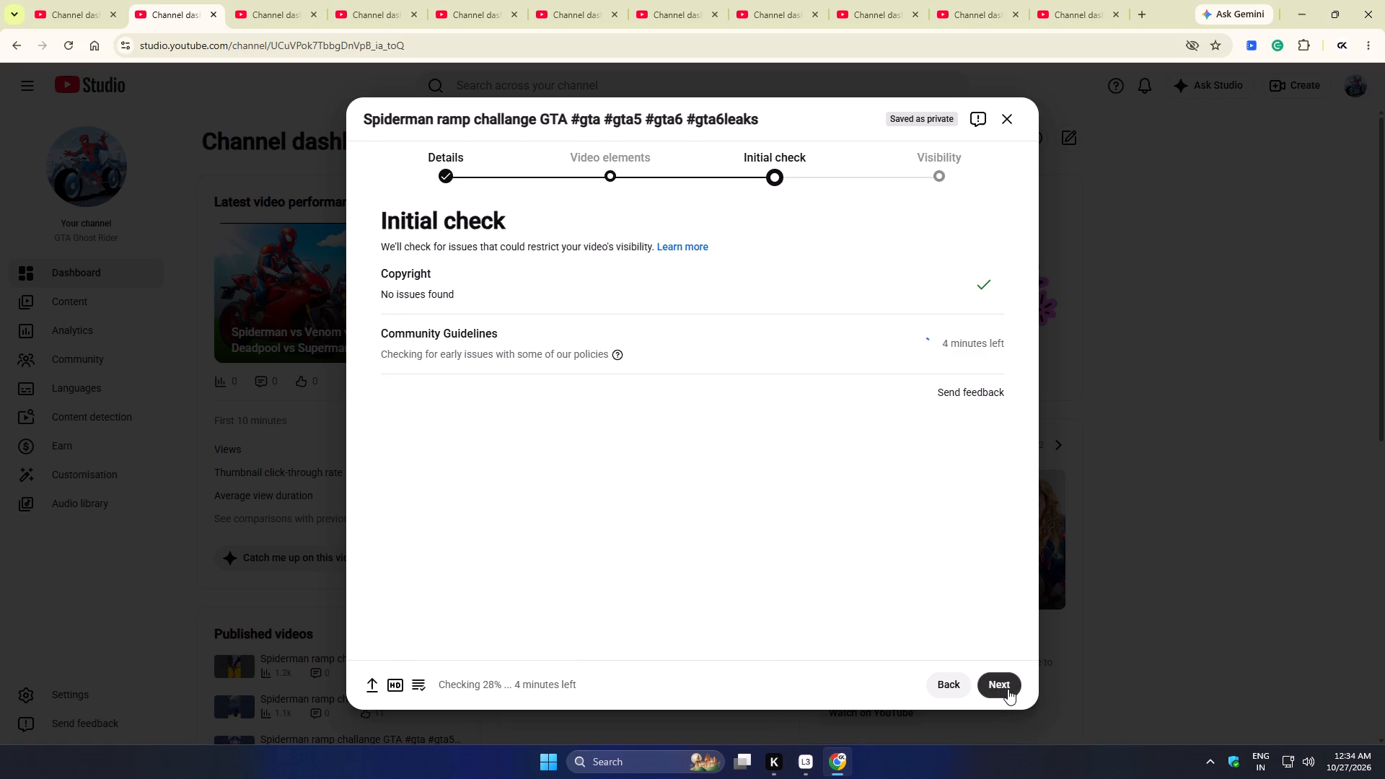
{"action": "left_click", "coordinate": [1008, 689]}
{"action": "left_click", "coordinate": [426, 406]}
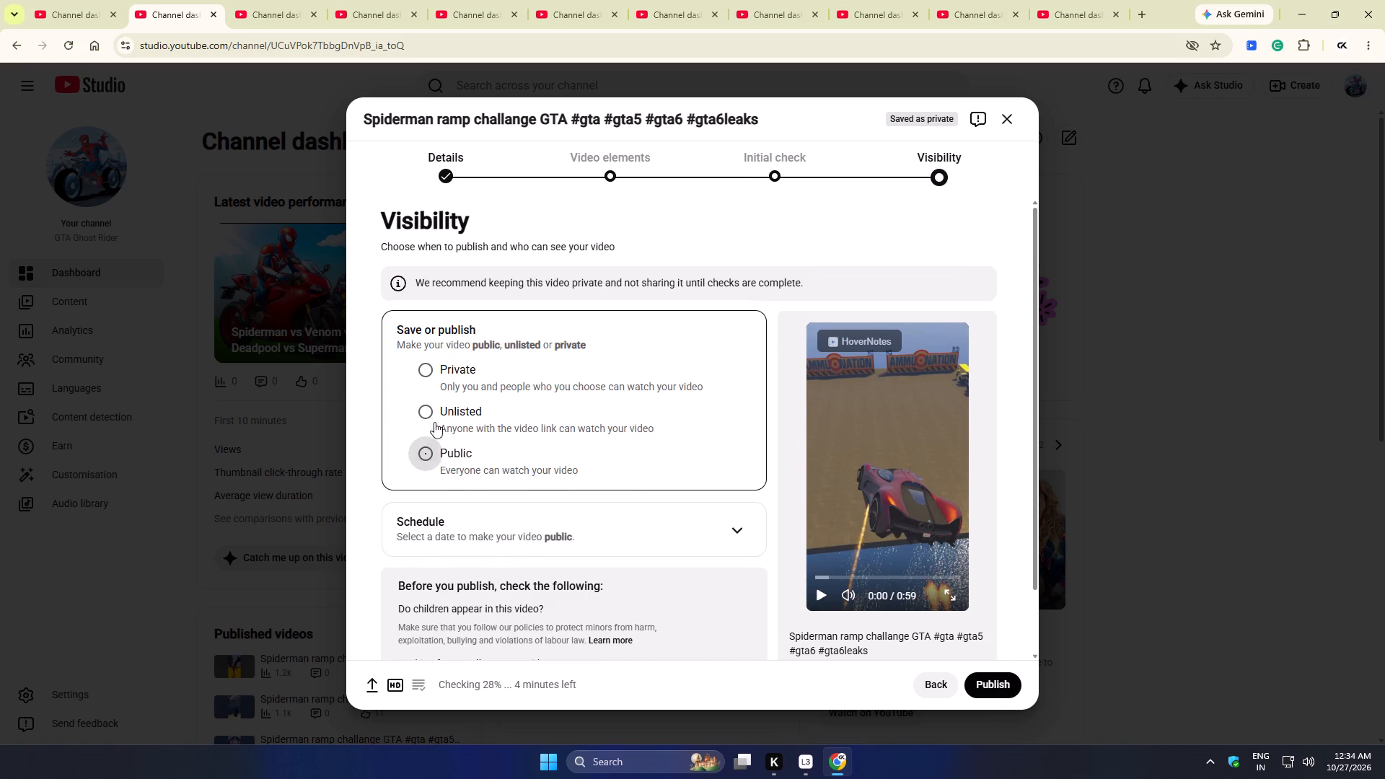
{"action": "left_click", "coordinate": [483, 516]}
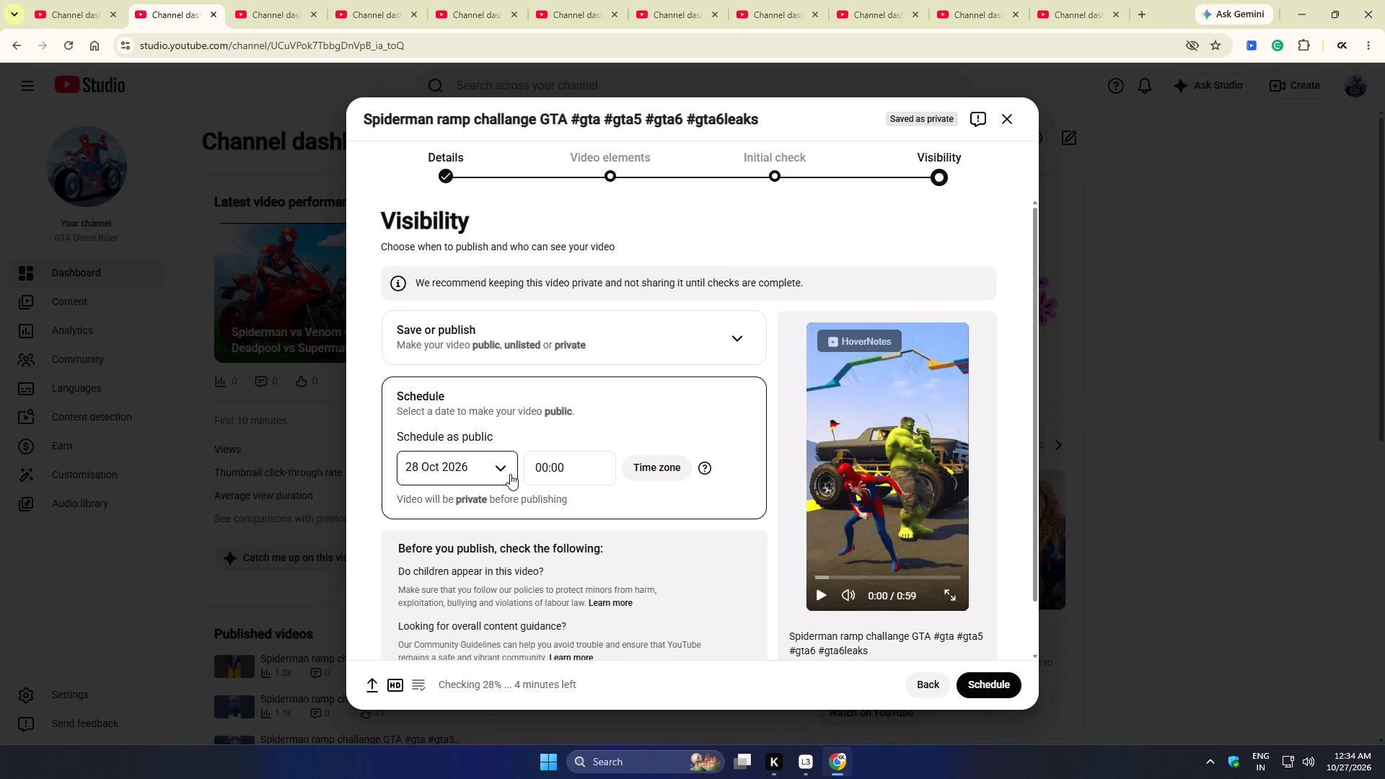
{"action": "left_click", "coordinate": [509, 473]}
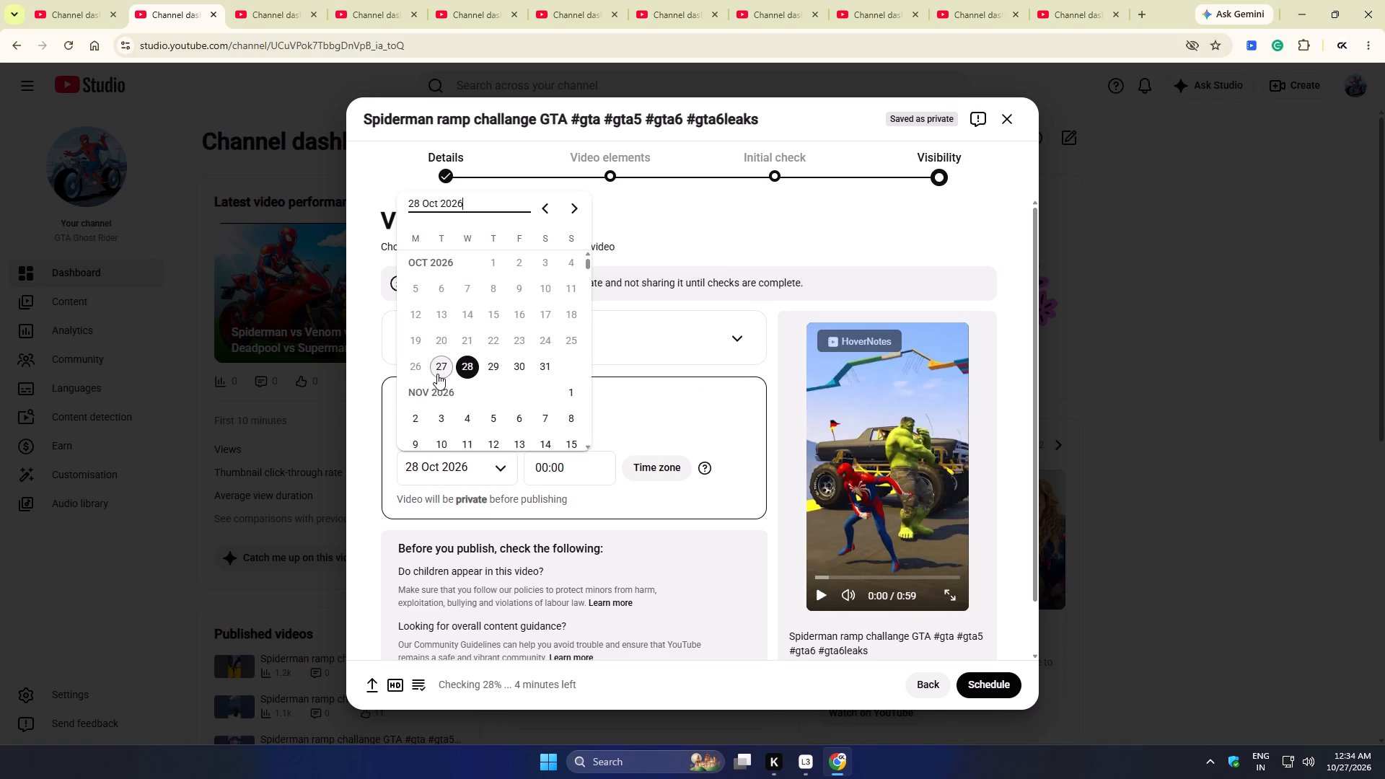
{"action": "left_click", "coordinate": [437, 374]}
{"action": "left_click", "coordinate": [552, 482]}
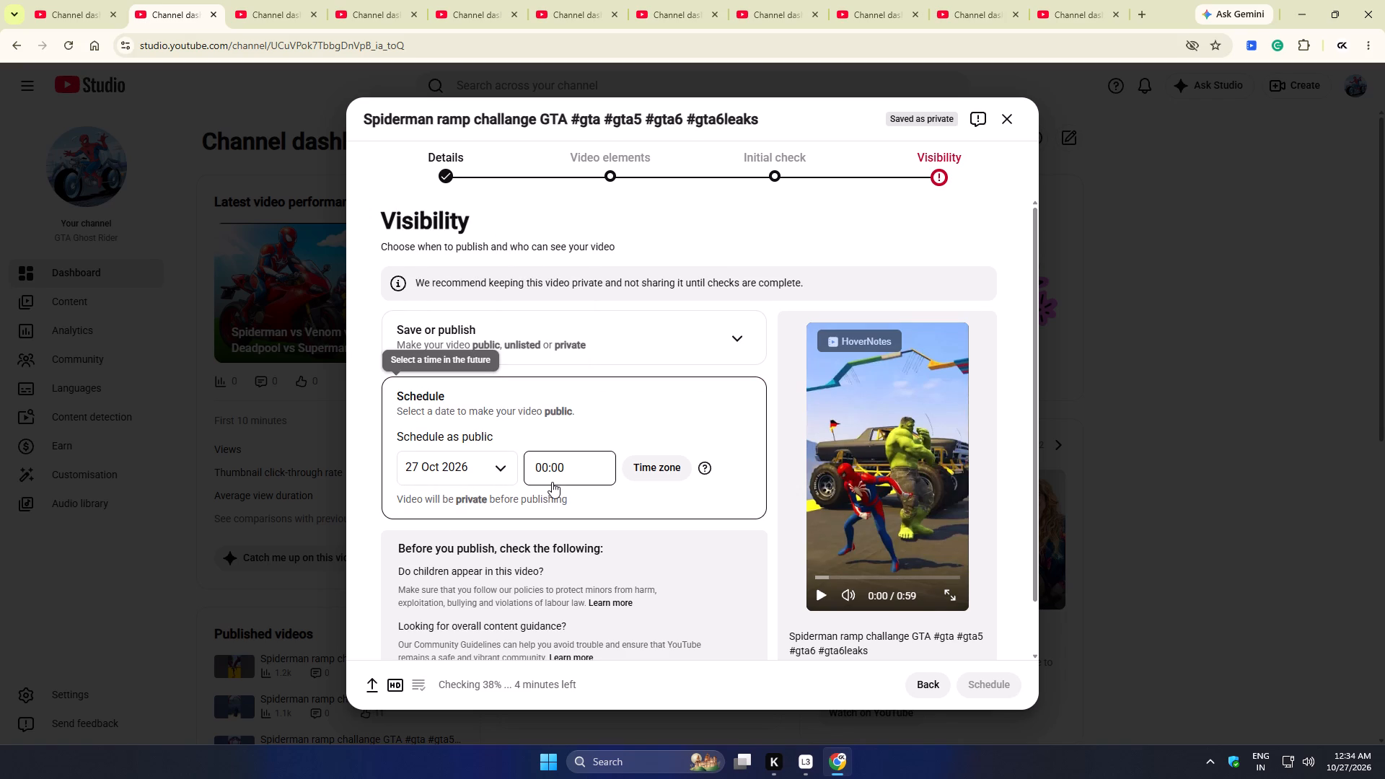
{"action": "left_click", "coordinate": [561, 472]}
{"action": "scroll", "coordinate": [581, 530], "scroll_direction": "down", "scroll_amount": 3}
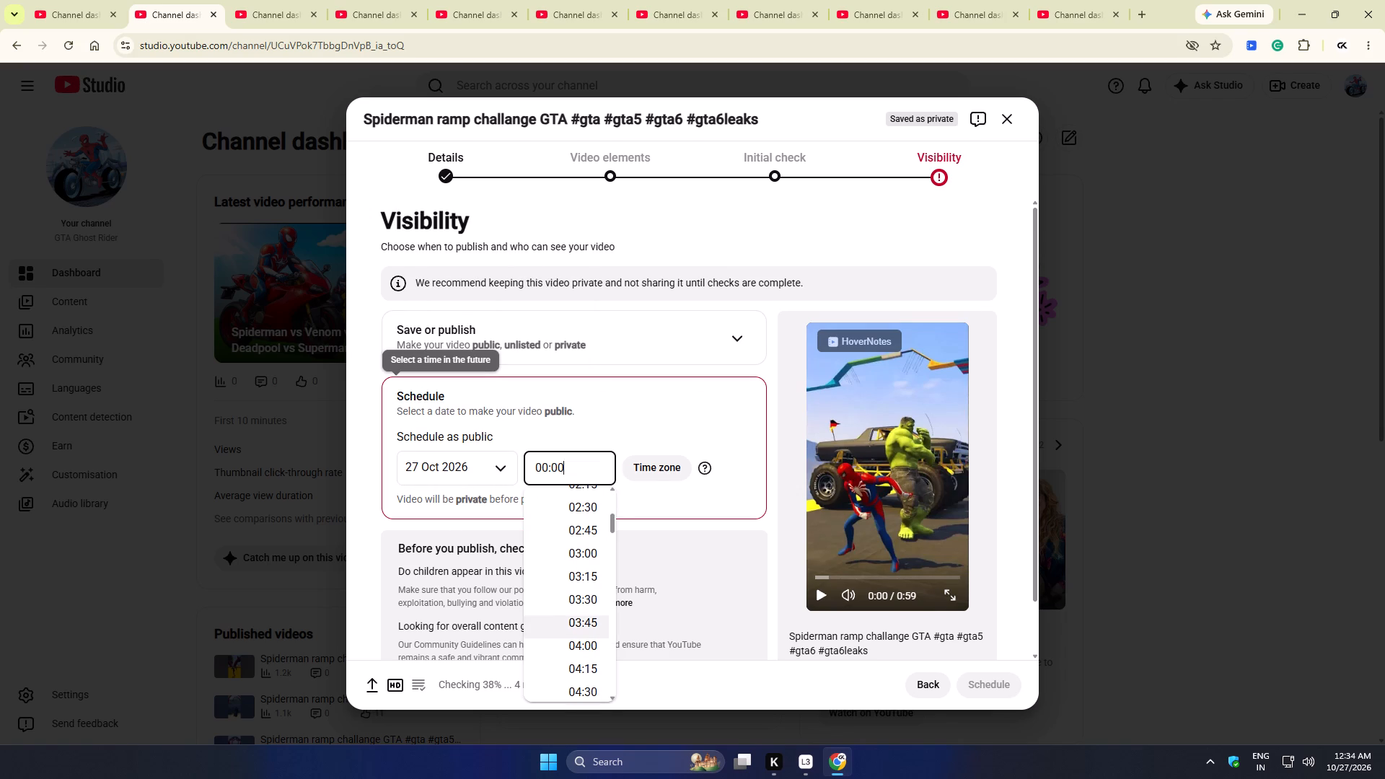
{"action": "left_click", "coordinate": [586, 578]}
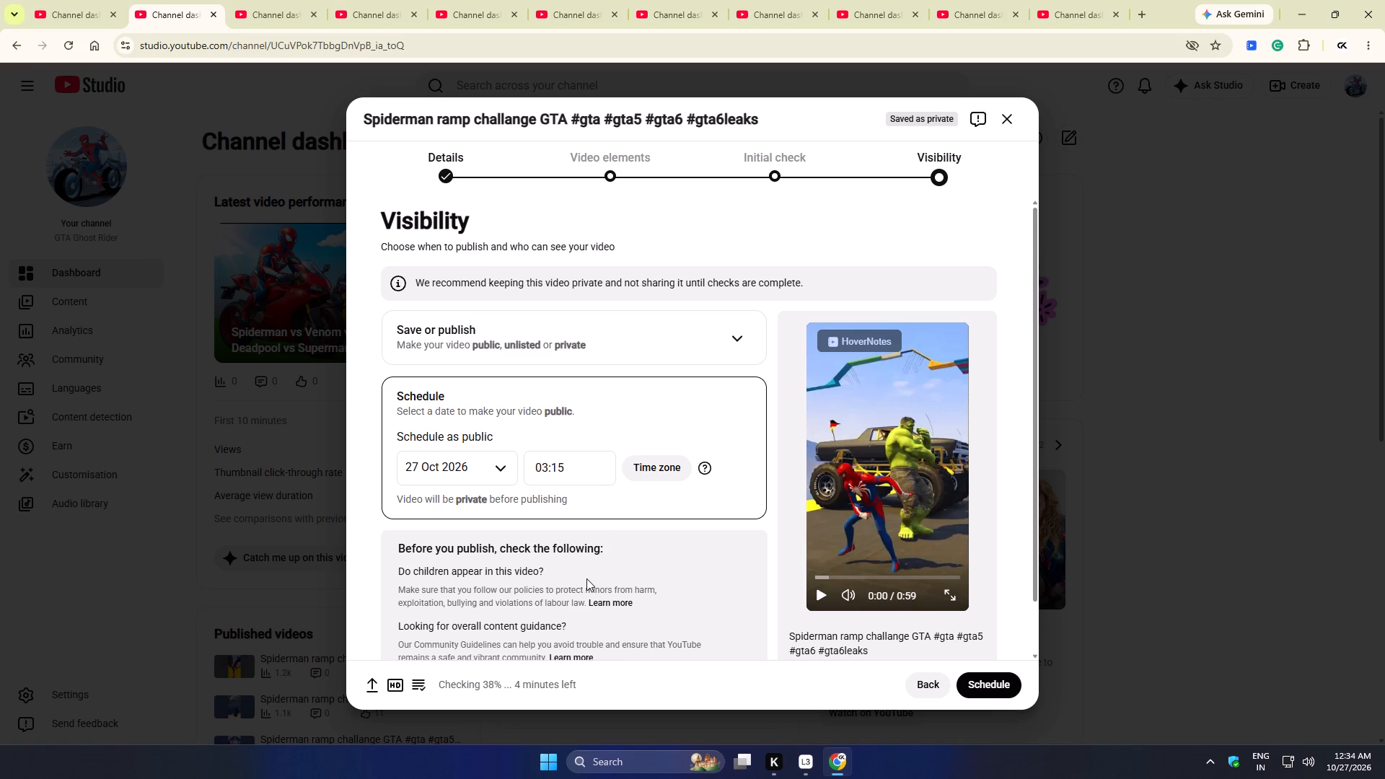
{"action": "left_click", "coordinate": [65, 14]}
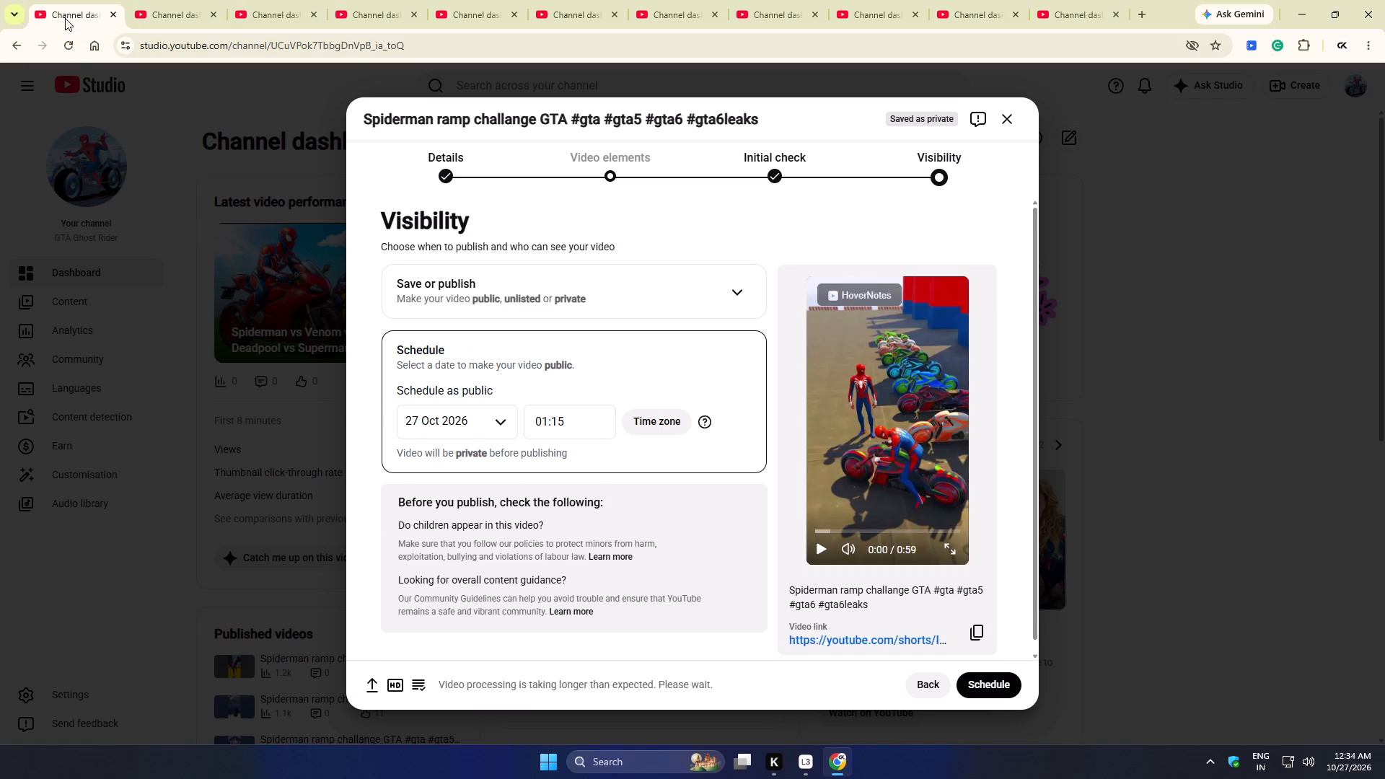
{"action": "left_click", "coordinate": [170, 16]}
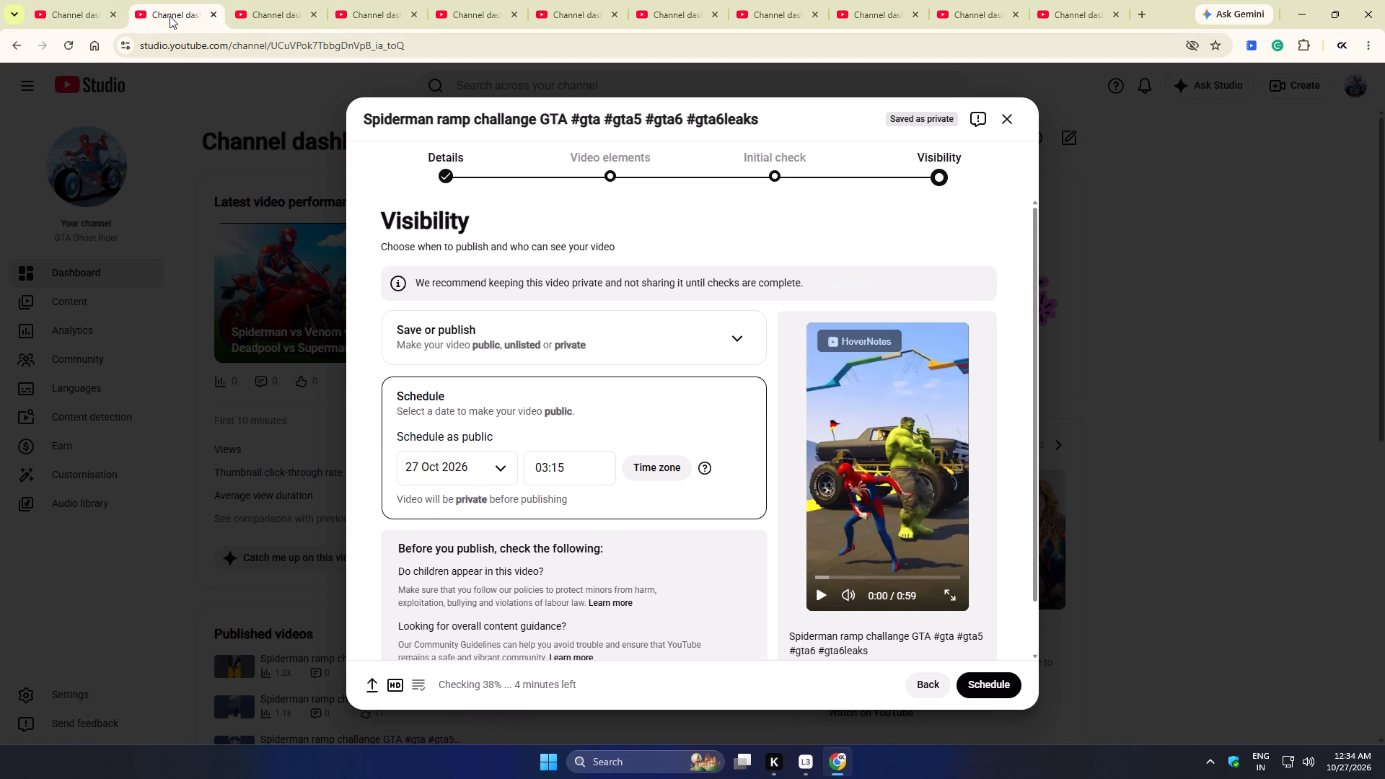
In the video 7 browser tab, set both its title and description to "Spiderman ramp challange GTA #gta #gta5 #gta6 #gta6leaks".
{"action": "left_click", "coordinate": [268, 18]}
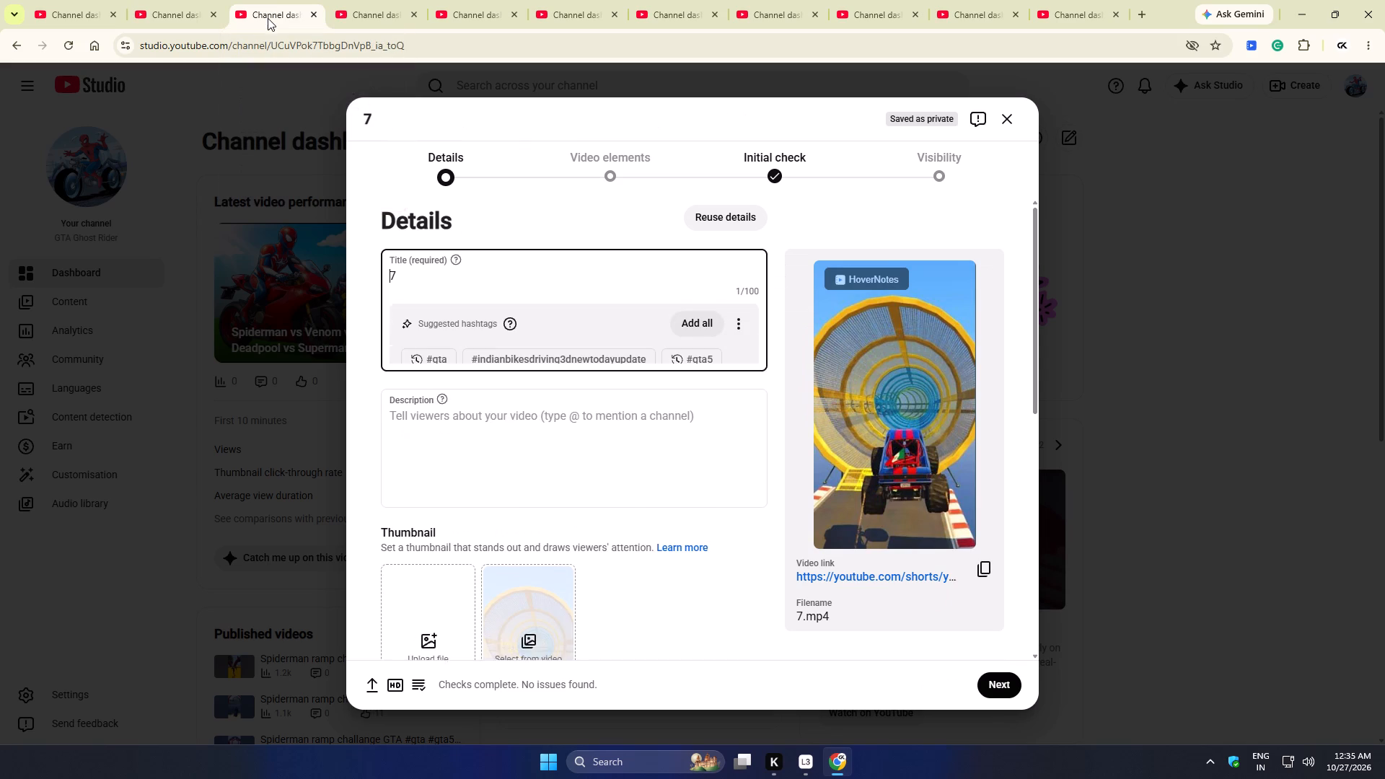
{"action": "left_click_drag", "start_coordinate": [402, 279], "coordinate": [374, 282]}
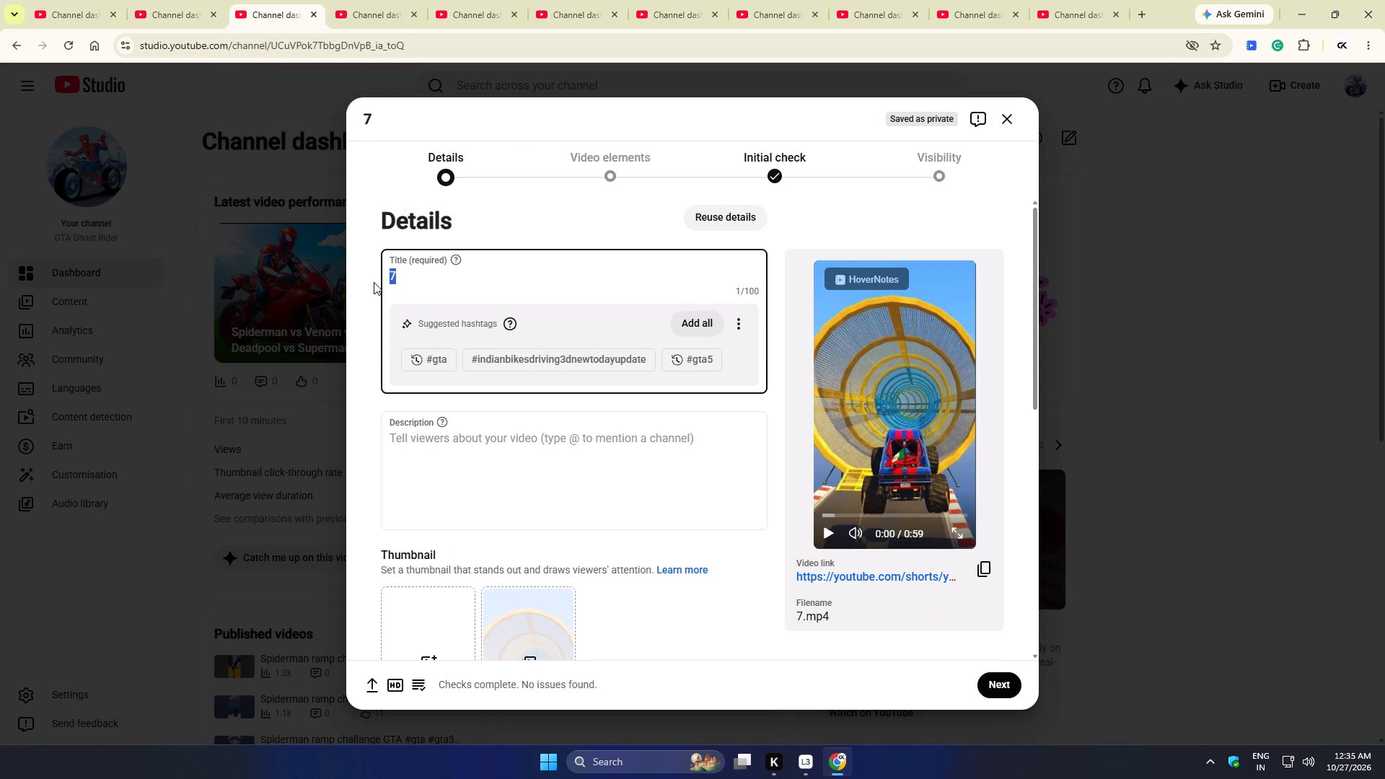
{"action": "key", "text": "ctrl+v"}
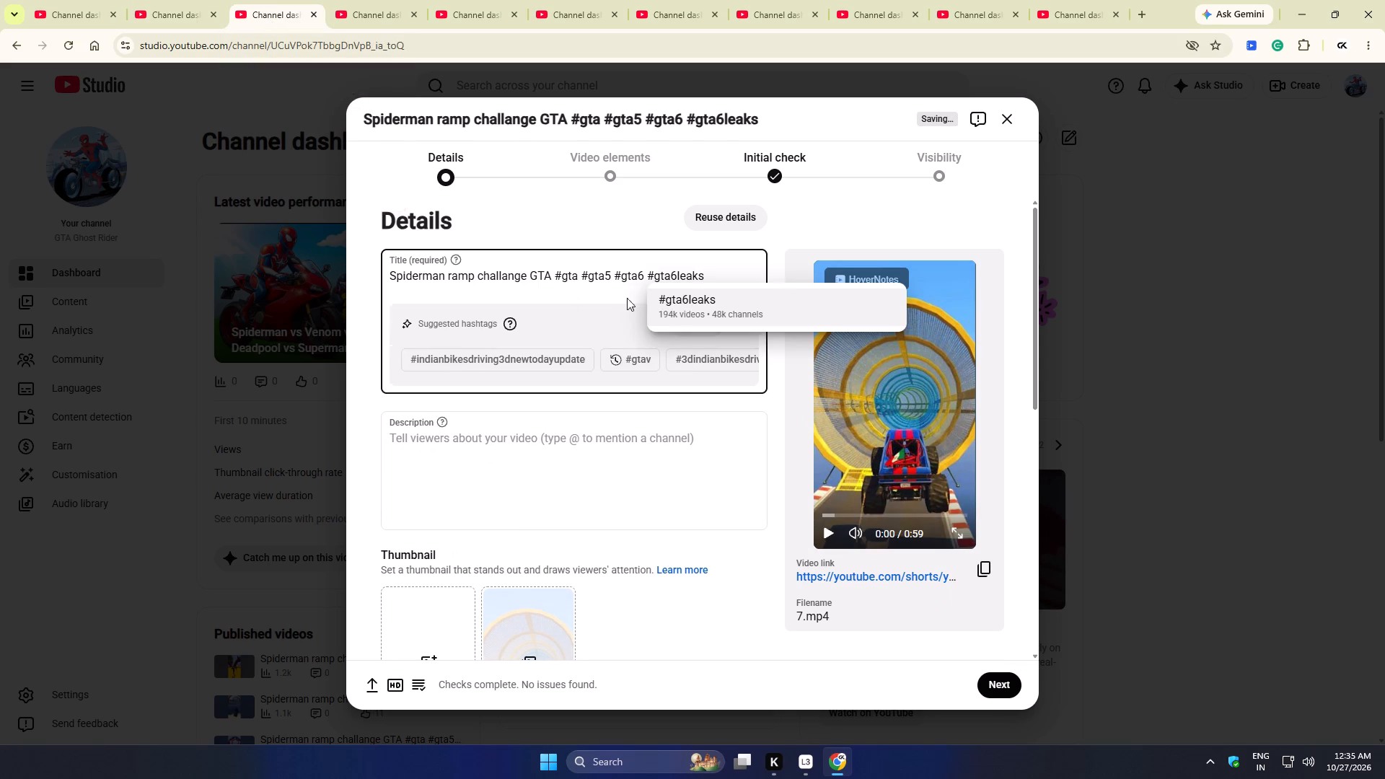
{"action": "left_click", "coordinate": [680, 307]}
{"action": "left_click", "coordinate": [549, 435]}
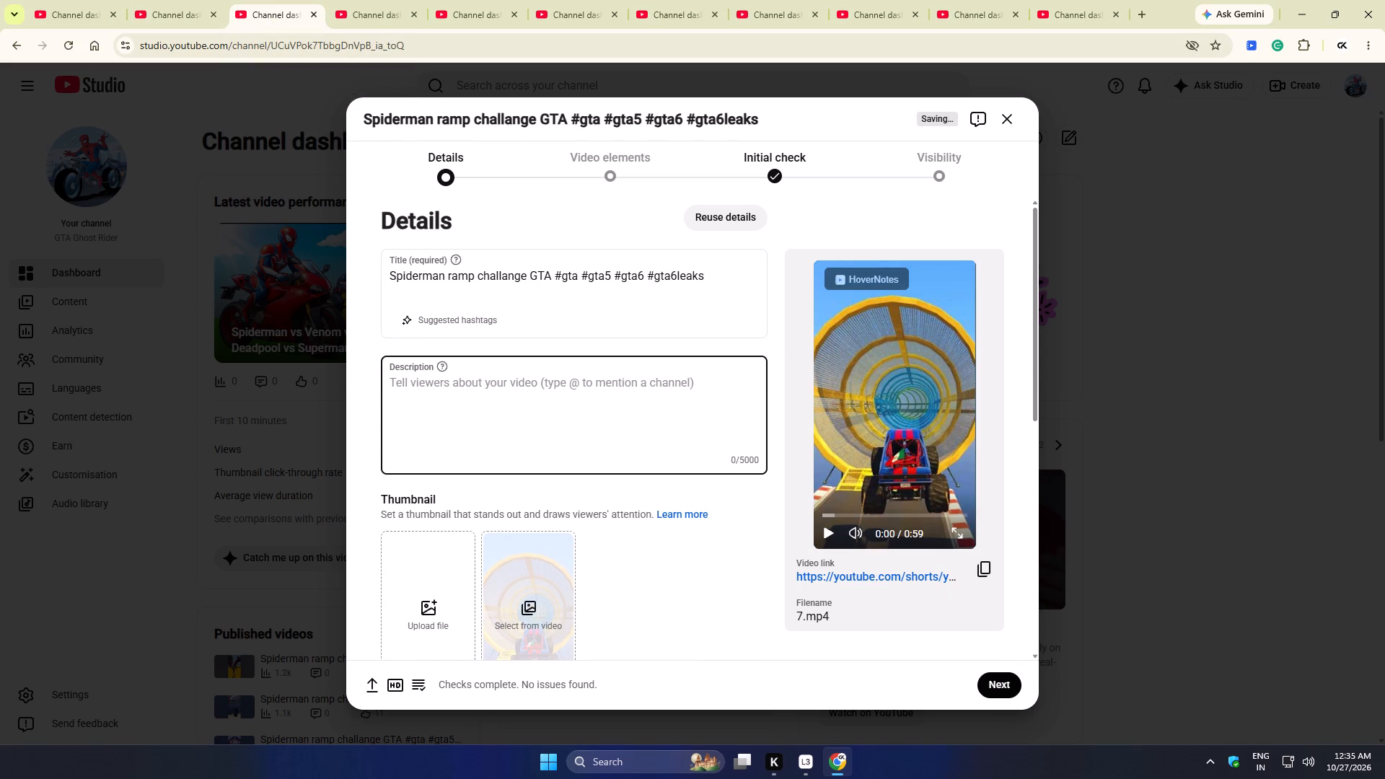
{"action": "key", "text": "ctrl+v"}
{"action": "left_click", "coordinate": [694, 421]}
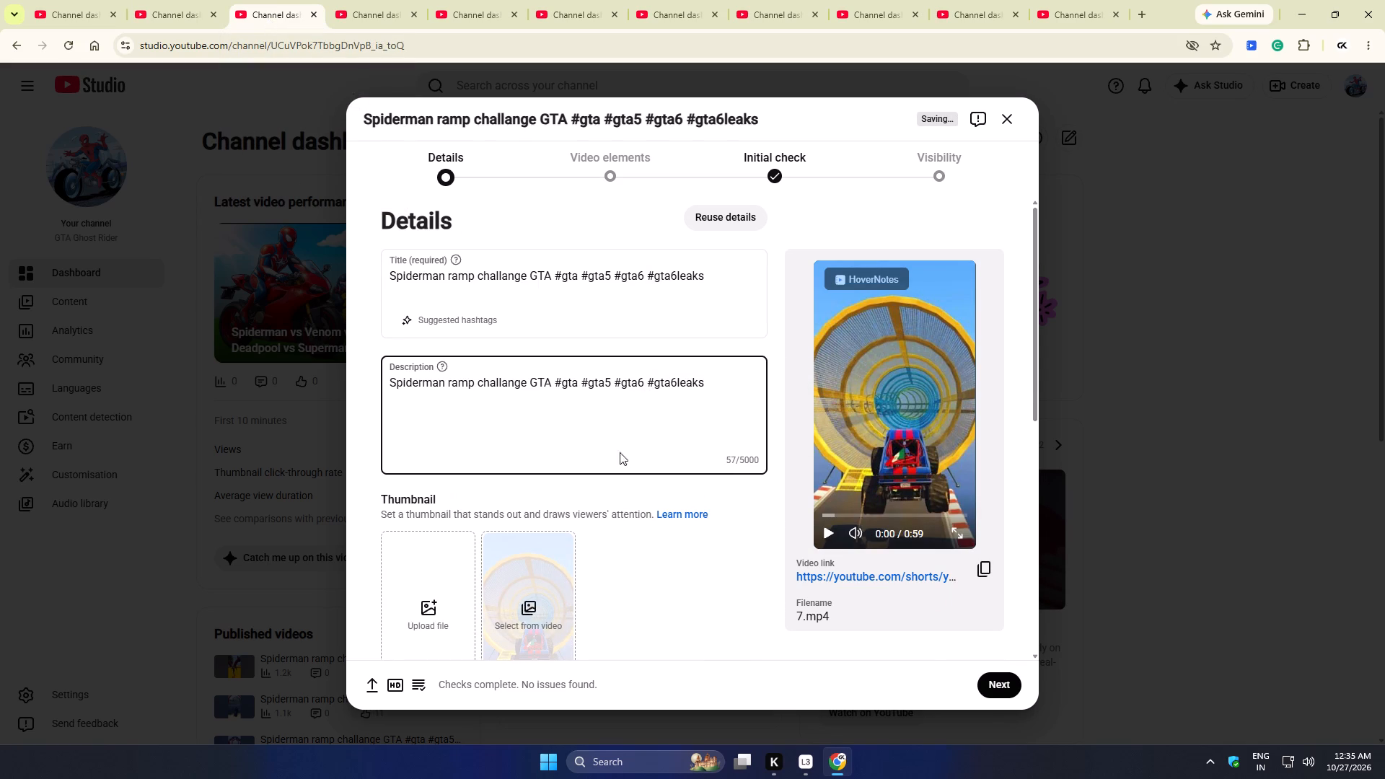
Schedule video 7 to go public on 27 Oct 2026 at 03:45, and close its browser tab.
{"action": "left_click", "coordinate": [1014, 688]}
{"action": "left_click", "coordinate": [1014, 688]}
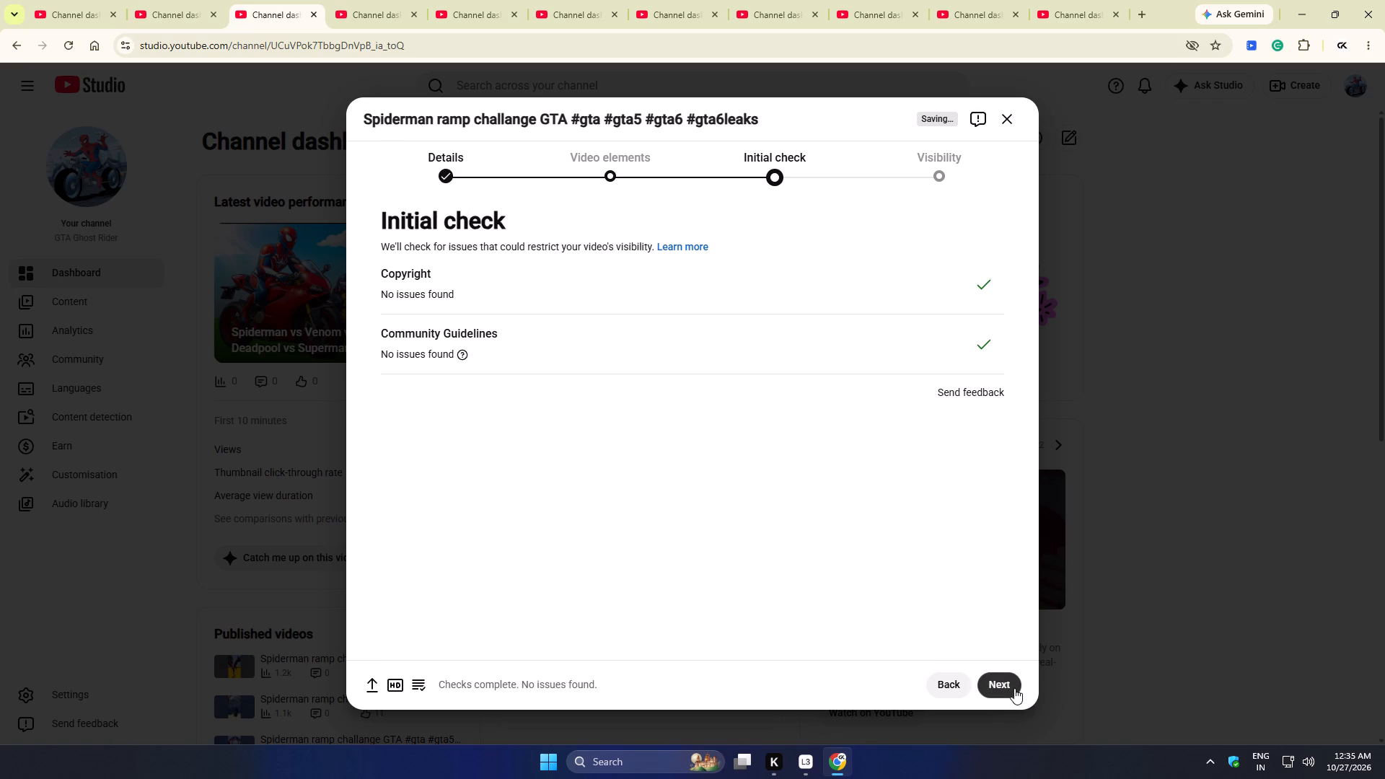
{"action": "left_click", "coordinate": [1014, 688]}
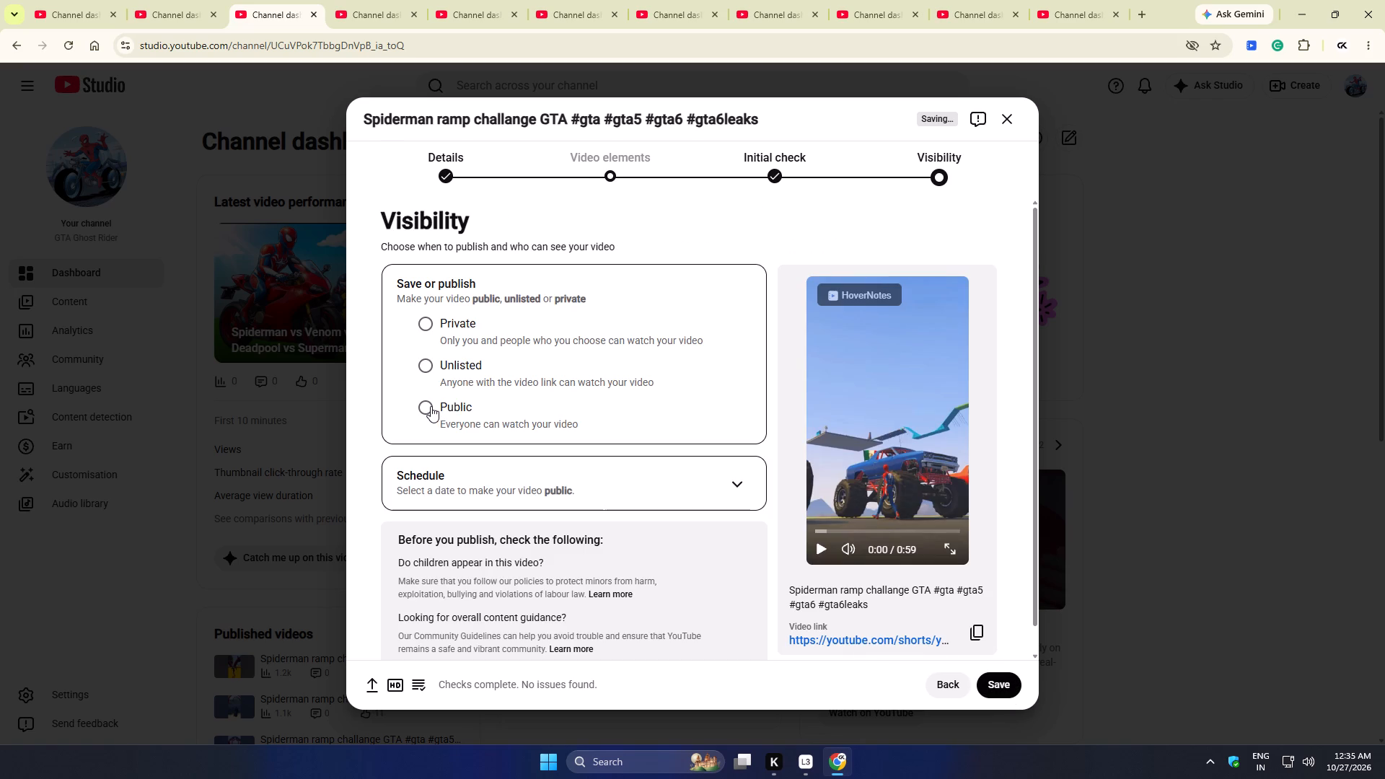
{"action": "left_click", "coordinate": [431, 406]}
{"action": "left_click", "coordinate": [505, 462]}
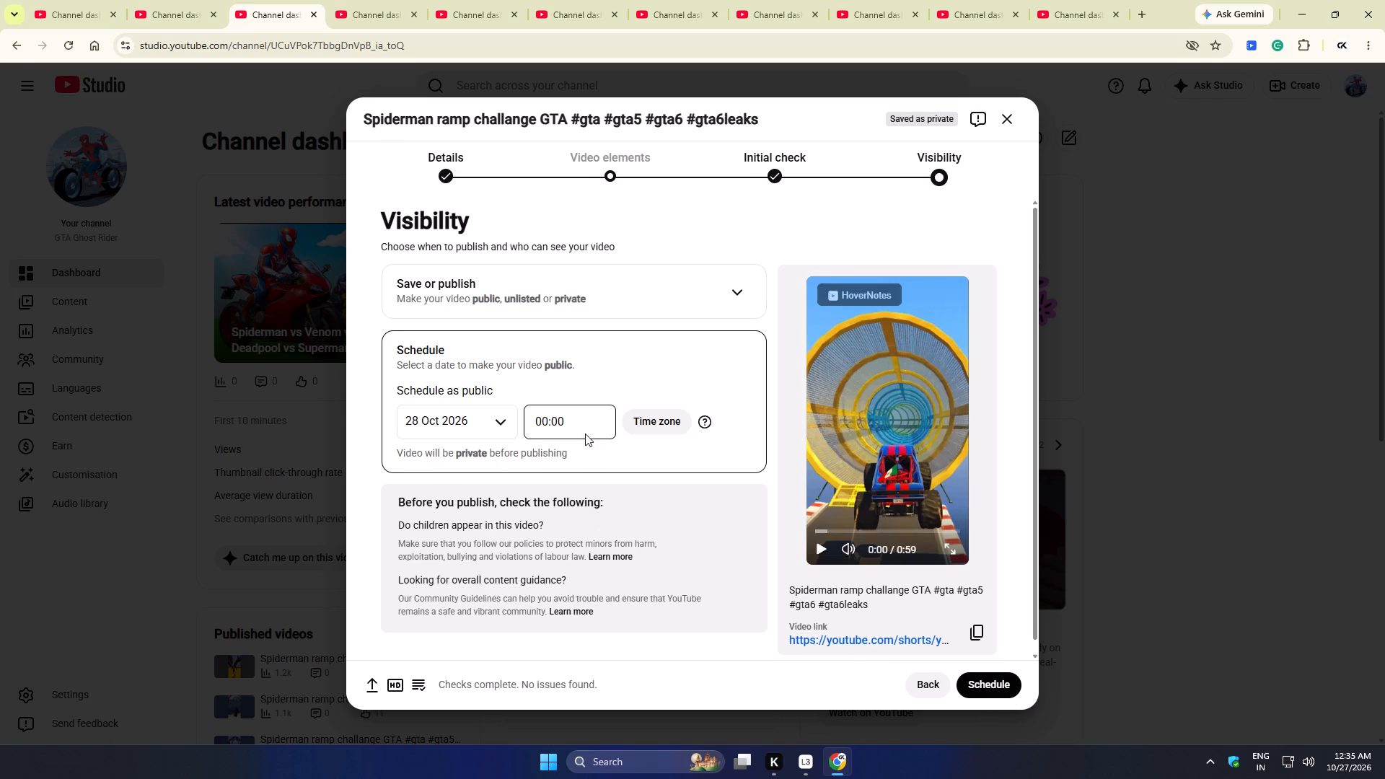
{"action": "left_click", "coordinate": [480, 419]}
{"action": "left_click", "coordinate": [443, 585]}
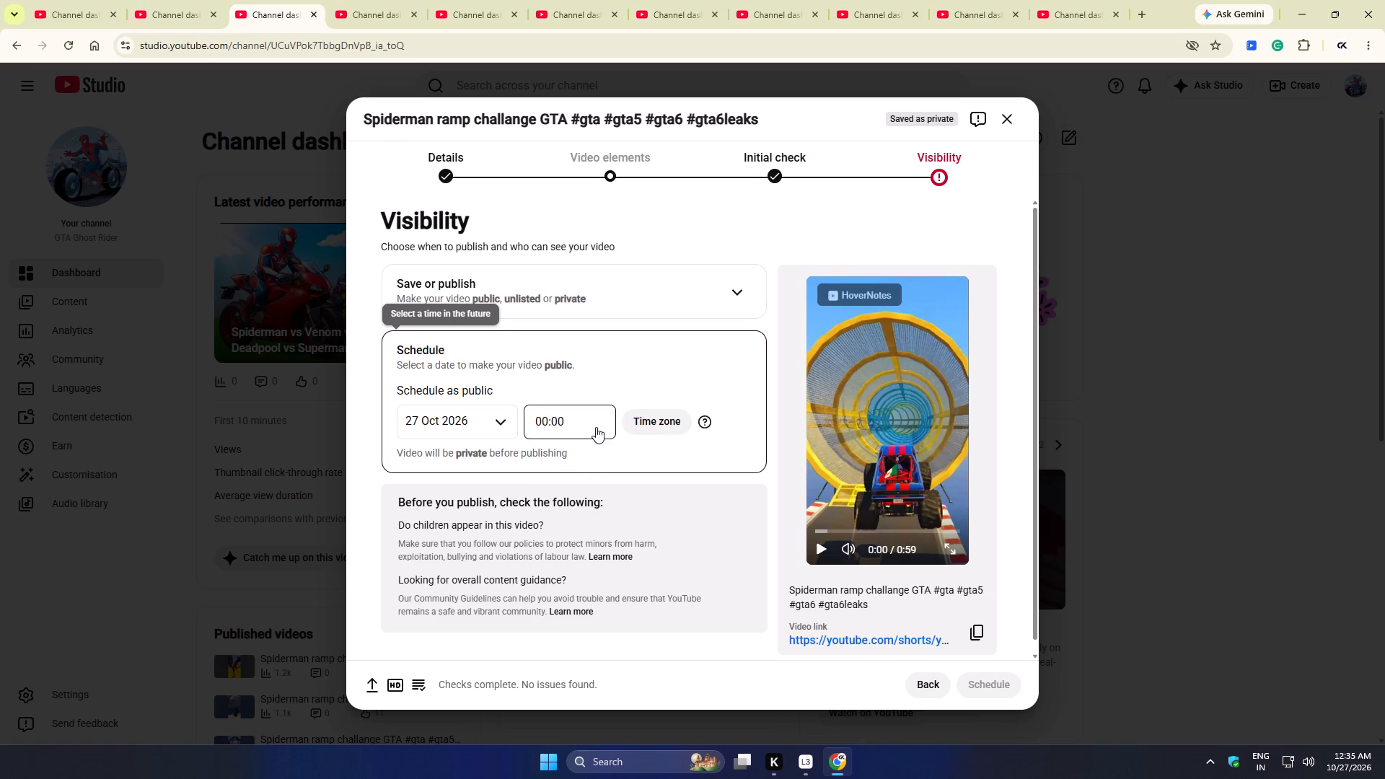
{"action": "left_click", "coordinate": [596, 425]}
{"action": "scroll", "coordinate": [584, 584], "scroll_direction": "down", "scroll_amount": 3}
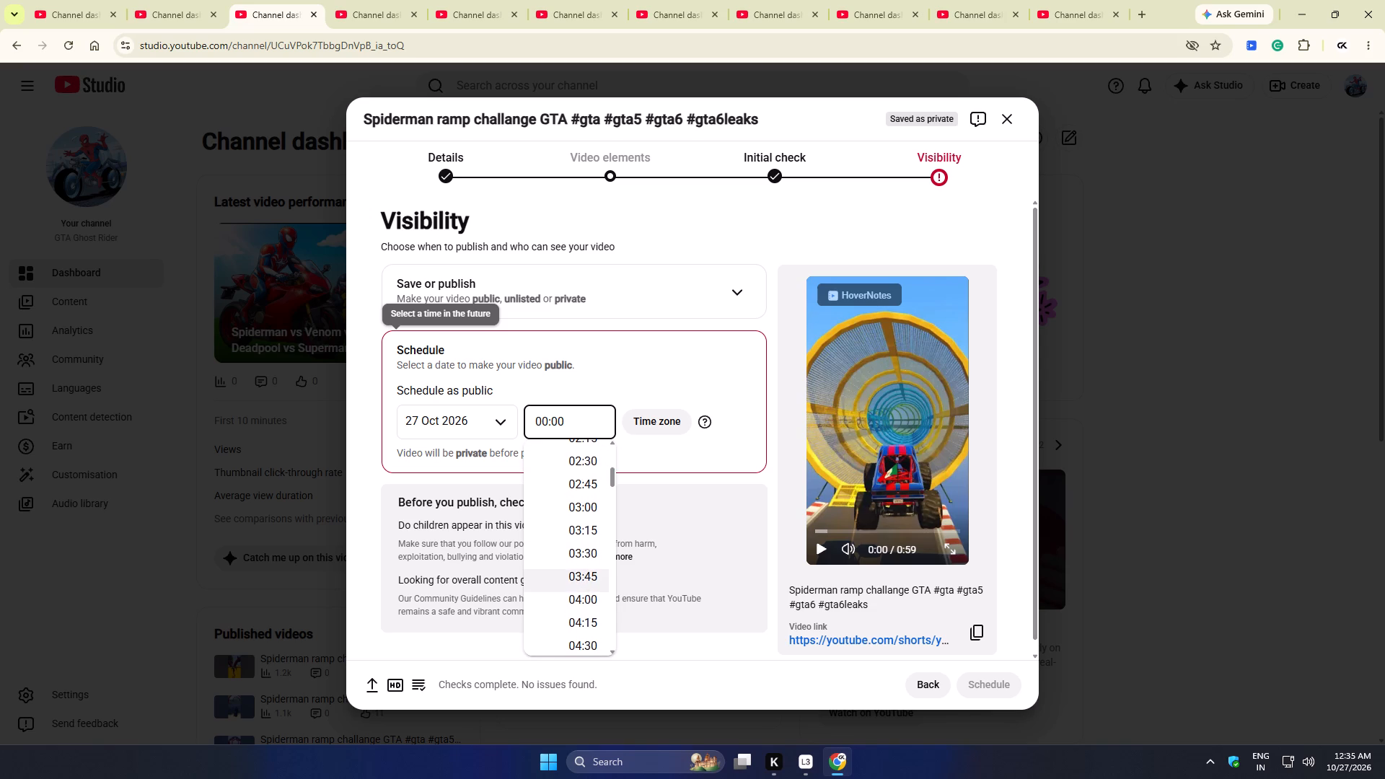
{"action": "left_click", "coordinate": [581, 581]}
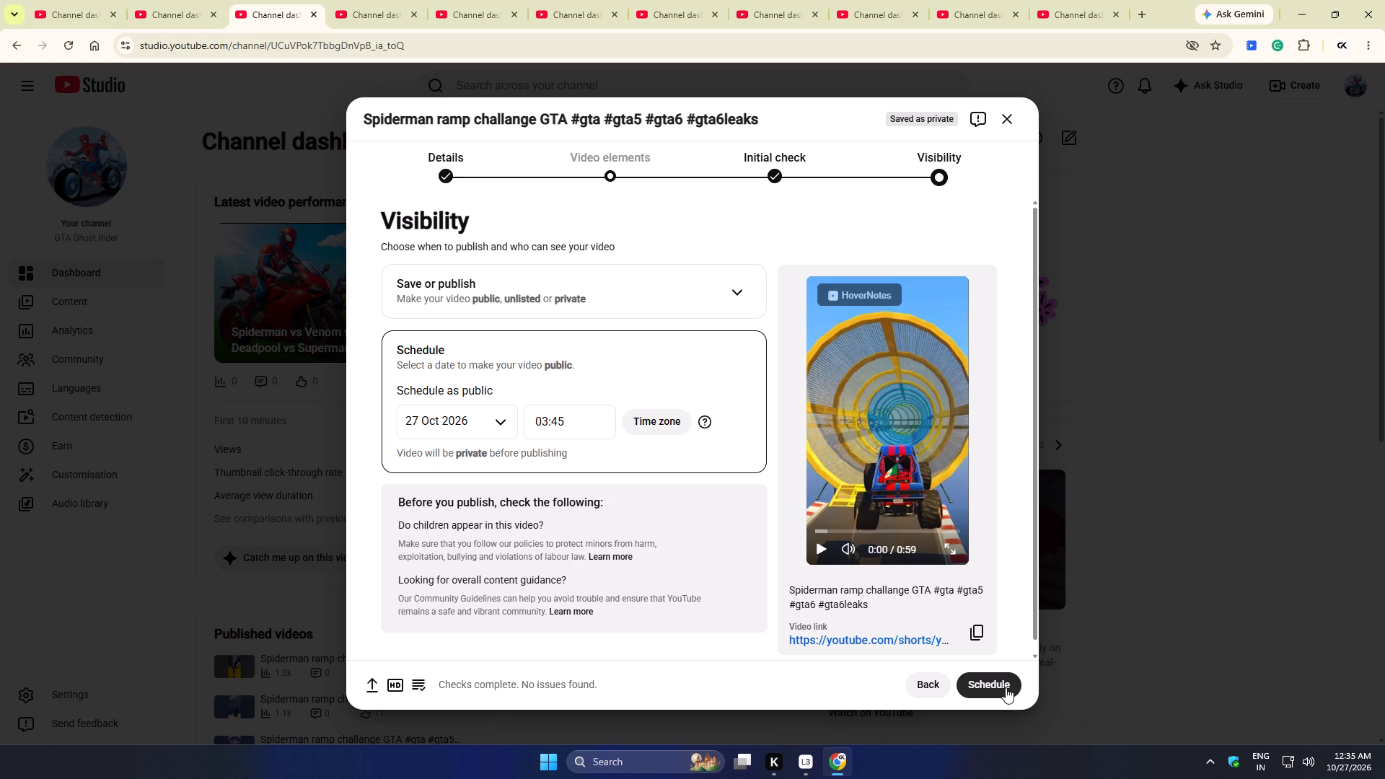
{"action": "left_click", "coordinate": [1006, 687]}
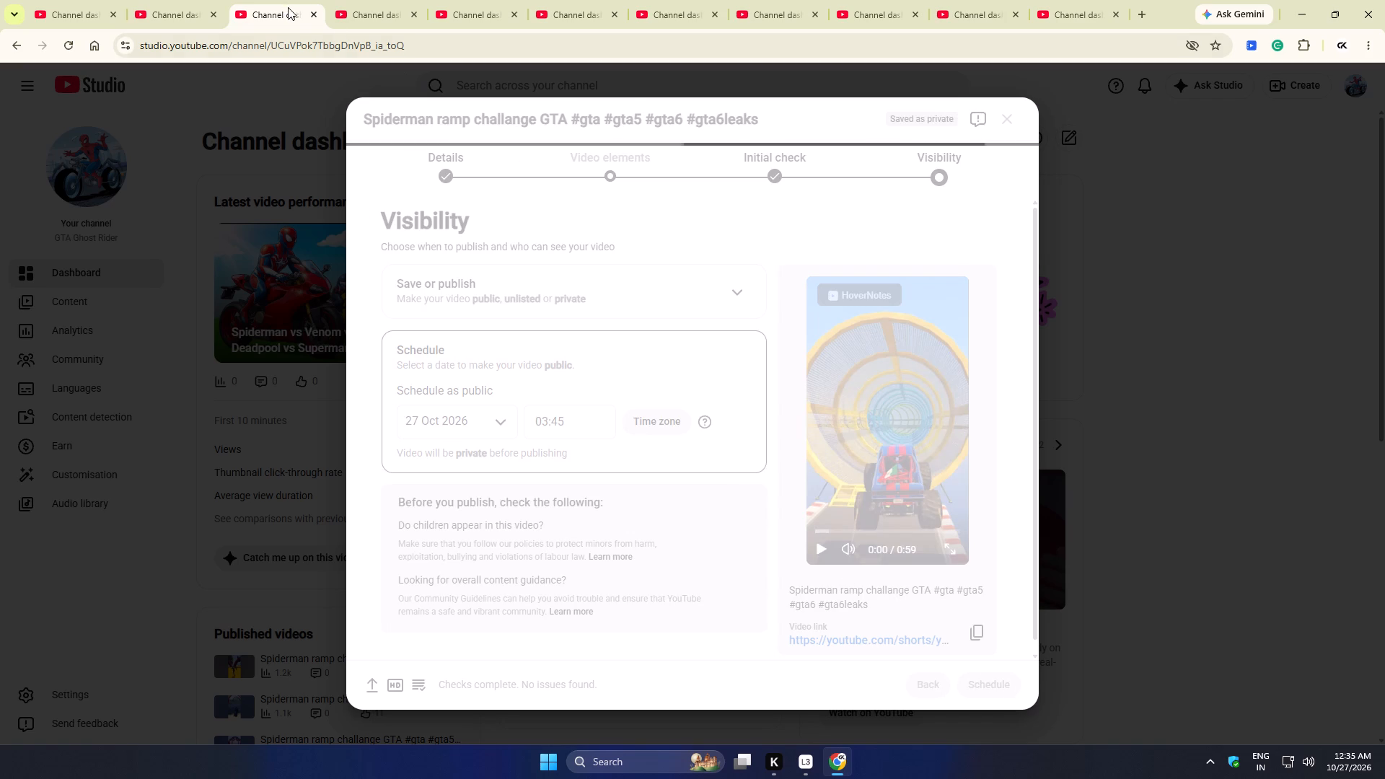
{"action": "left_click", "coordinate": [848, 511]}
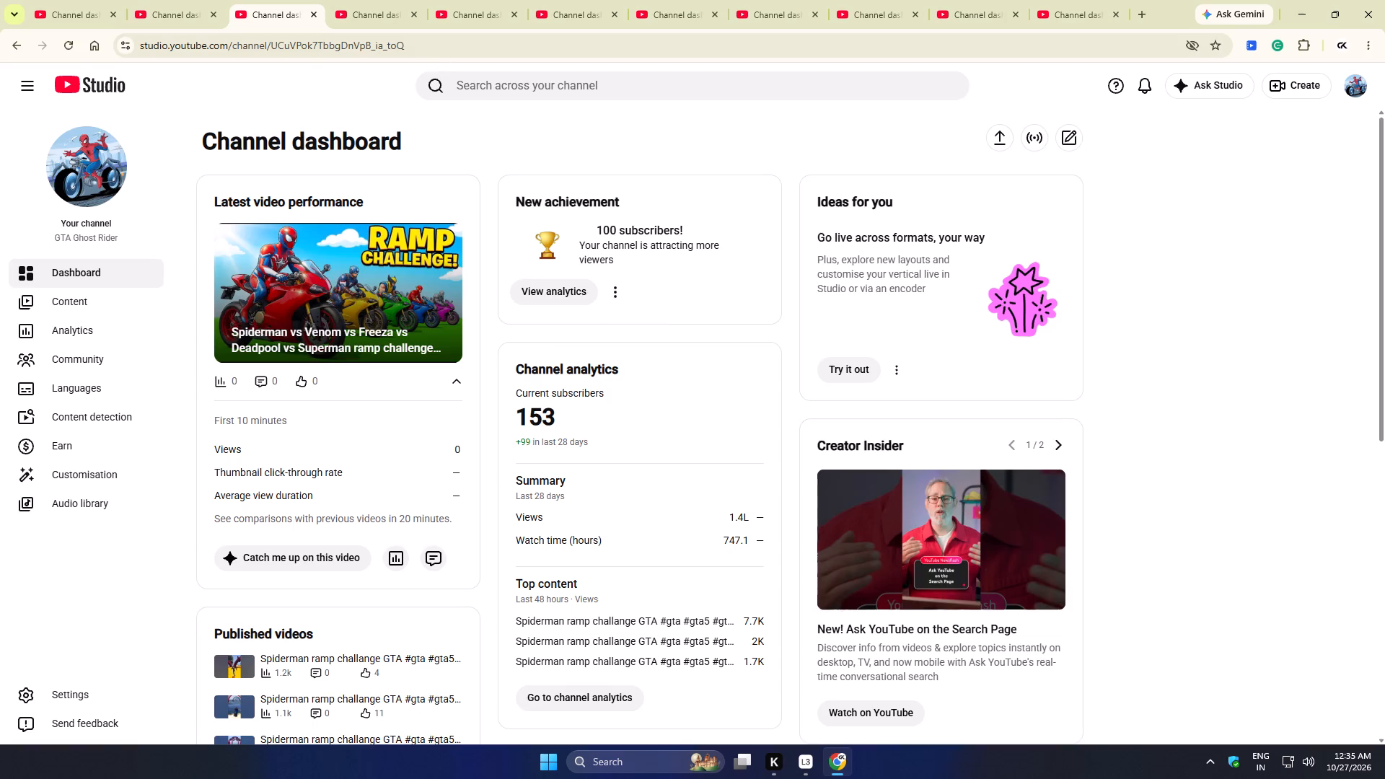
{"action": "left_click", "coordinate": [311, 17]}
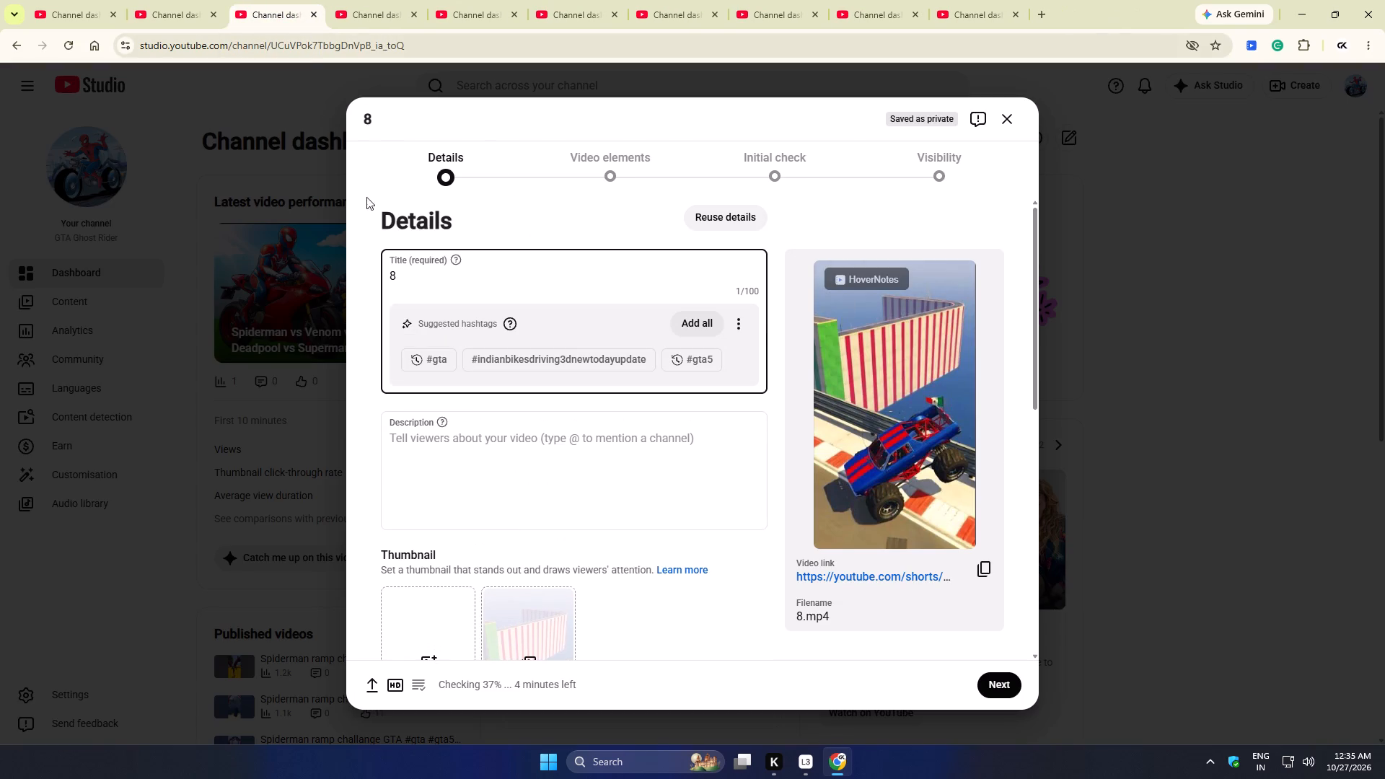
Set both the title and description of video 8 to "Spiderman ramp challange GTA #gta #gta5 #gta6 #gta6leaks".
{"action": "left_click_drag", "start_coordinate": [404, 276], "coordinate": [364, 276]}
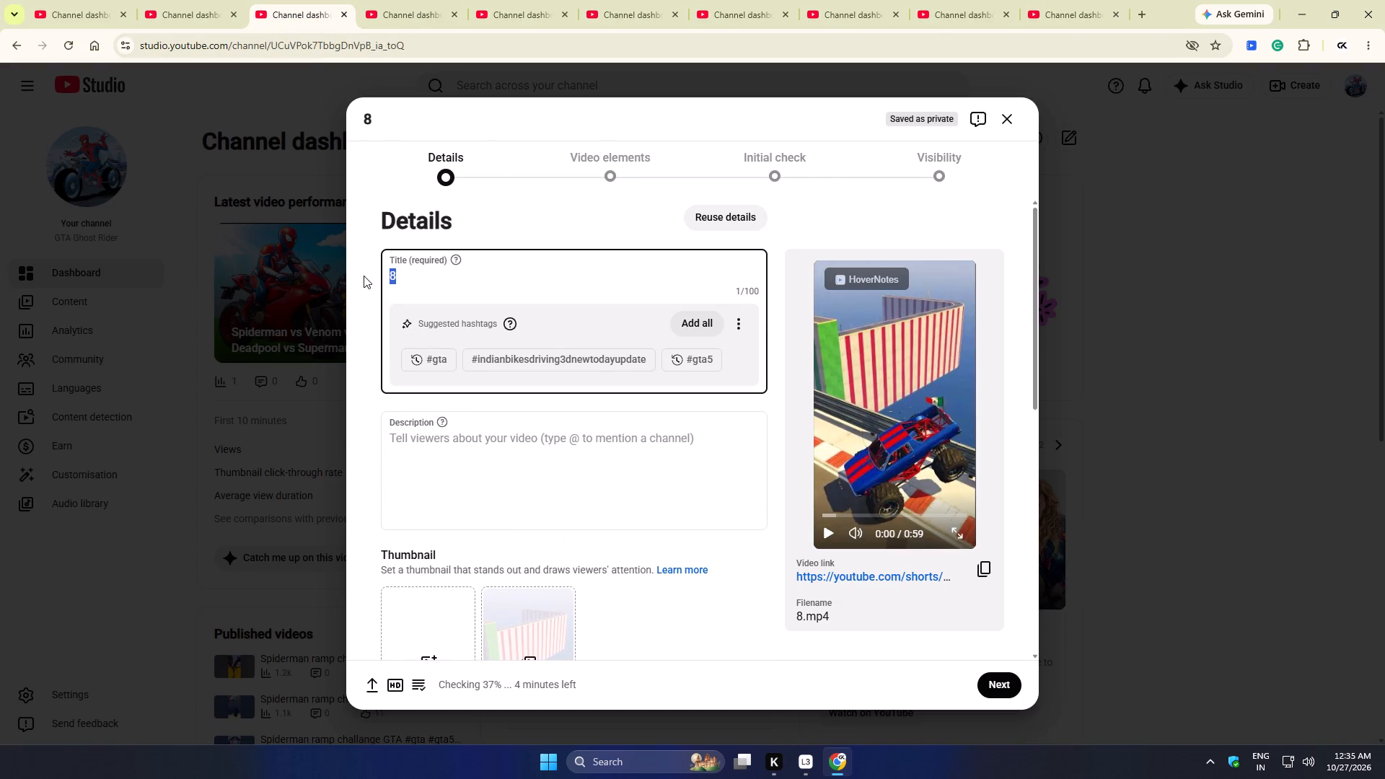
{"action": "key", "text": "ctrl+v"}
{"action": "left_click", "coordinate": [694, 308]}
{"action": "left_click", "coordinate": [565, 440]}
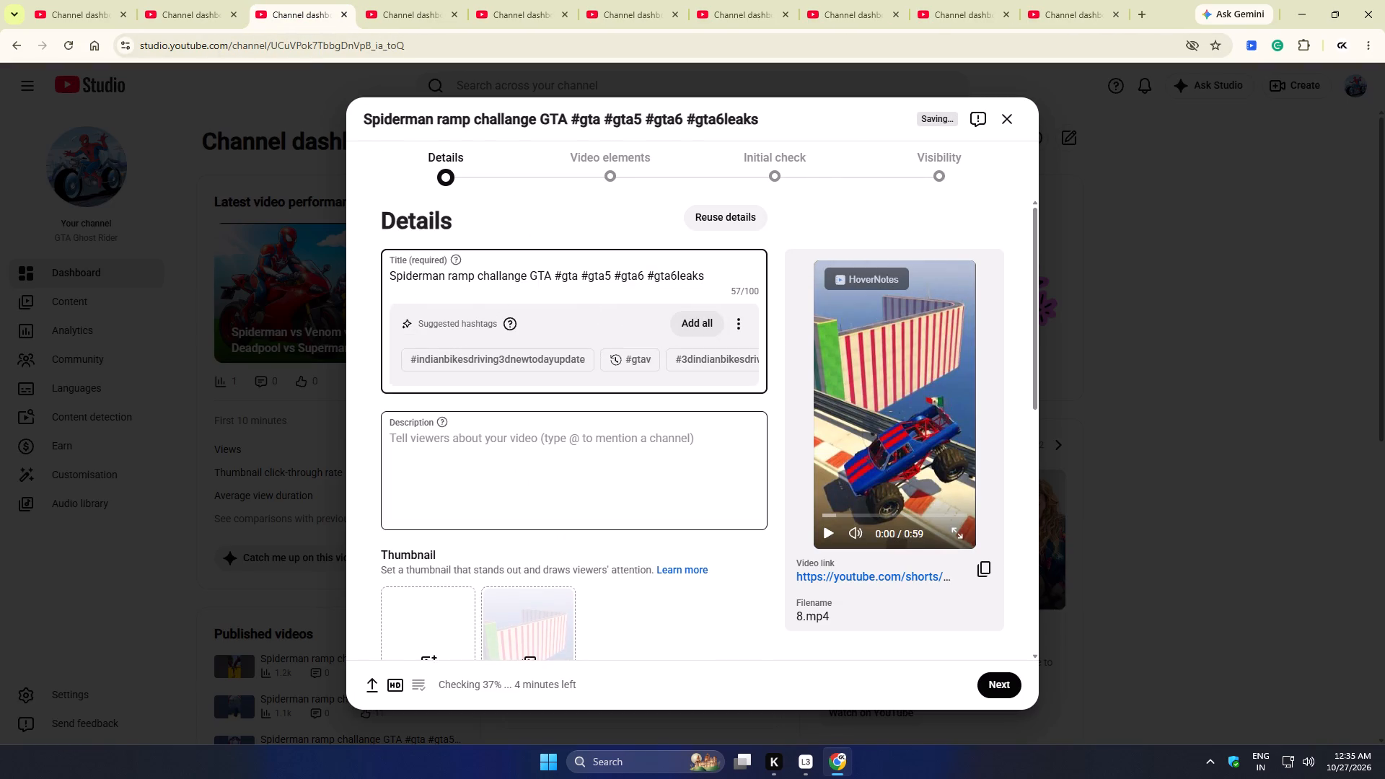
{"action": "key", "text": "ctrl+v"}
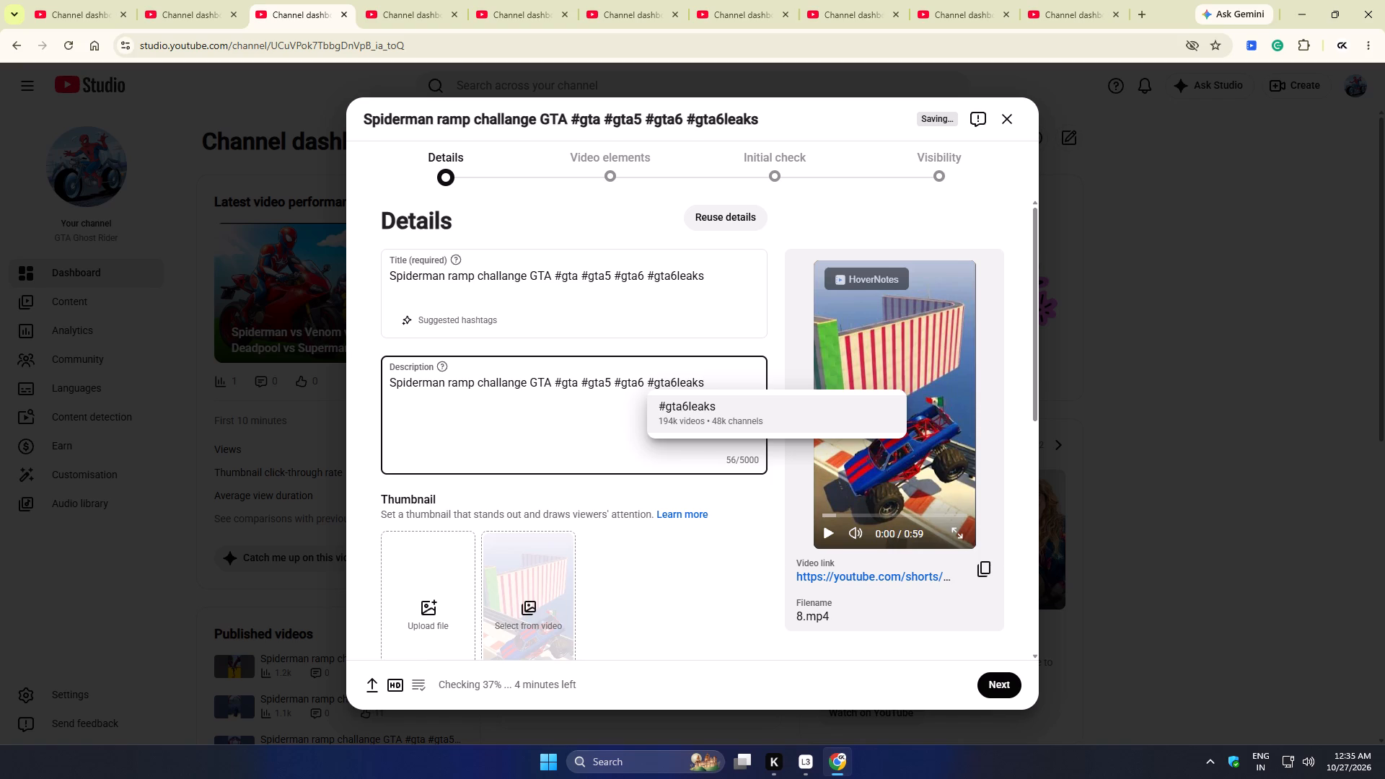
{"action": "left_click", "coordinate": [692, 403]}
{"action": "scroll", "coordinate": [864, 550], "scroll_direction": "down", "scroll_amount": 6}
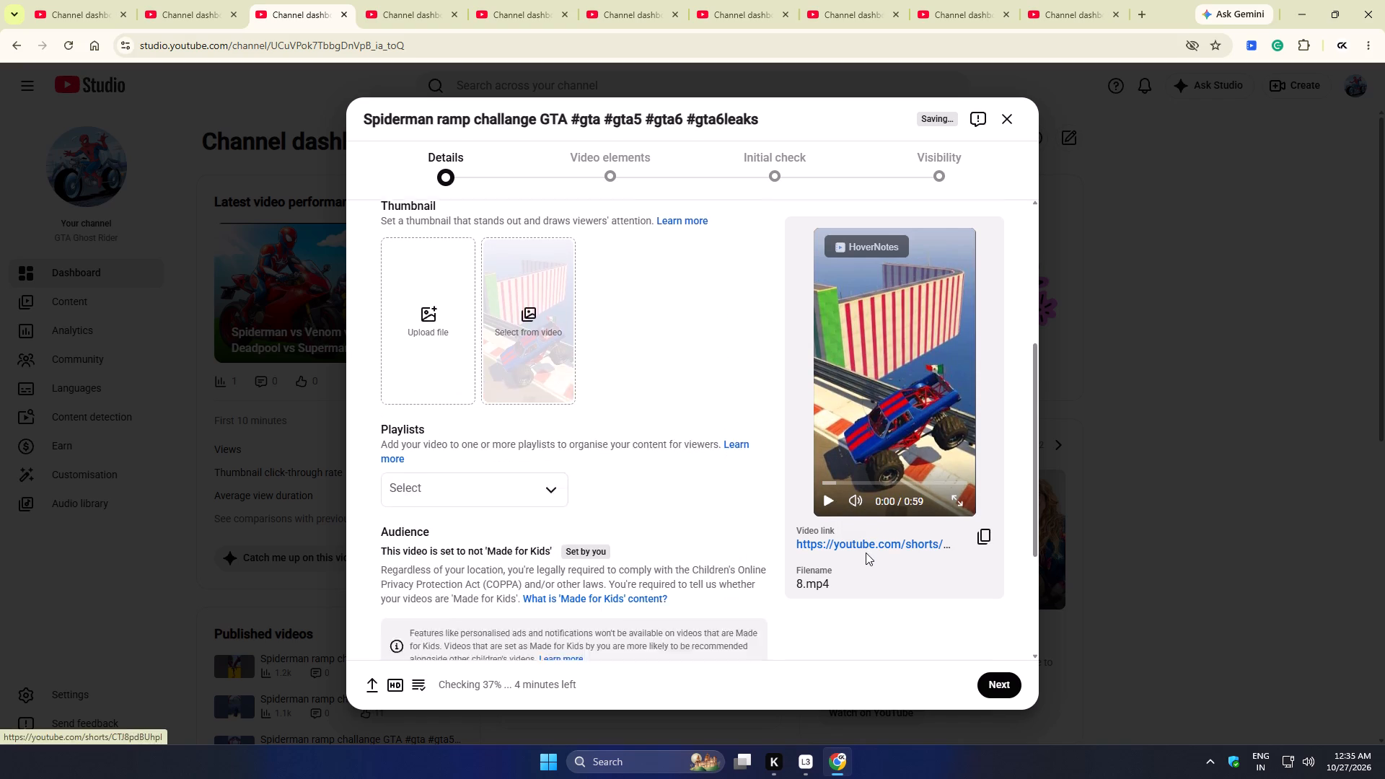
{"action": "scroll", "coordinate": [866, 562], "scroll_direction": "down", "scroll_amount": 8}
Schedule video 8 to go public on 27 Oct 2026 at 04:15, and close its browser tab.
{"action": "left_click", "coordinate": [1009, 685]}
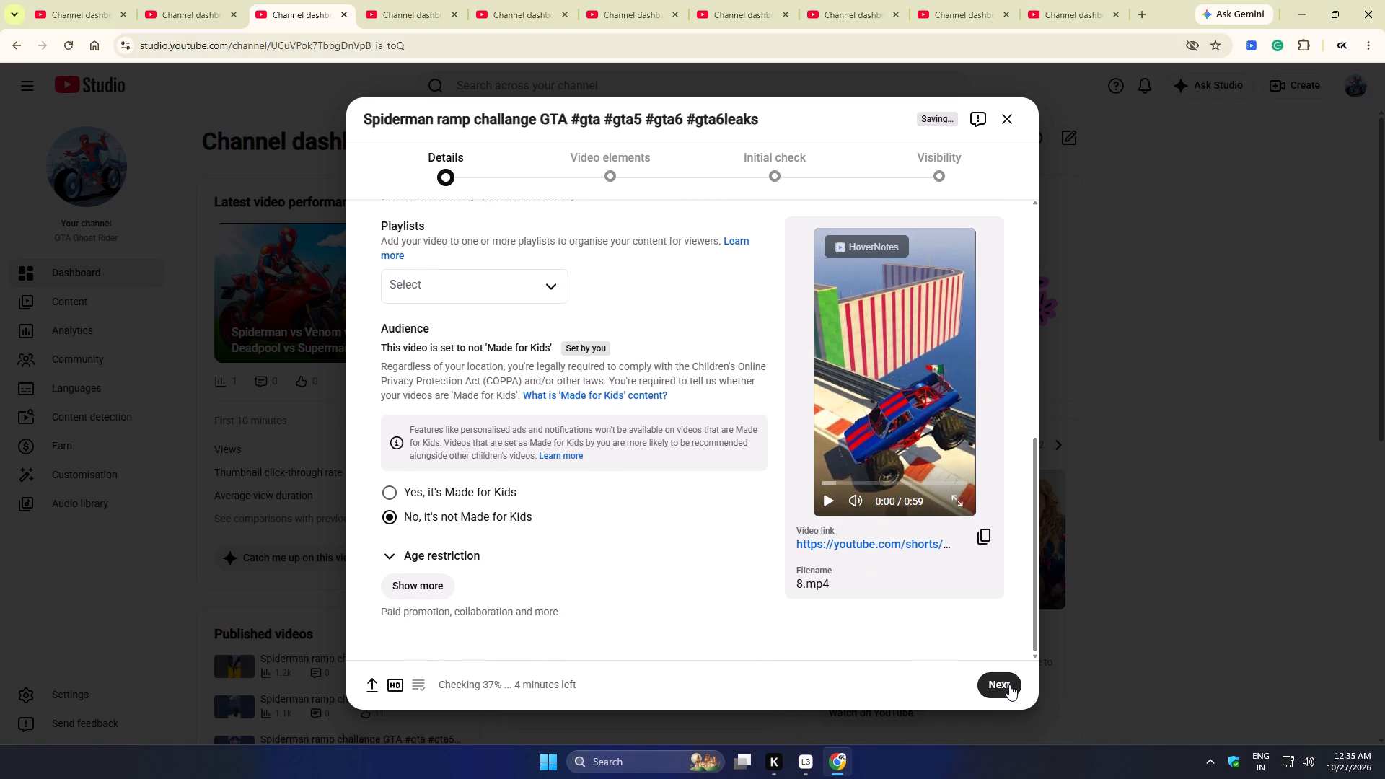
{"action": "left_click", "coordinate": [1009, 685]}
{"action": "left_click", "coordinate": [1009, 685]}
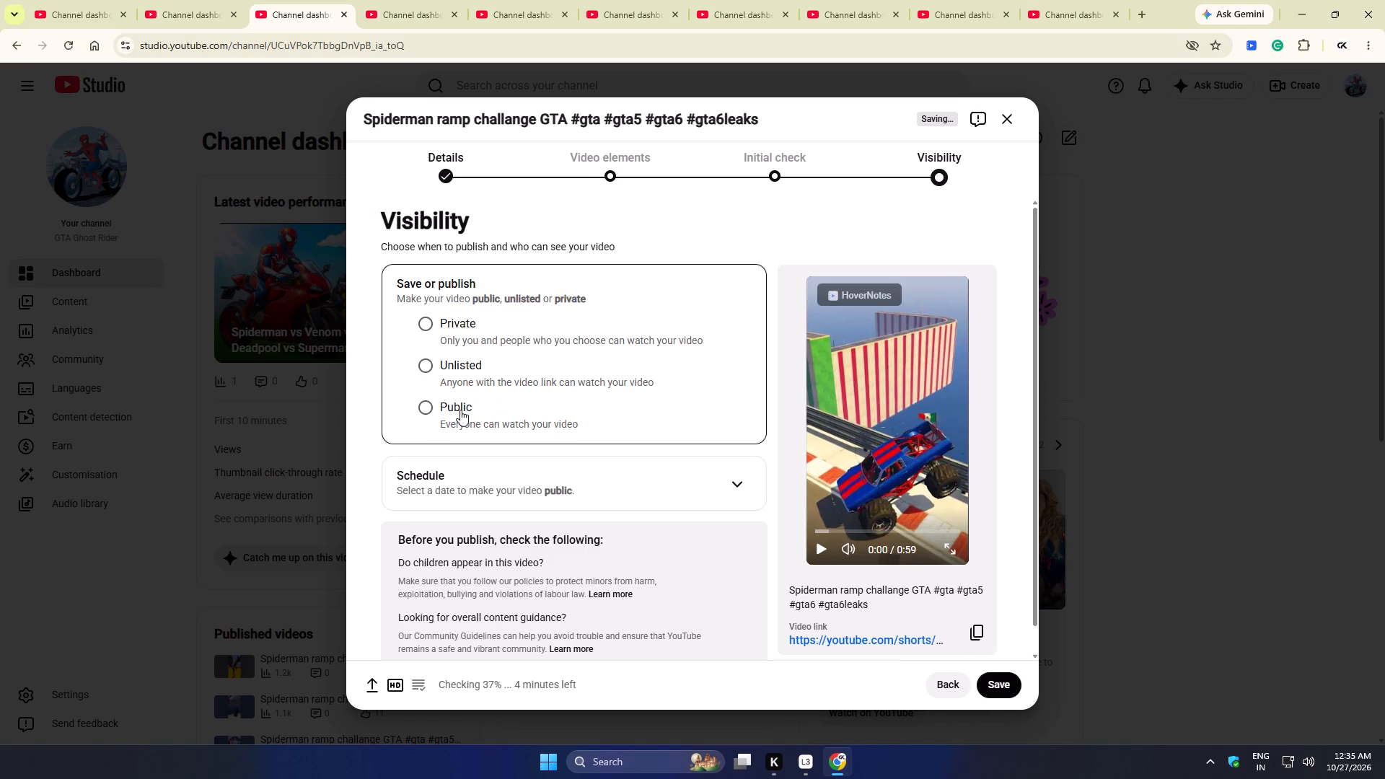
{"action": "left_click", "coordinate": [430, 413]}
{"action": "left_click", "coordinate": [485, 516]}
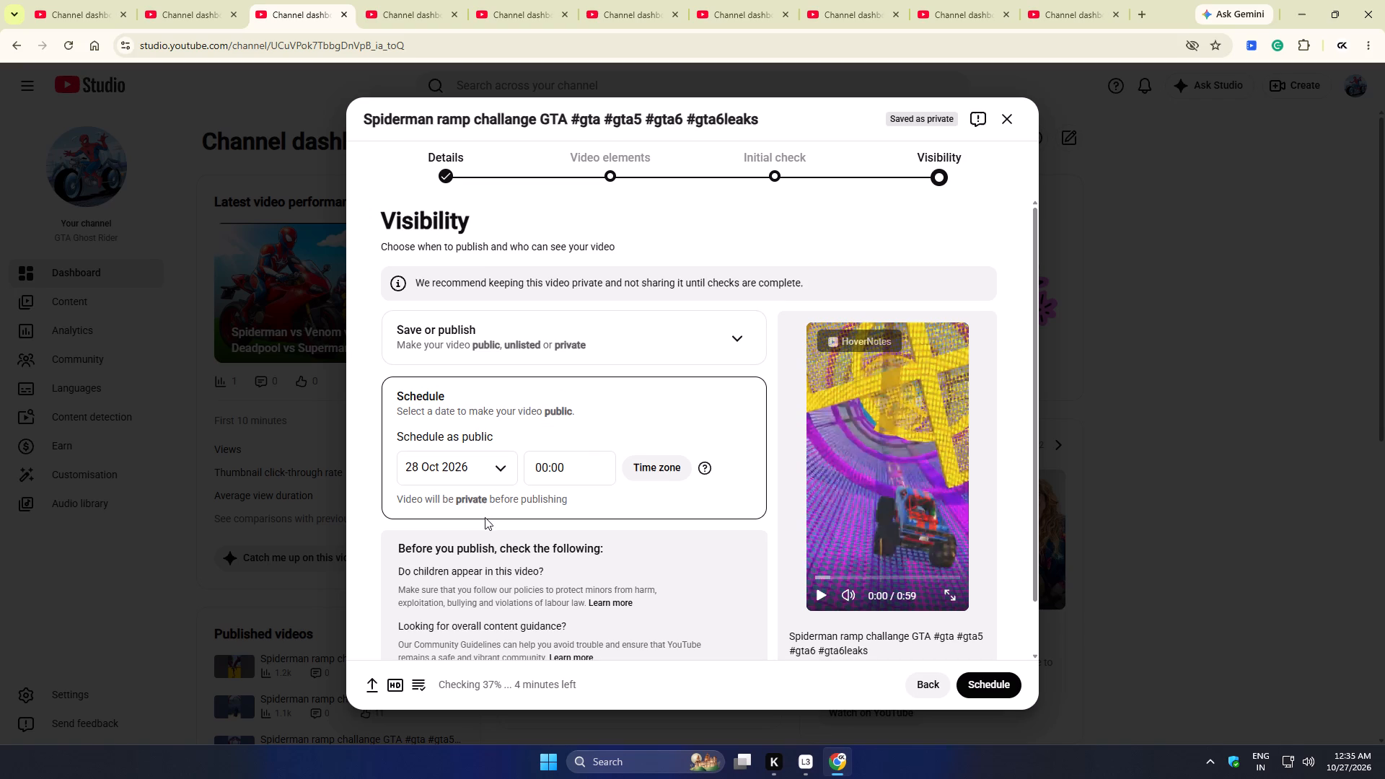
{"action": "left_click", "coordinate": [480, 470]}
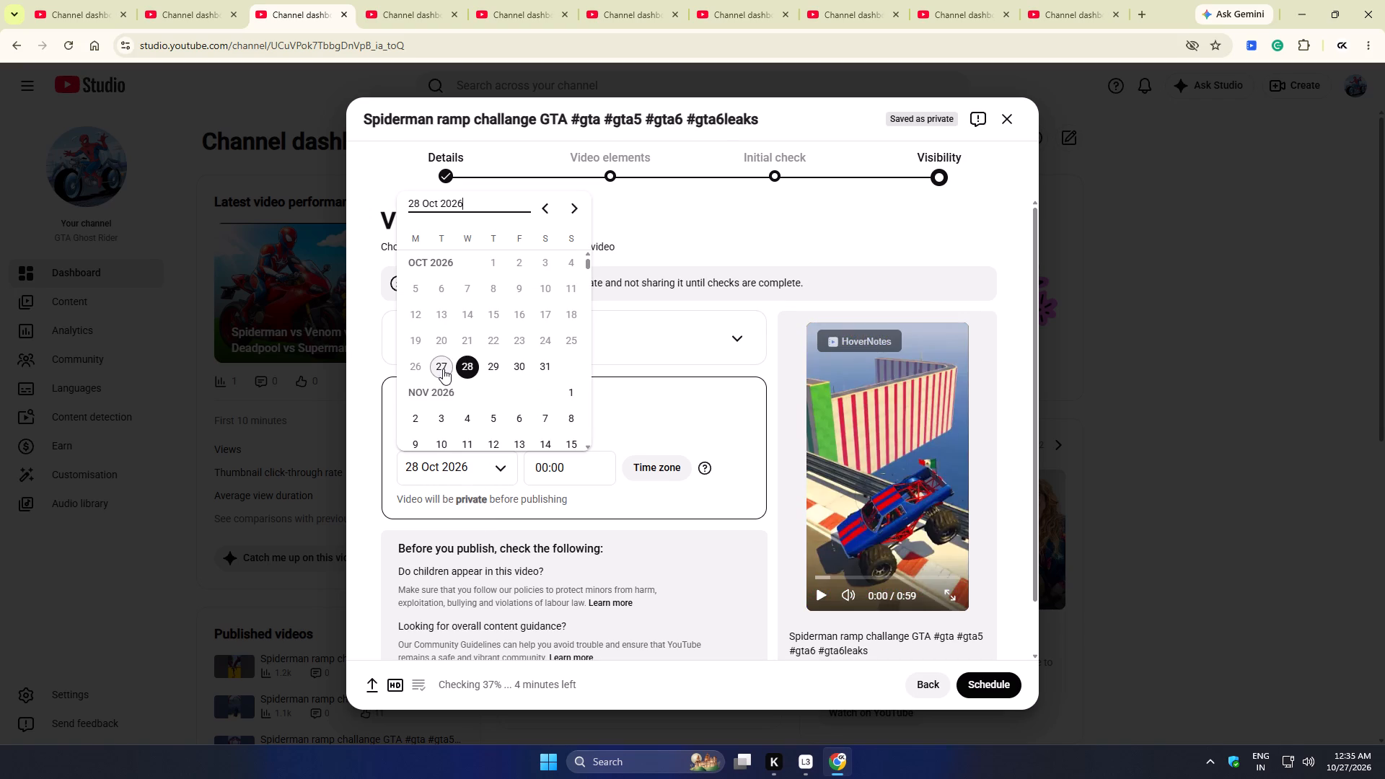
{"action": "left_click", "coordinate": [443, 369]}
{"action": "left_click", "coordinate": [558, 473]}
{"action": "scroll", "coordinate": [592, 547], "scroll_direction": "down", "scroll_amount": 6}
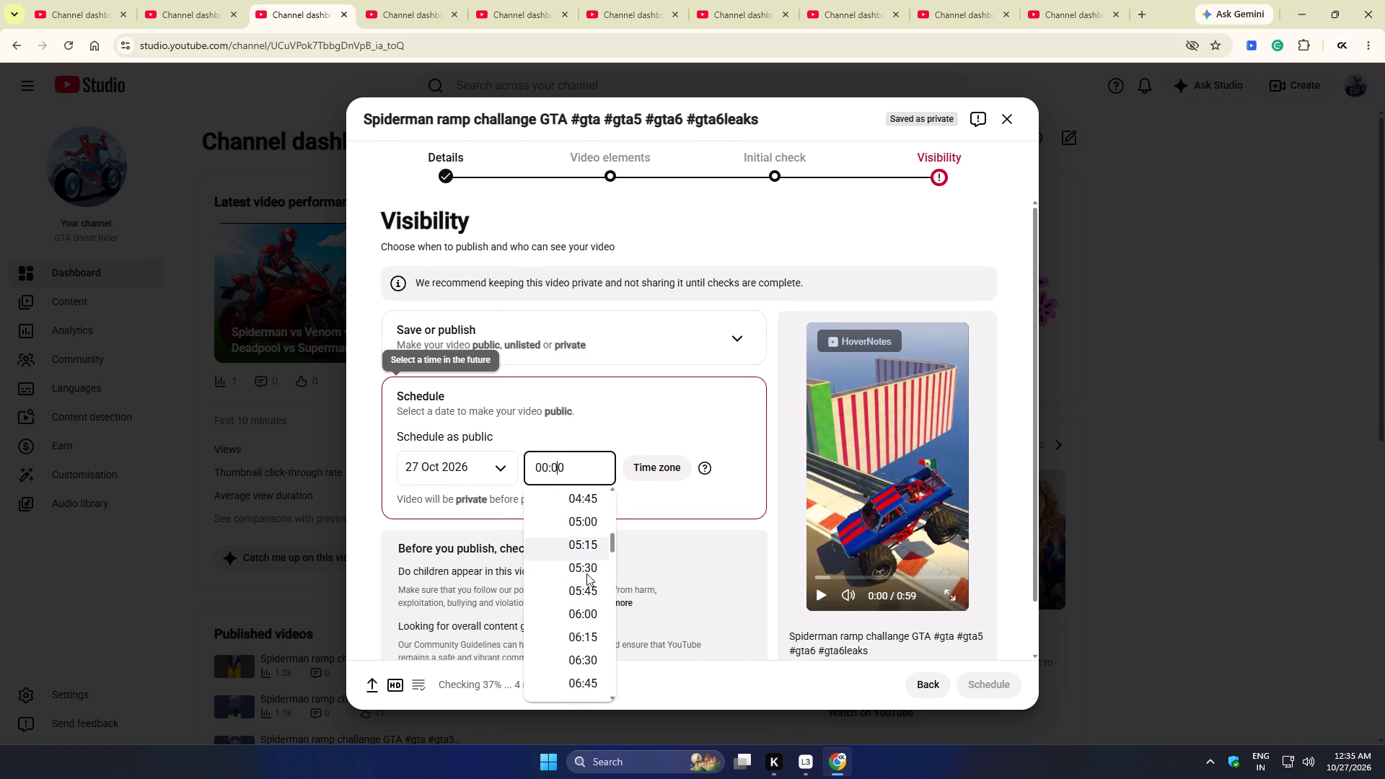
{"action": "scroll", "coordinate": [585, 537], "scroll_direction": "up", "scroll_amount": 2}
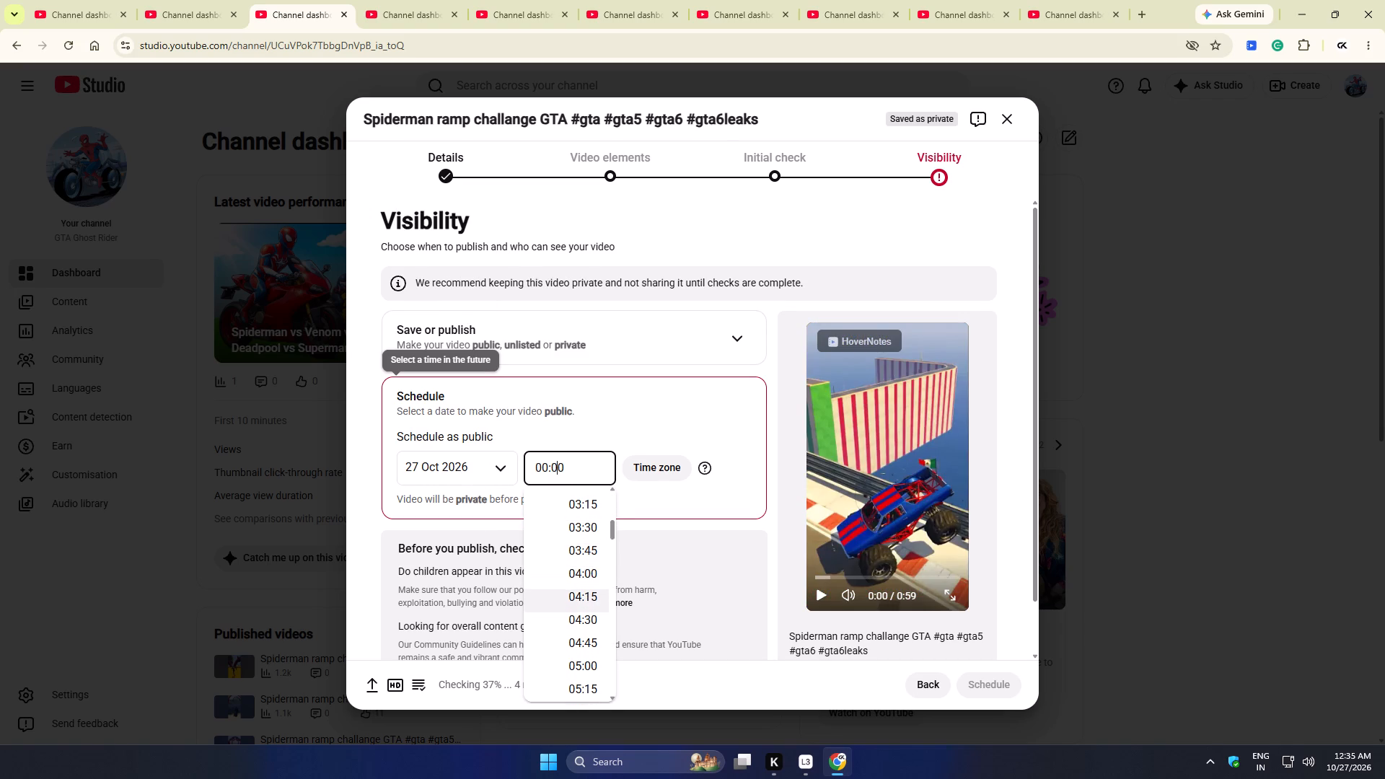
{"action": "left_click", "coordinate": [590, 591]}
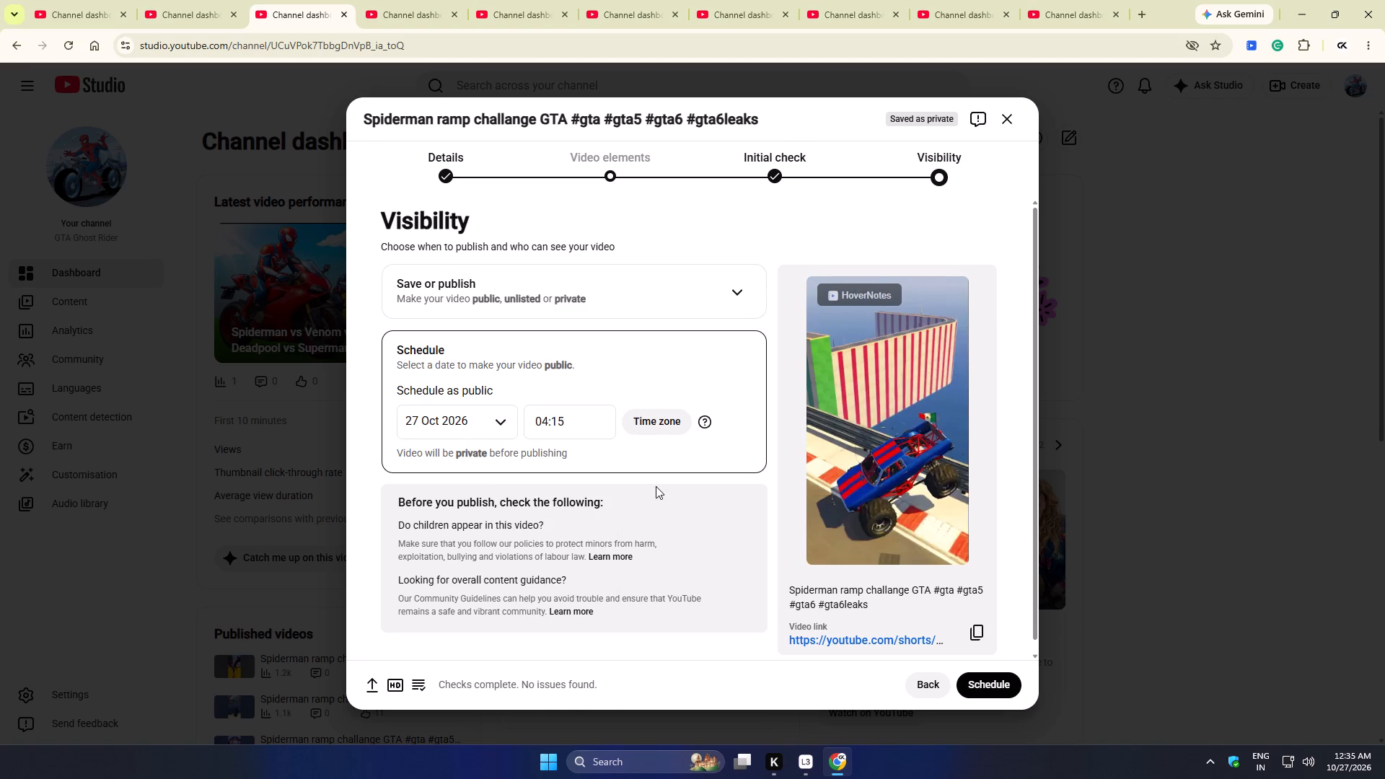
{"action": "scroll", "coordinate": [701, 465], "scroll_direction": "down", "scroll_amount": 2}
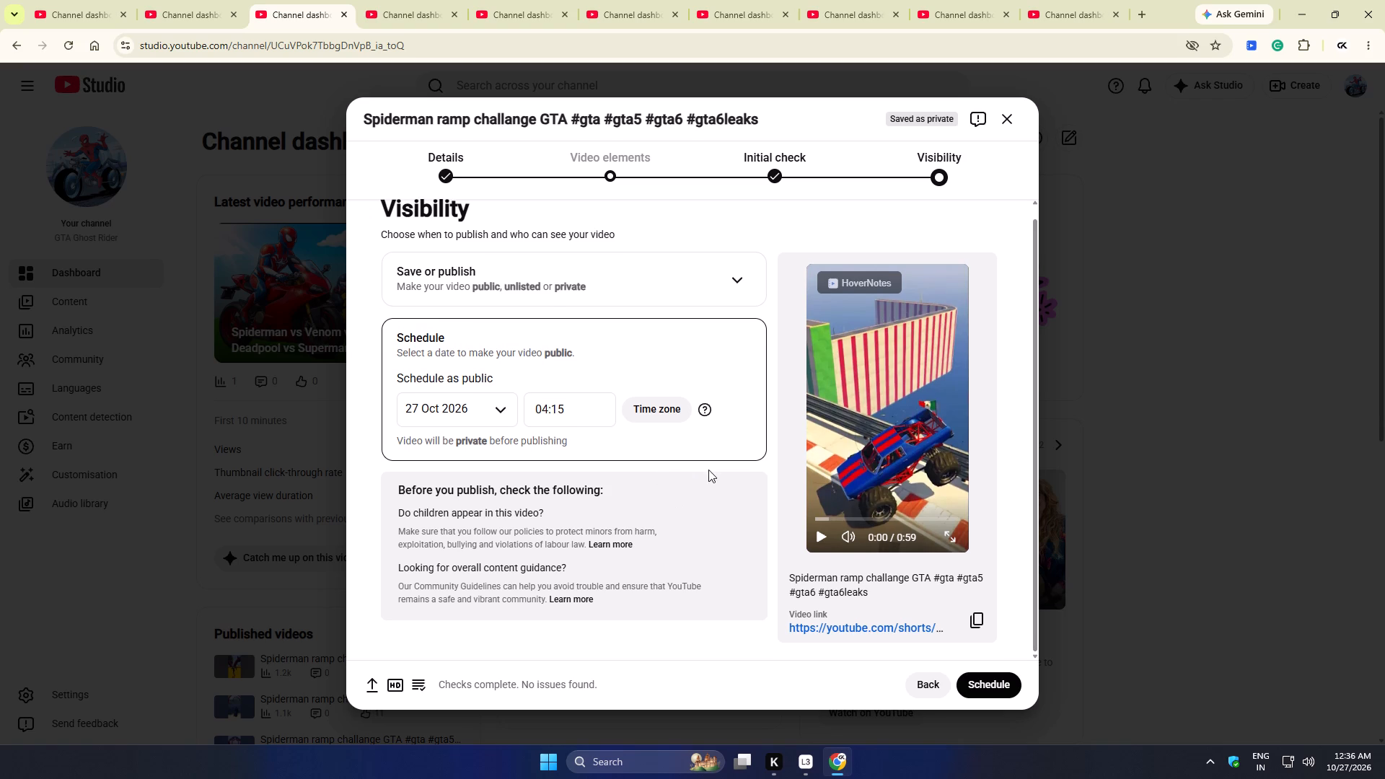
{"action": "scroll", "coordinate": [708, 470], "scroll_direction": "down", "scroll_amount": 2}
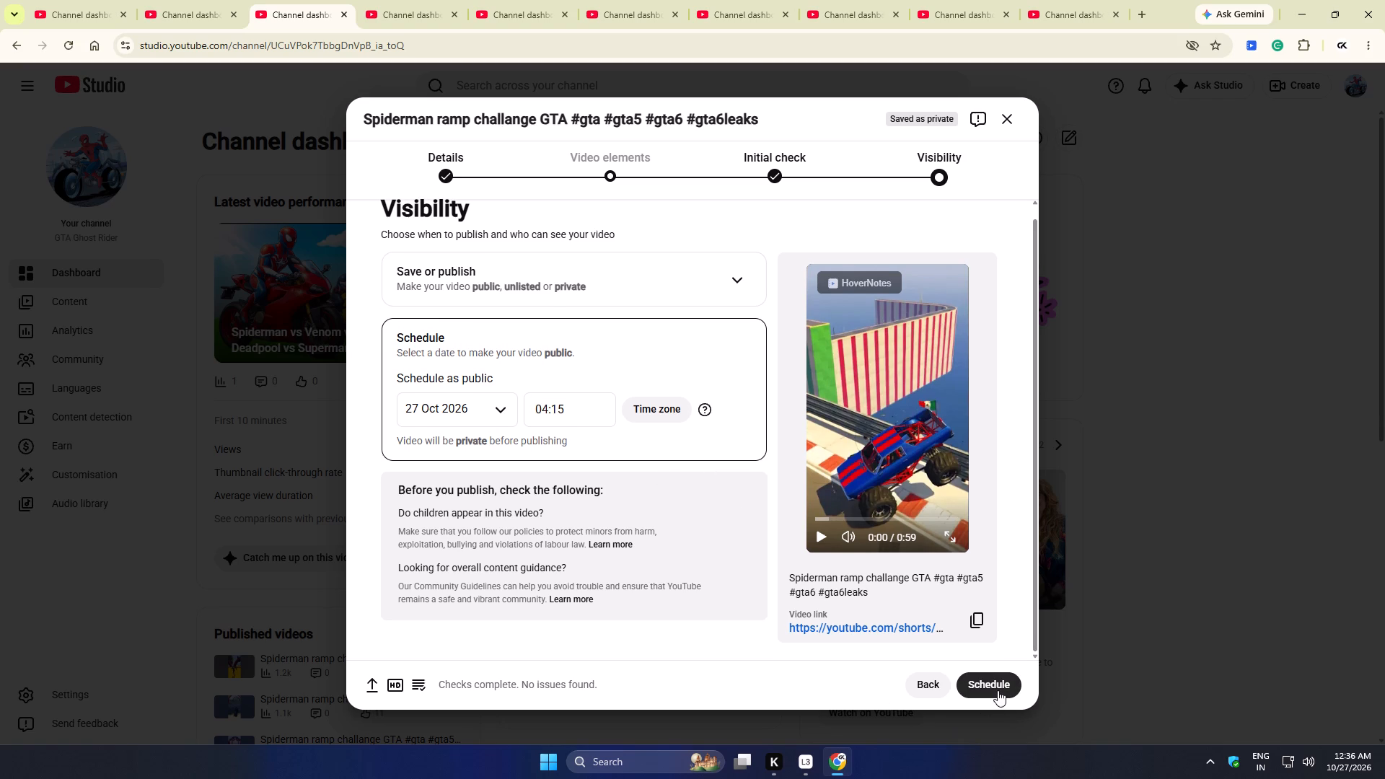
{"action": "left_click", "coordinate": [998, 690]}
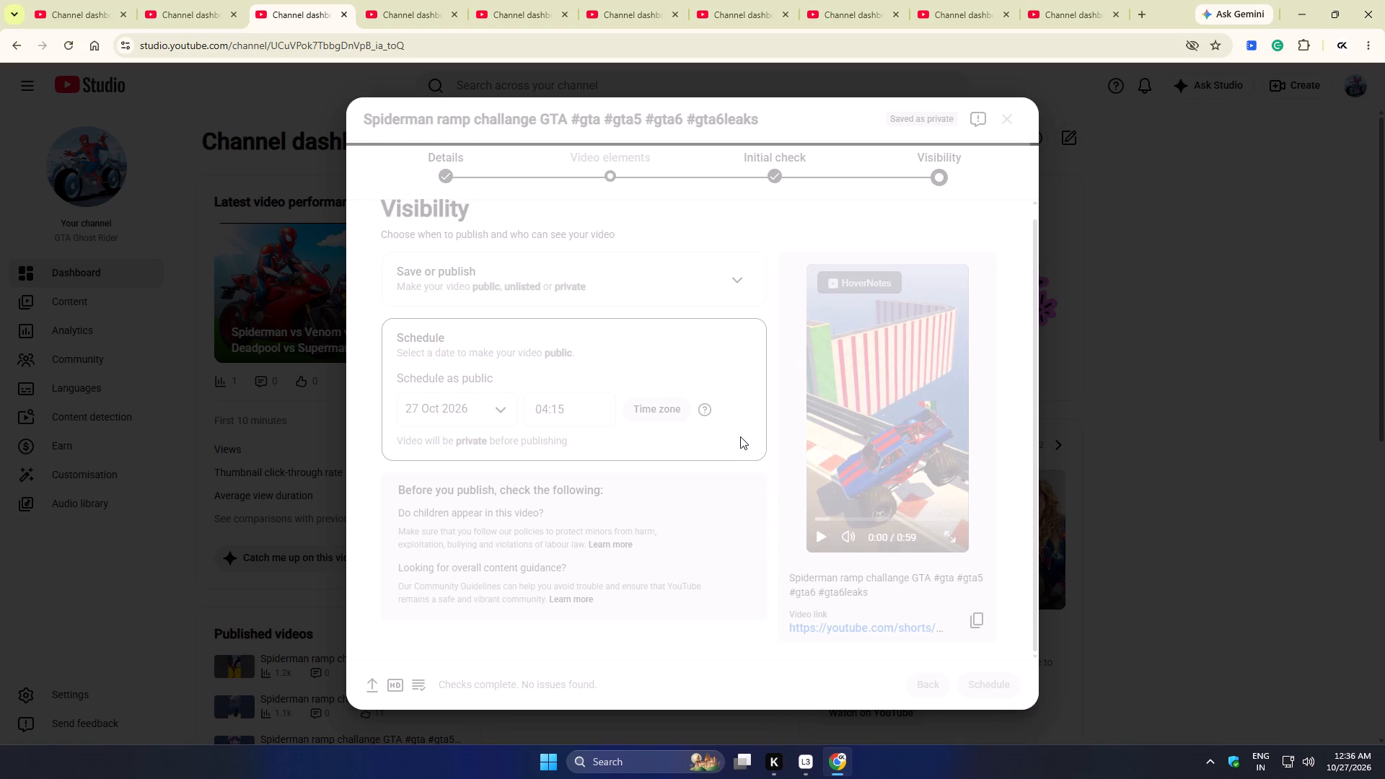
{"action": "left_click", "coordinate": [838, 509]}
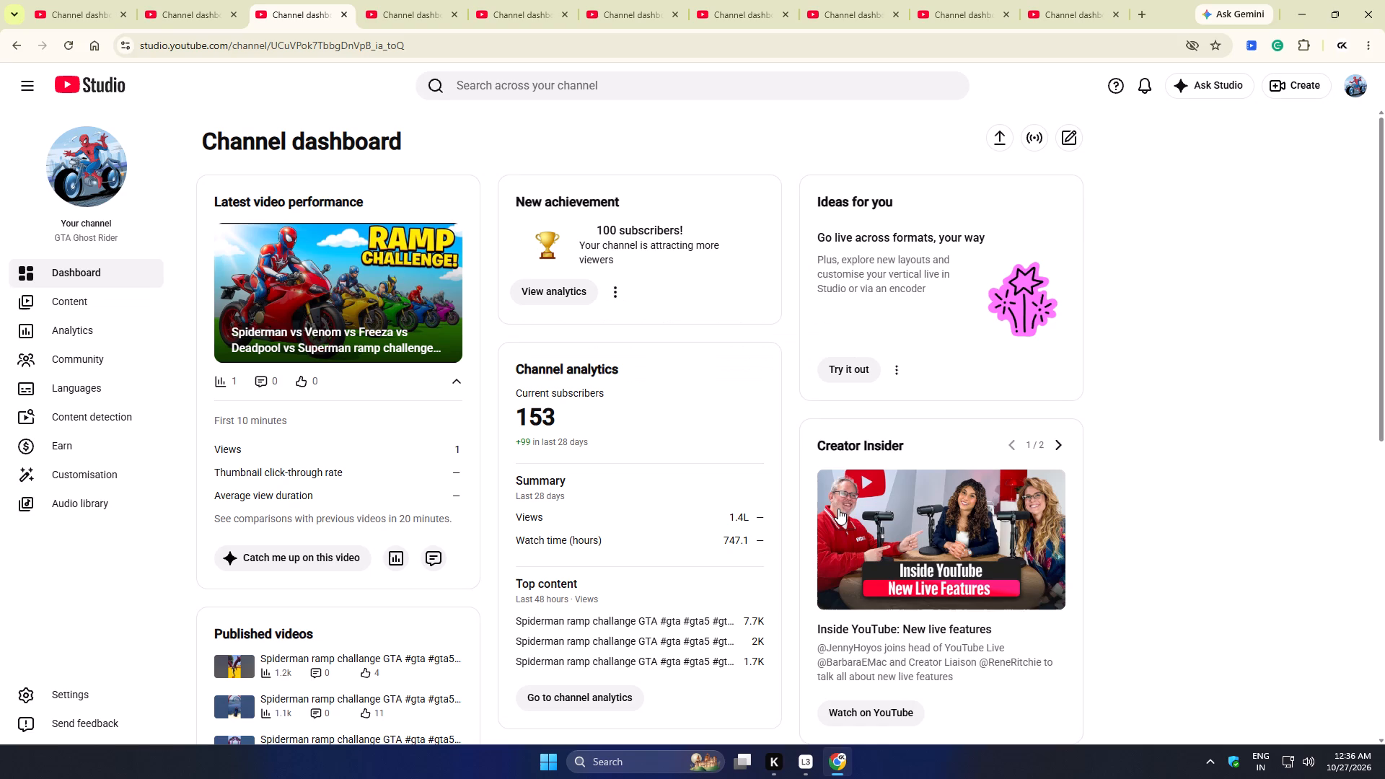
{"action": "left_click", "coordinate": [341, 12]}
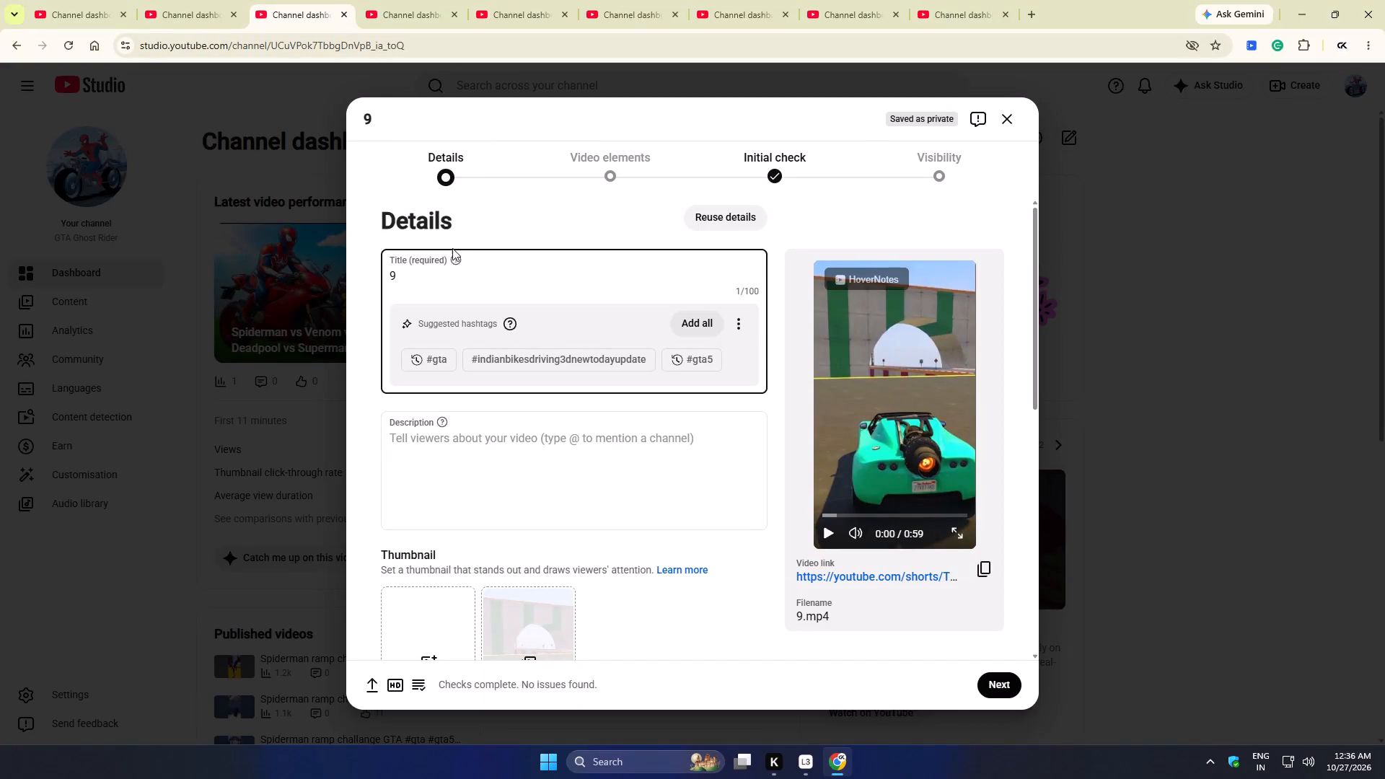
Set both the title and description of video 9 to "Spiderman ramp challange GTA #gta #gta5 #gta6 #gta6leaks".
{"action": "left_click_drag", "start_coordinate": [426, 283], "coordinate": [367, 272]}
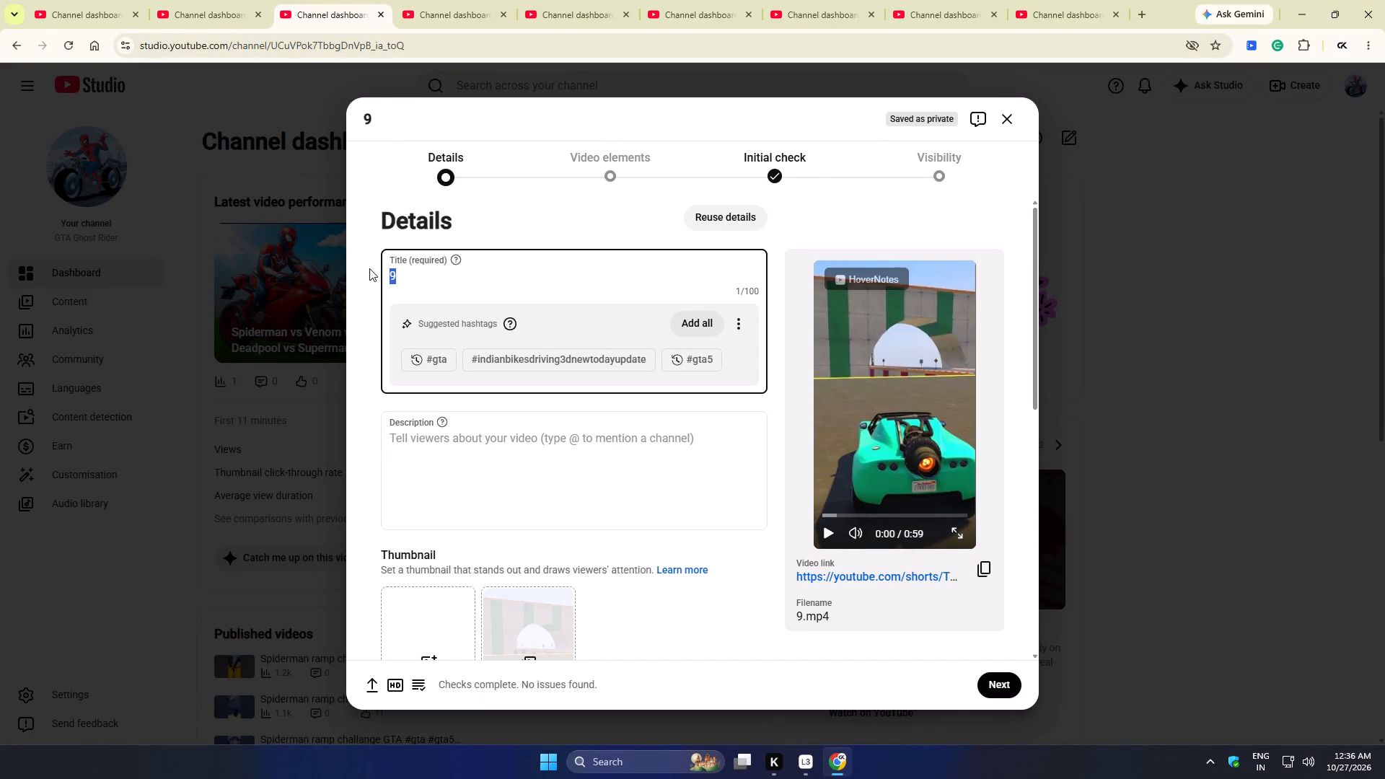
{"action": "key", "text": "ctrl+v"}
{"action": "left_click", "coordinate": [766, 315]}
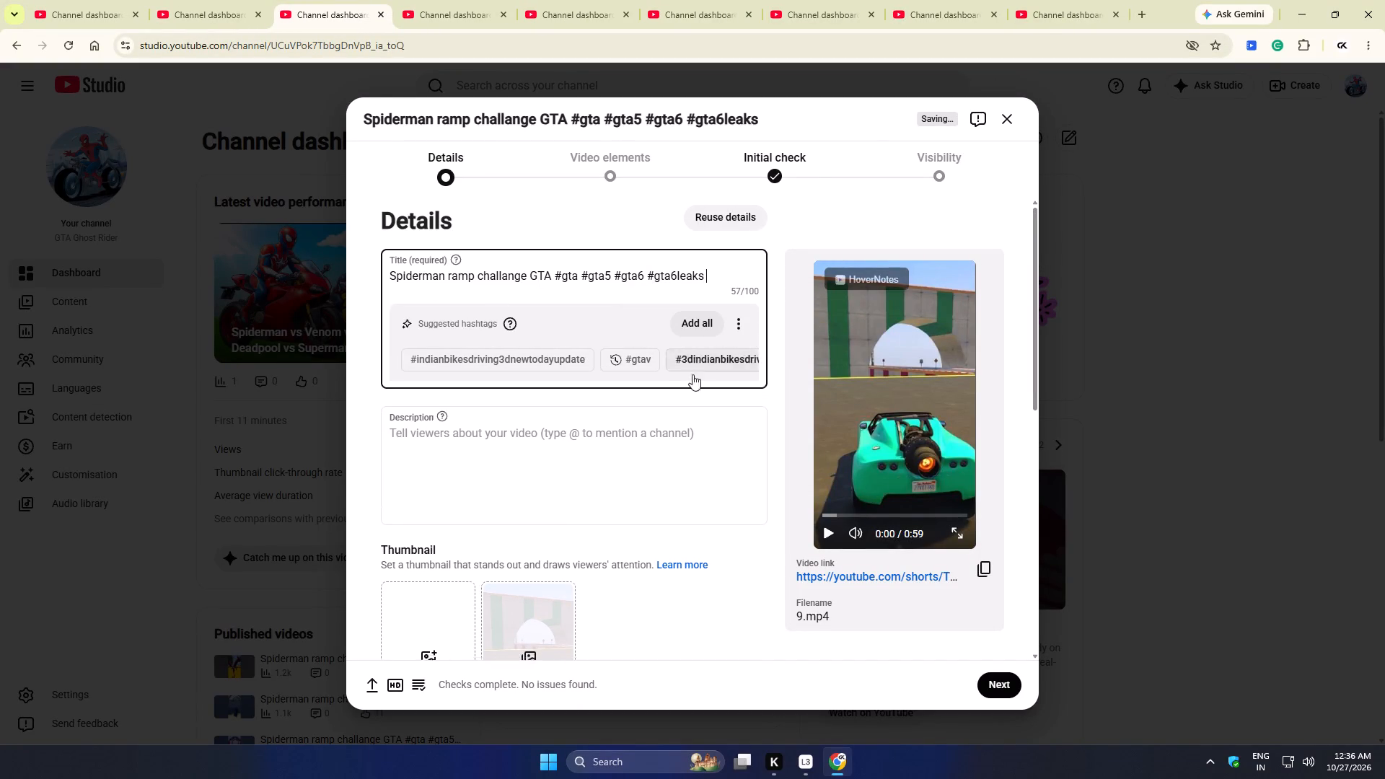
{"action": "left_click", "coordinate": [601, 451]}
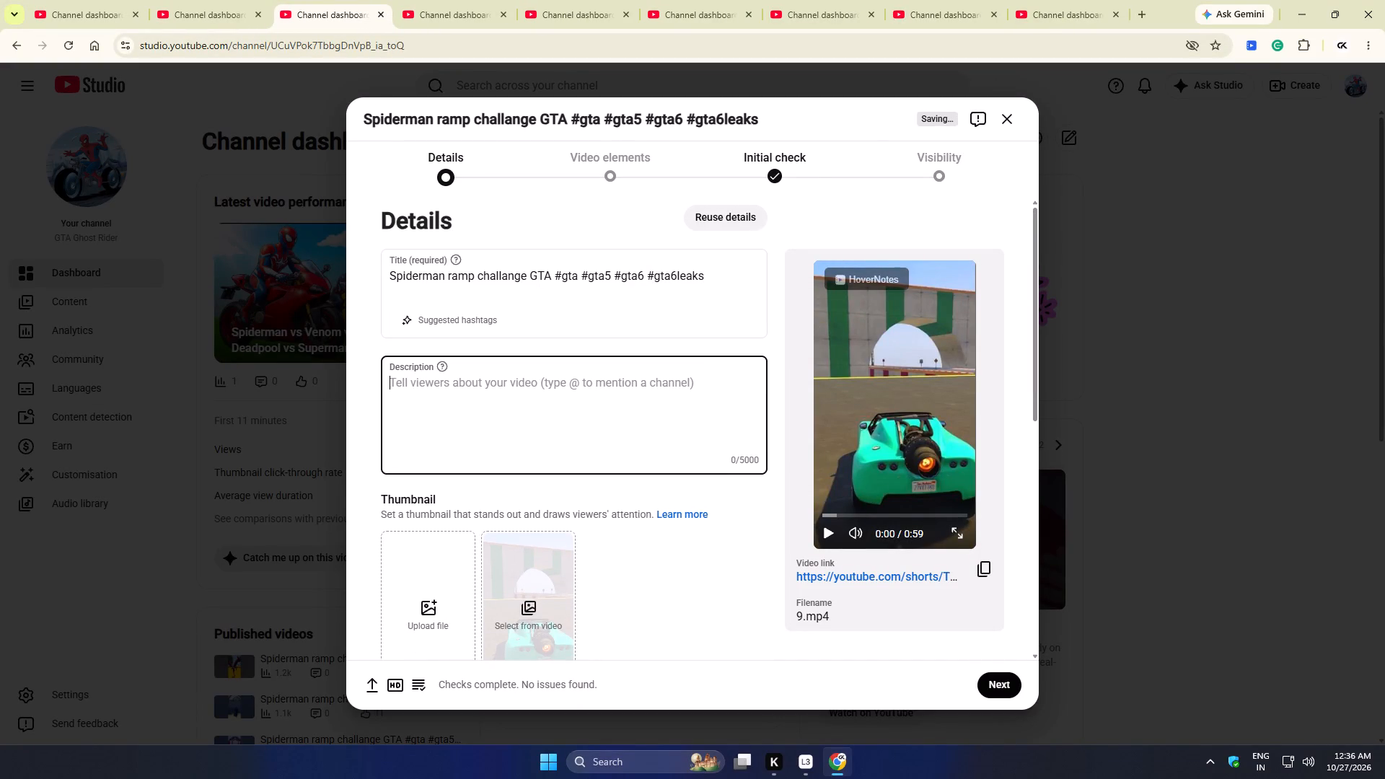
{"action": "key", "text": "ctrl+v"}
{"action": "left_click", "coordinate": [706, 418]}
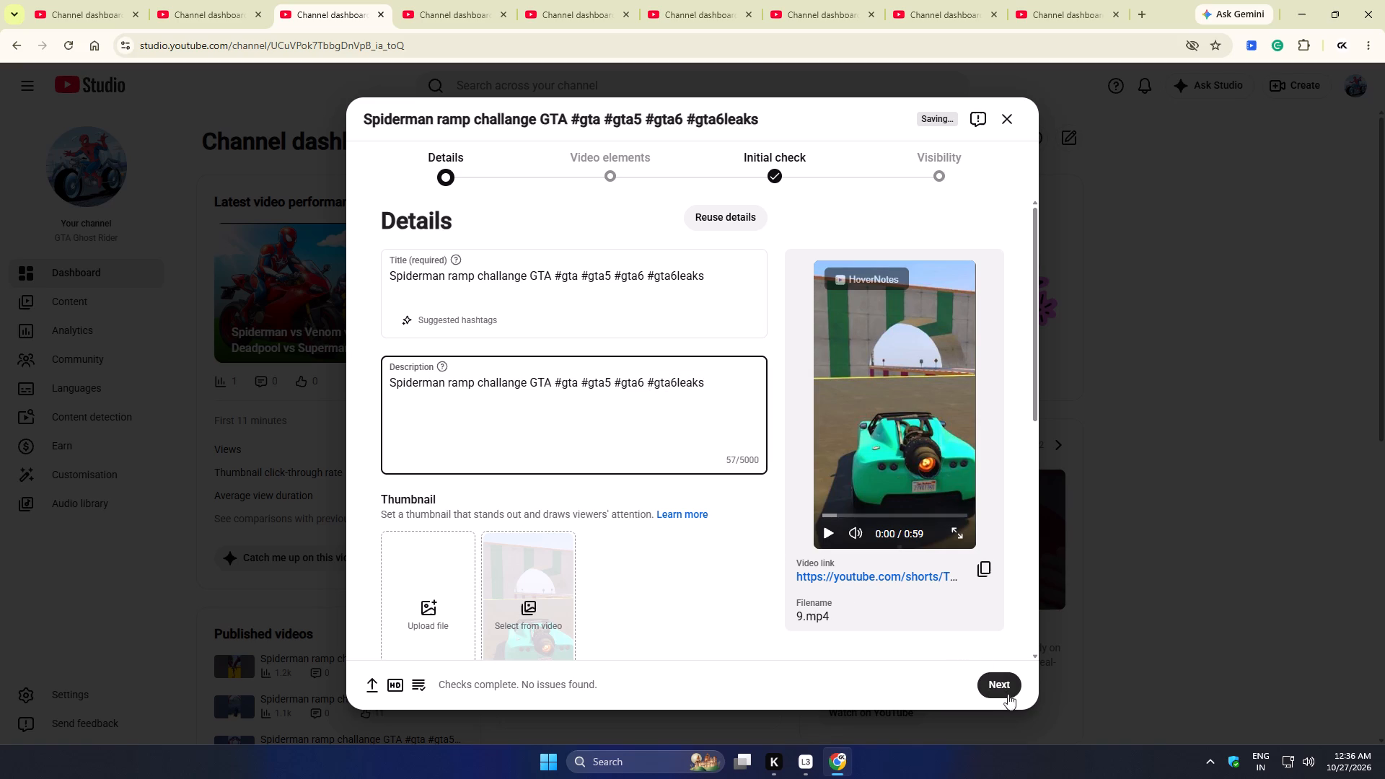
Schedule video 9 to go public on 27 Oct 2026 at 04:45, and dismiss the confirmation.
{"action": "left_click", "coordinate": [1006, 686]}
{"action": "left_click", "coordinate": [1006, 686]}
{"action": "left_click", "coordinate": [1006, 686]}
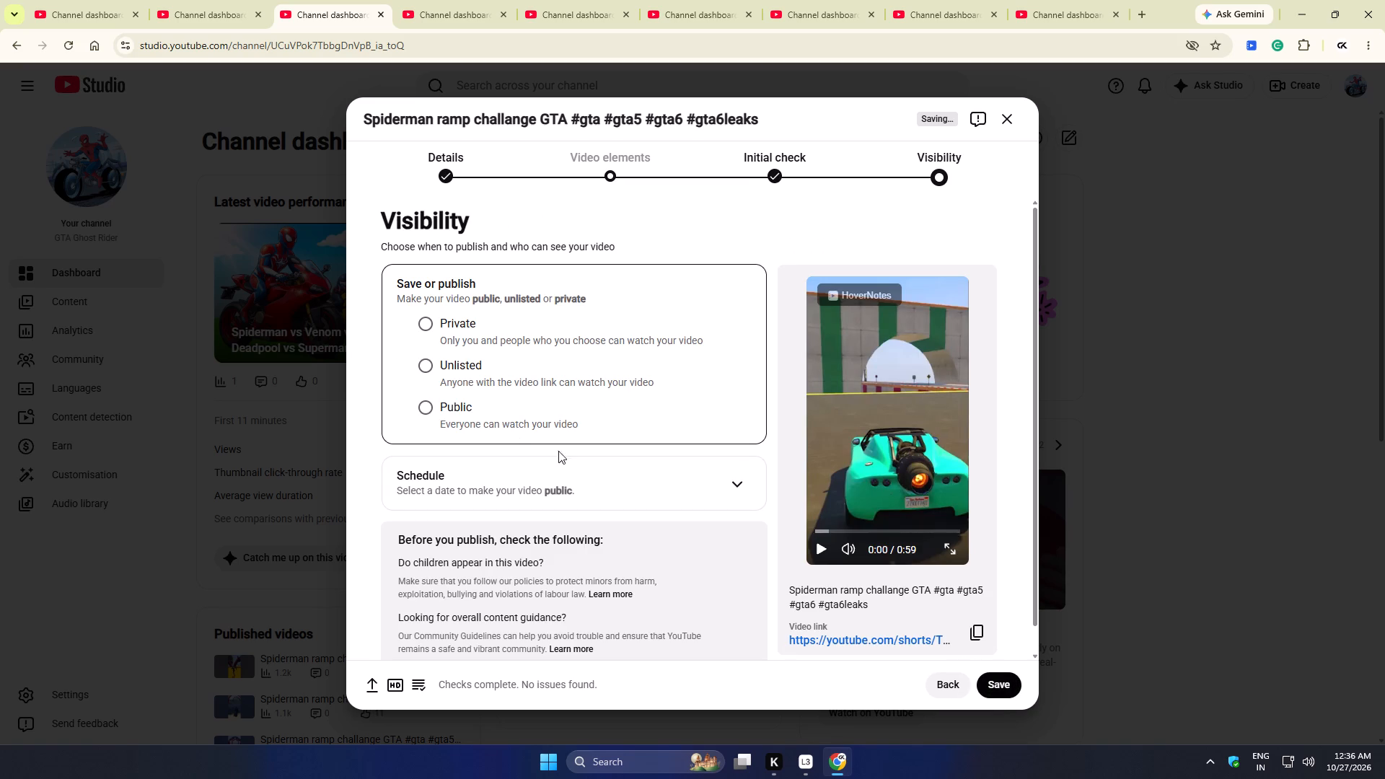
{"action": "left_click", "coordinate": [431, 406]}
{"action": "left_click", "coordinate": [467, 470]}
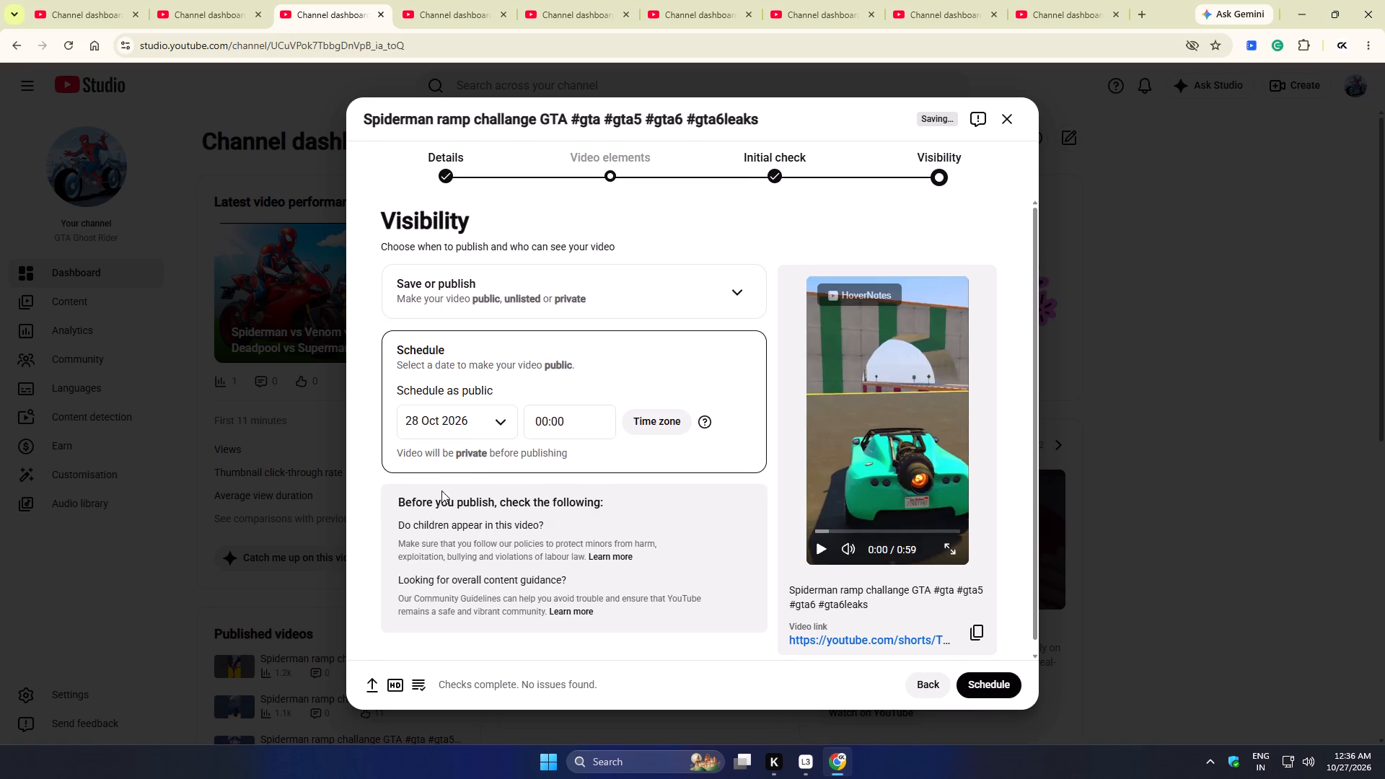
{"action": "left_click", "coordinate": [434, 426]}
{"action": "left_click", "coordinate": [438, 578]}
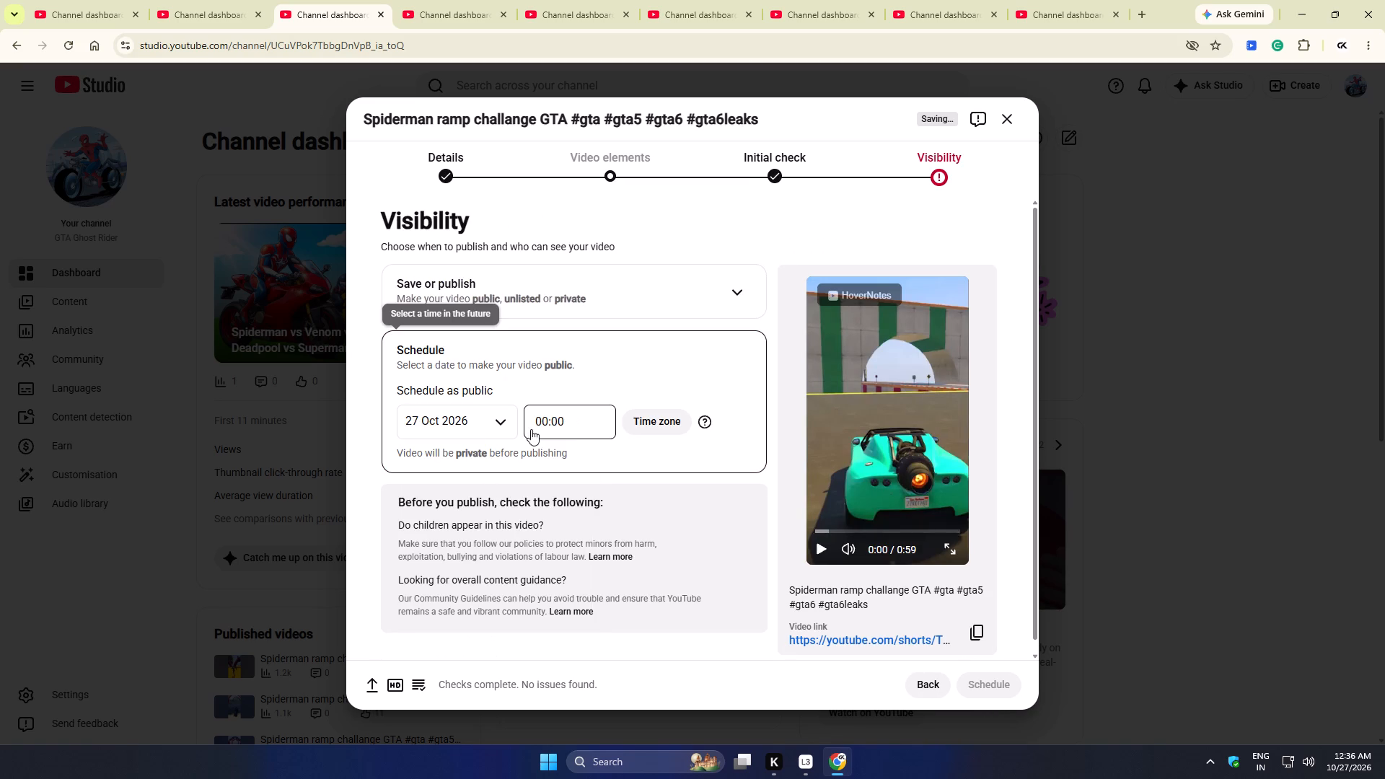
{"action": "left_click", "coordinate": [539, 418]}
{"action": "scroll", "coordinate": [576, 537], "scroll_direction": "down", "scroll_amount": 4}
{"action": "left_click", "coordinate": [584, 593]}
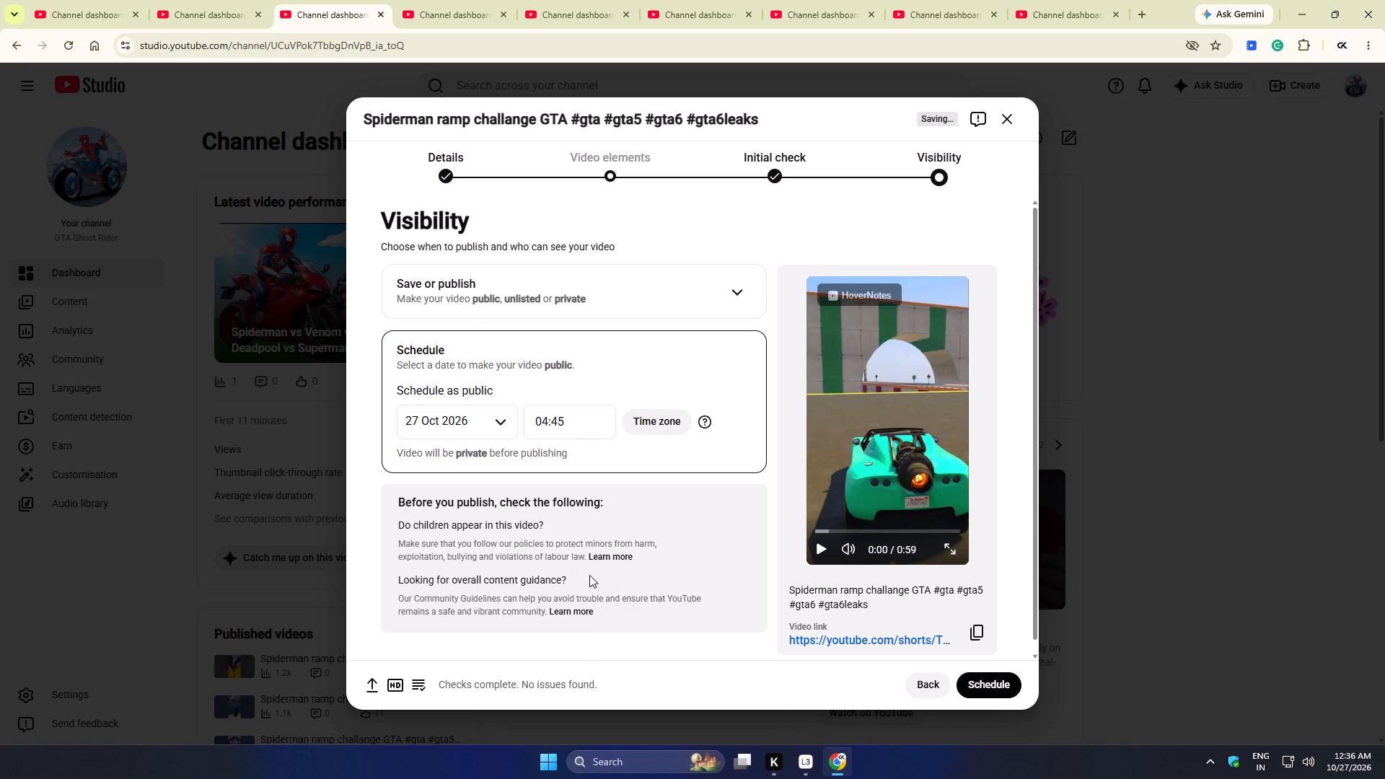
{"action": "left_click", "coordinate": [990, 690]}
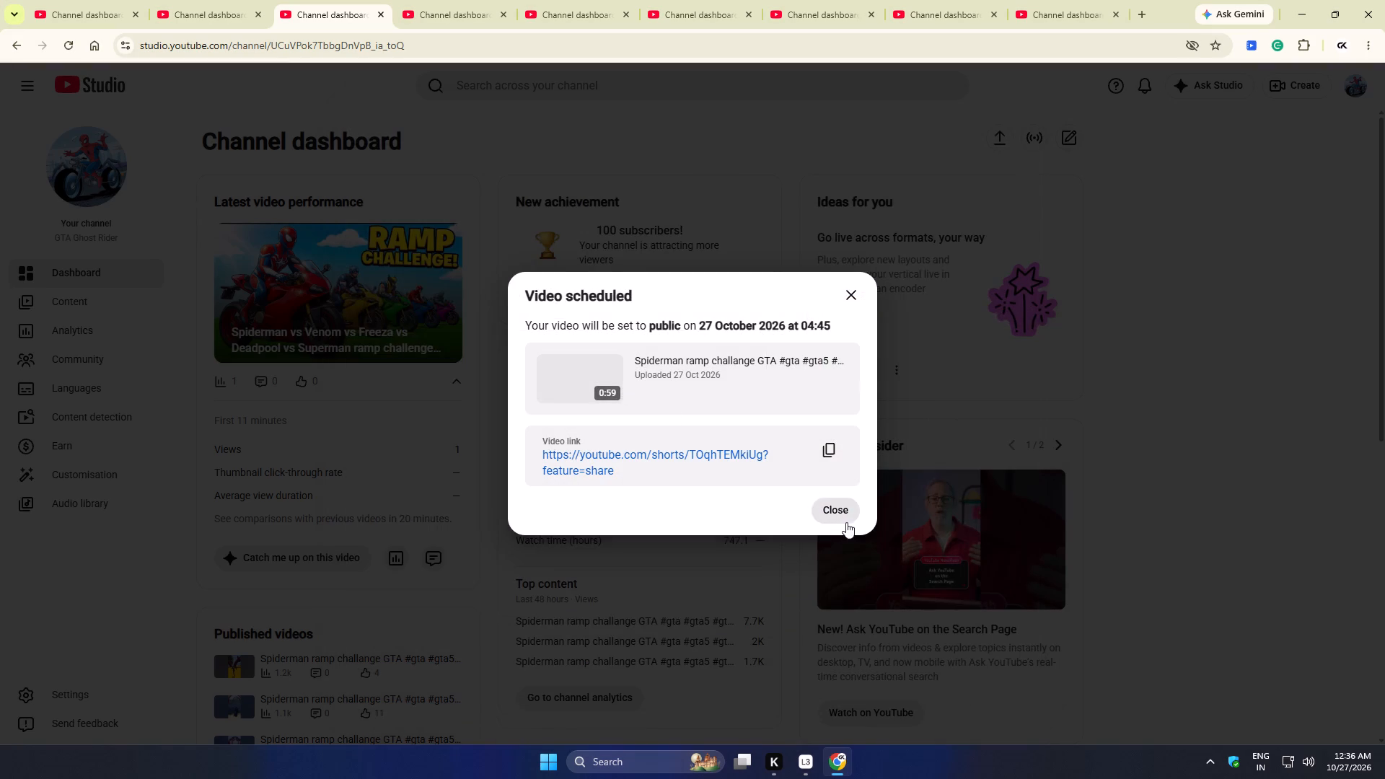
{"action": "left_click", "coordinate": [837, 514]}
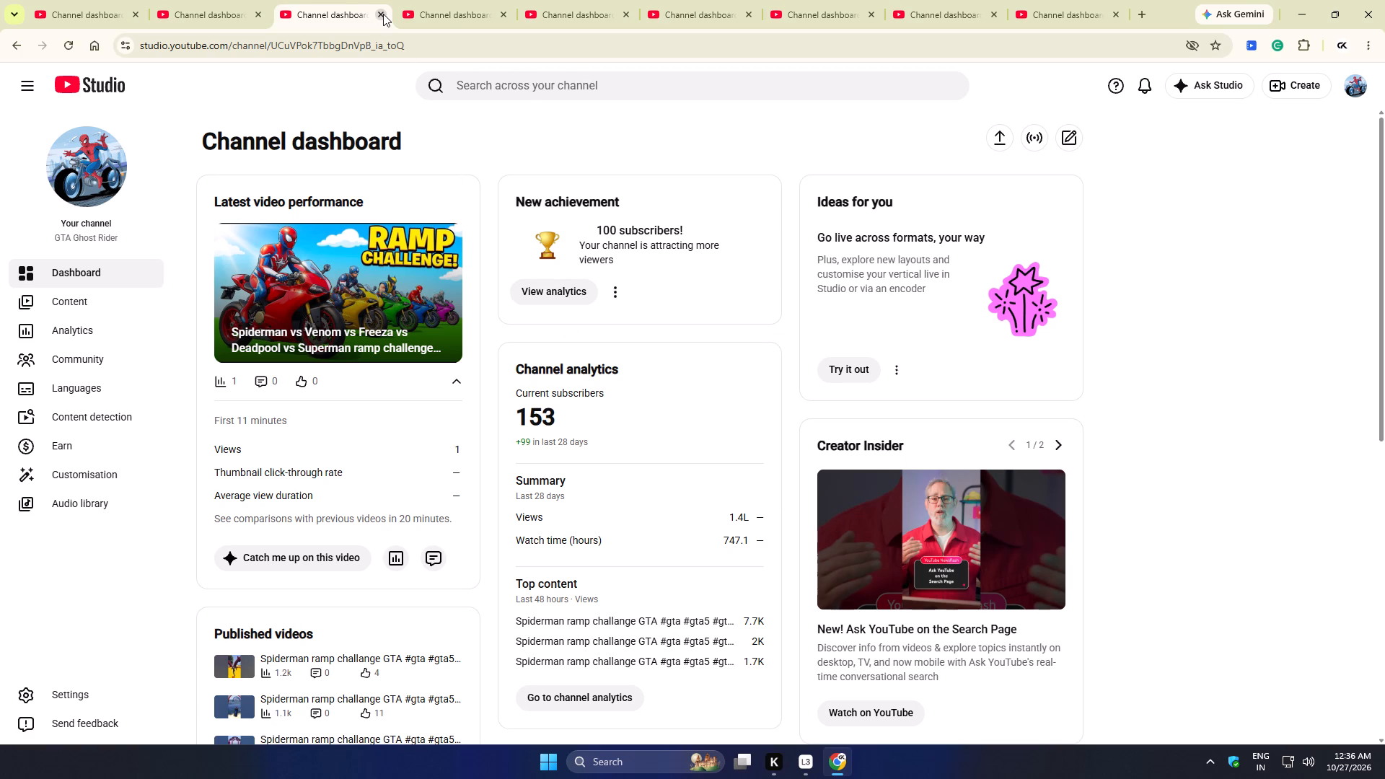
Close video 9's browser tab and set video 10's title and description to "Spiderman ramp challange GTA #gta #gta5 #gta6 #gta6leaks".
{"action": "left_click", "coordinate": [383, 14]}
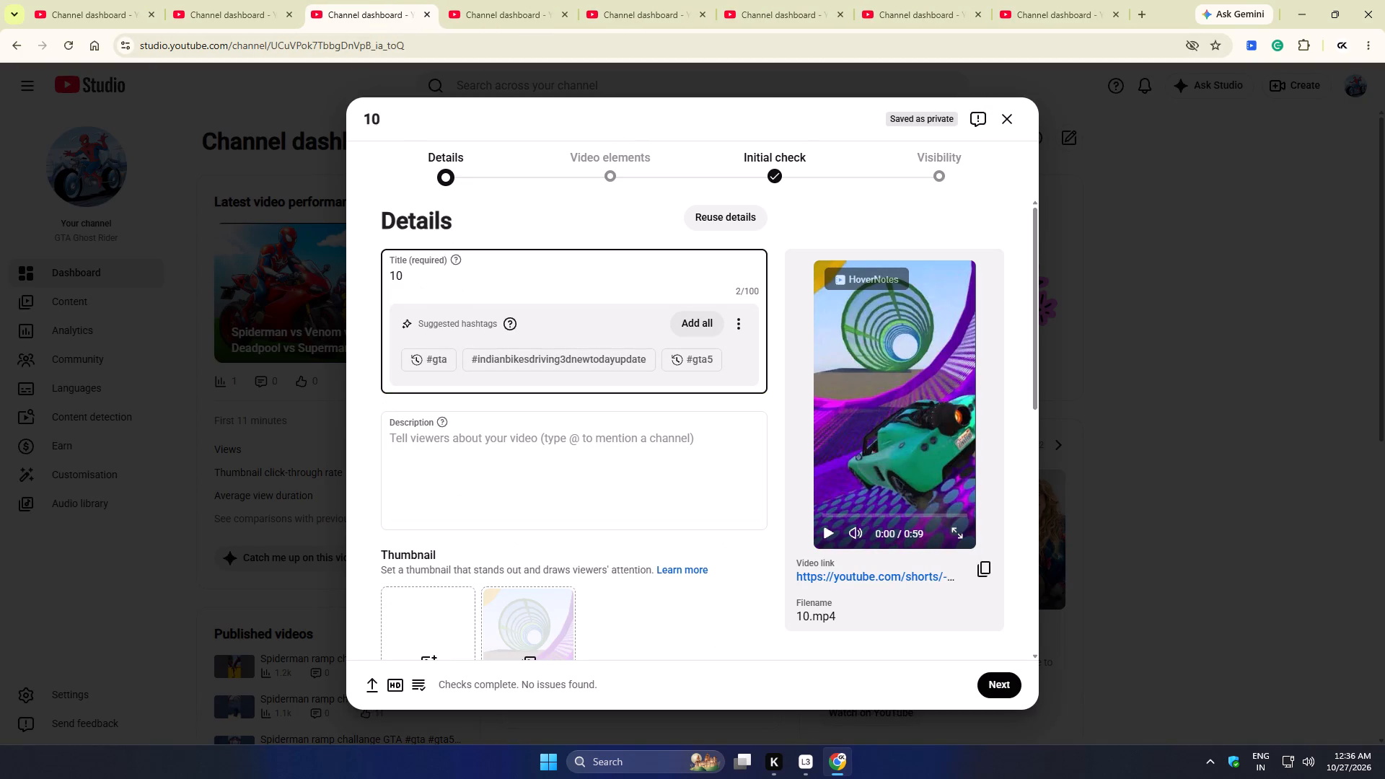
{"action": "left_click_drag", "start_coordinate": [405, 273], "coordinate": [370, 273]}
{"action": "key", "text": "ctrl+v"}
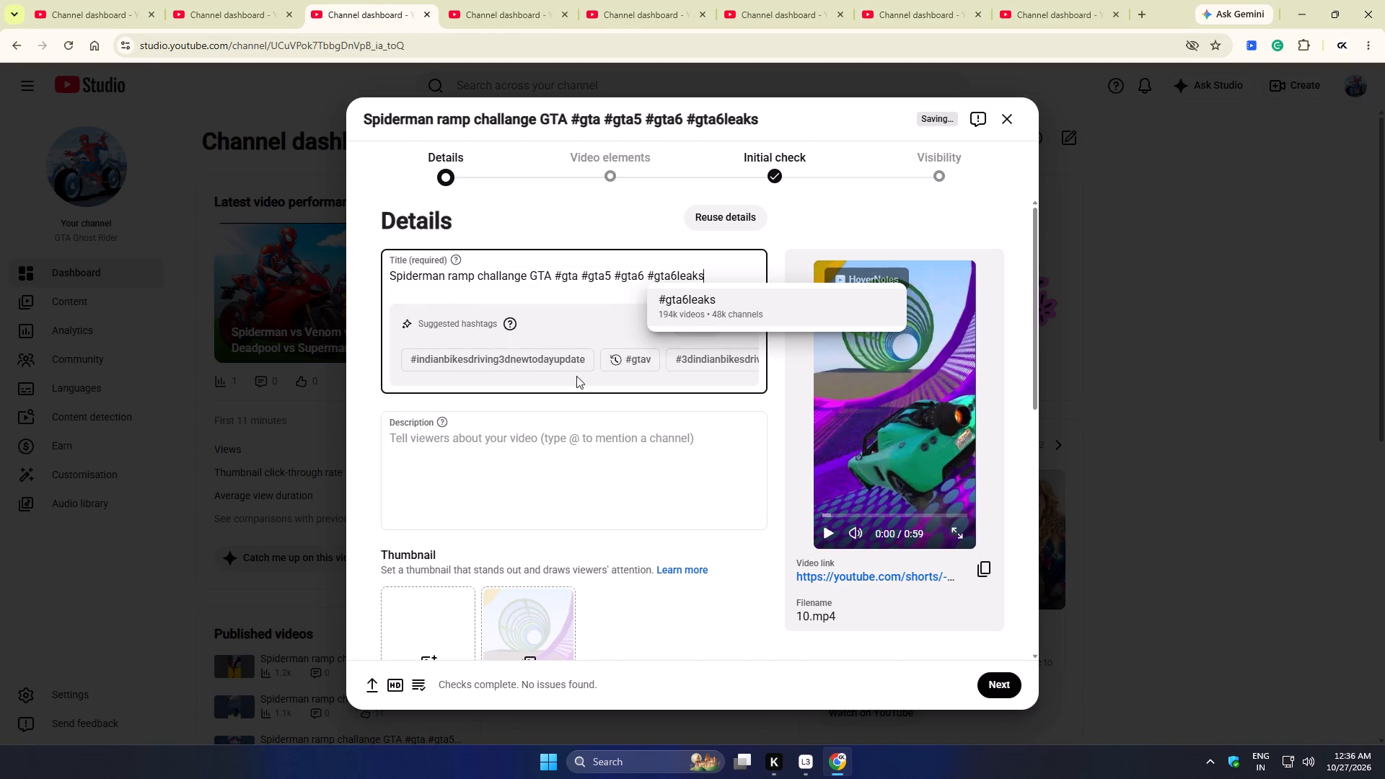
{"action": "left_click", "coordinate": [703, 308]}
{"action": "left_click", "coordinate": [477, 451]}
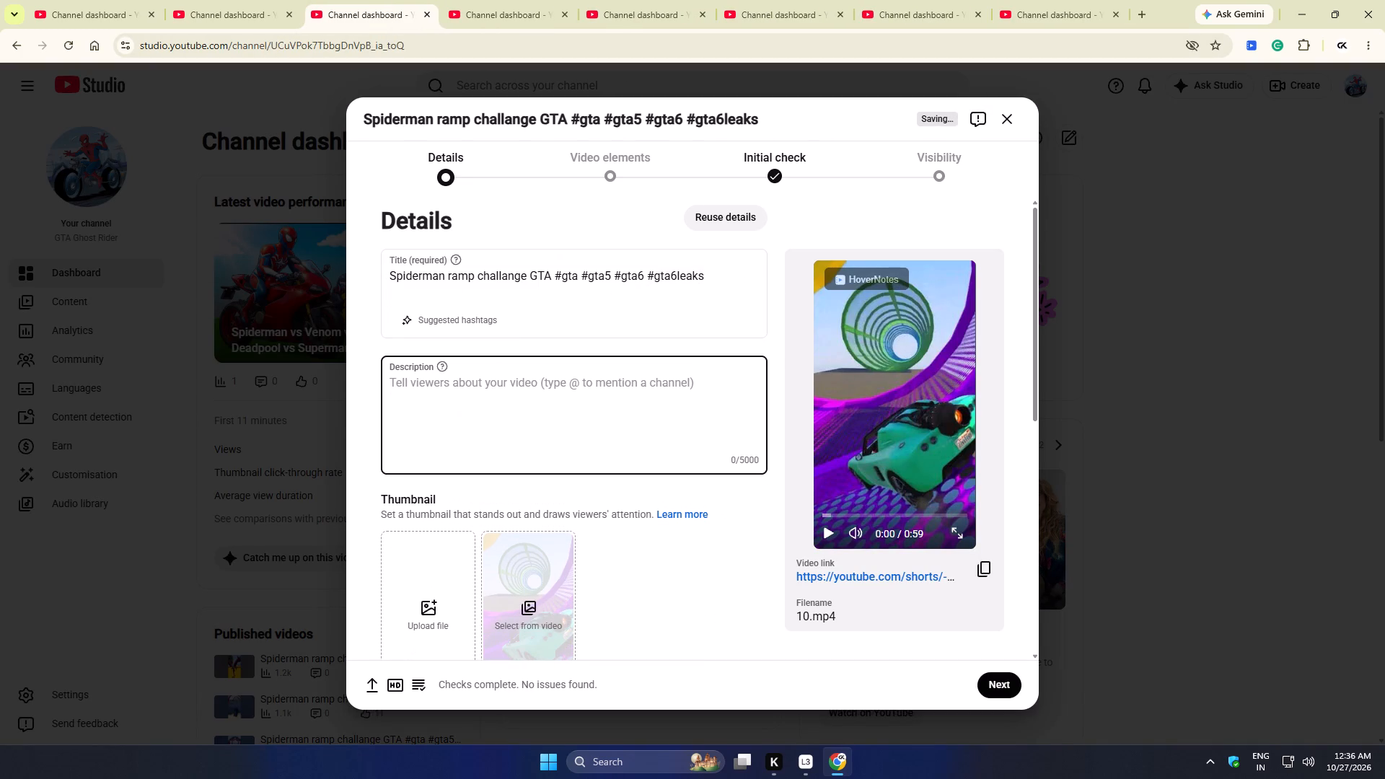
{"action": "key", "text": "ctrl+v"}
{"action": "left_click", "coordinate": [717, 426]}
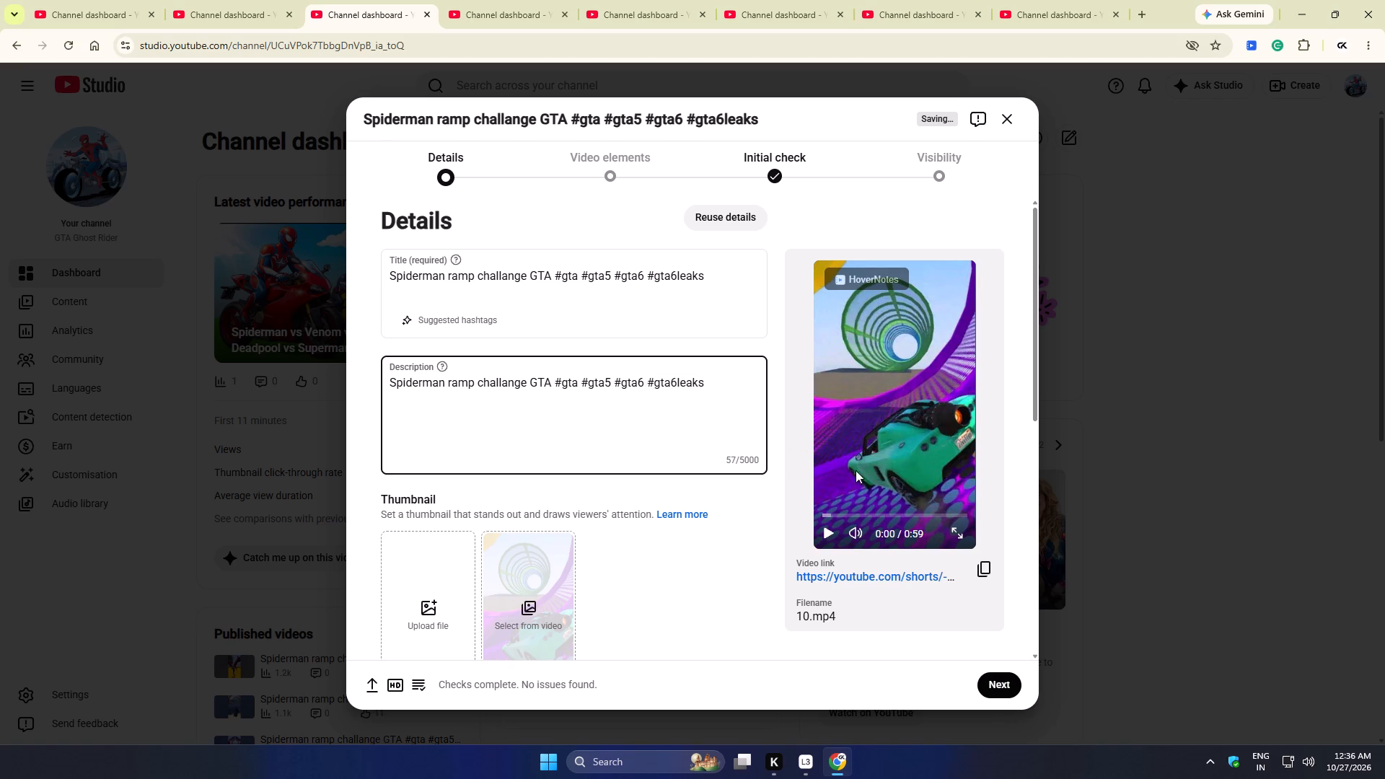
Schedule video 10 to go public on 27 Oct 2026 at 05:15, and close its browser tab.
{"action": "left_click", "coordinate": [1006, 689]}
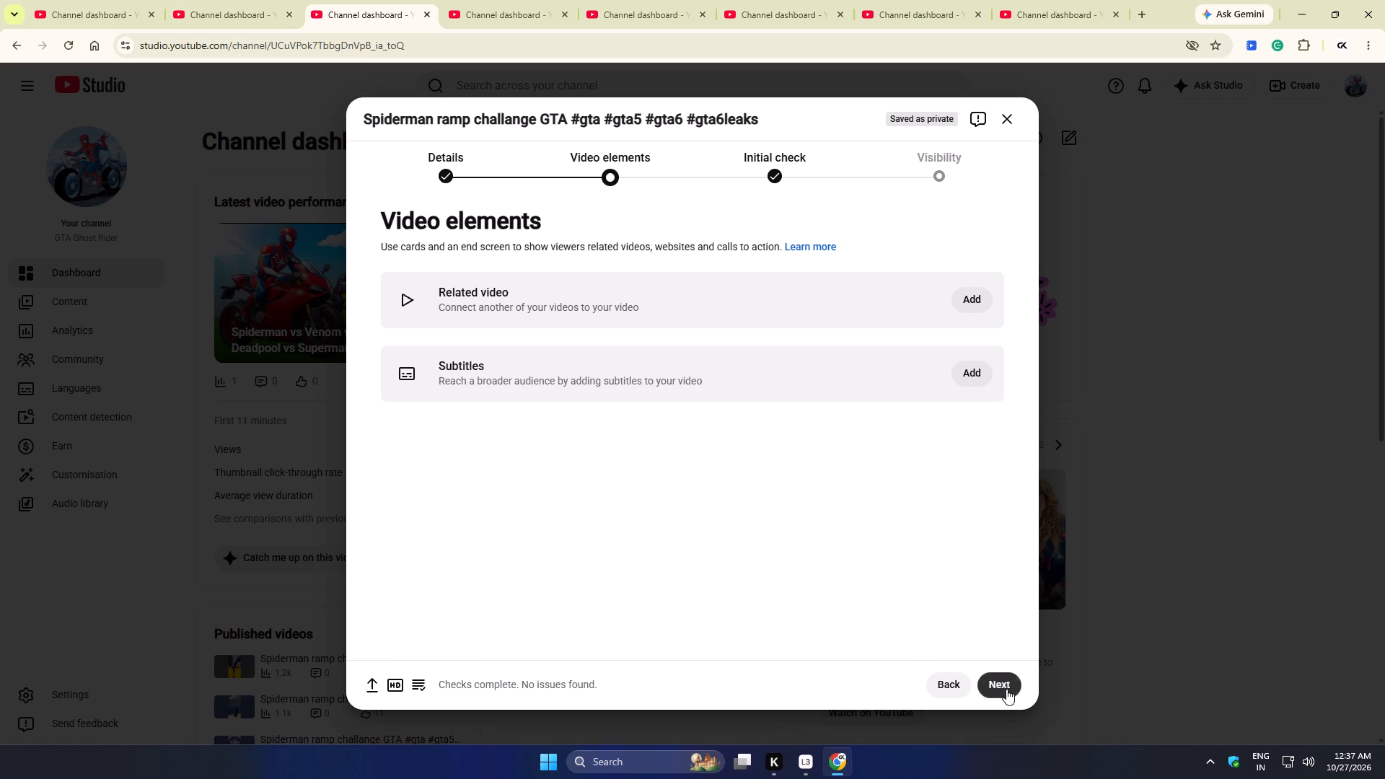
{"action": "left_click", "coordinate": [1006, 689]}
{"action": "left_click", "coordinate": [1006, 689]}
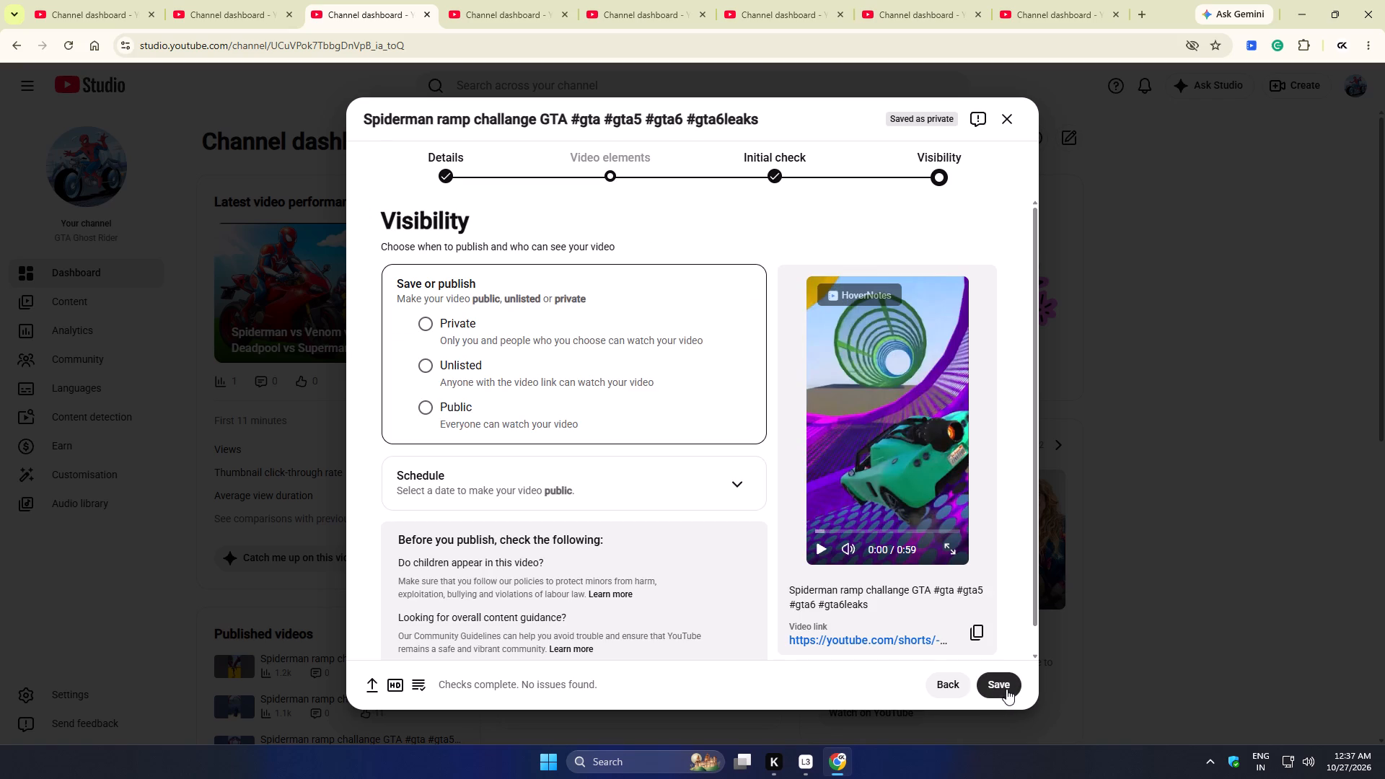
{"action": "left_click", "coordinate": [429, 405]}
{"action": "left_click", "coordinate": [446, 475]}
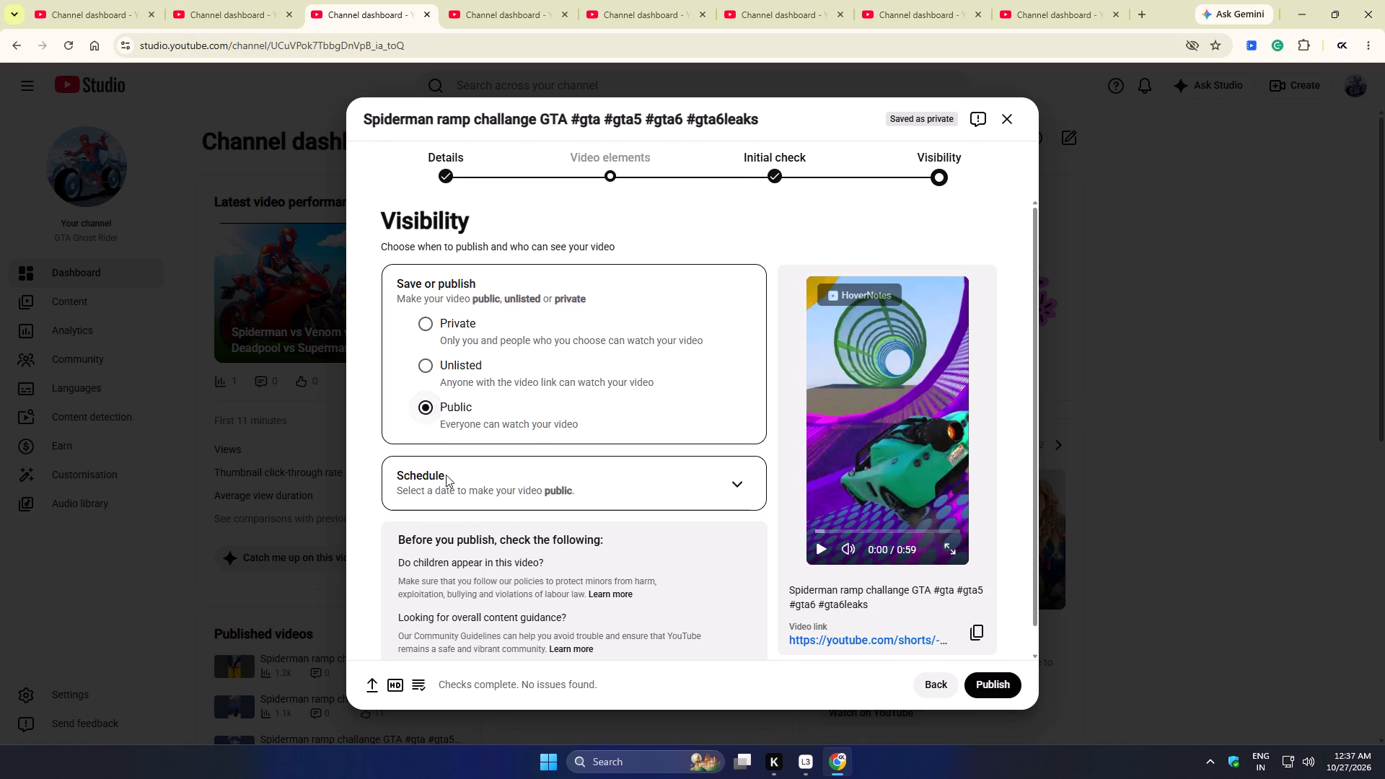
{"action": "left_click", "coordinate": [436, 436]}
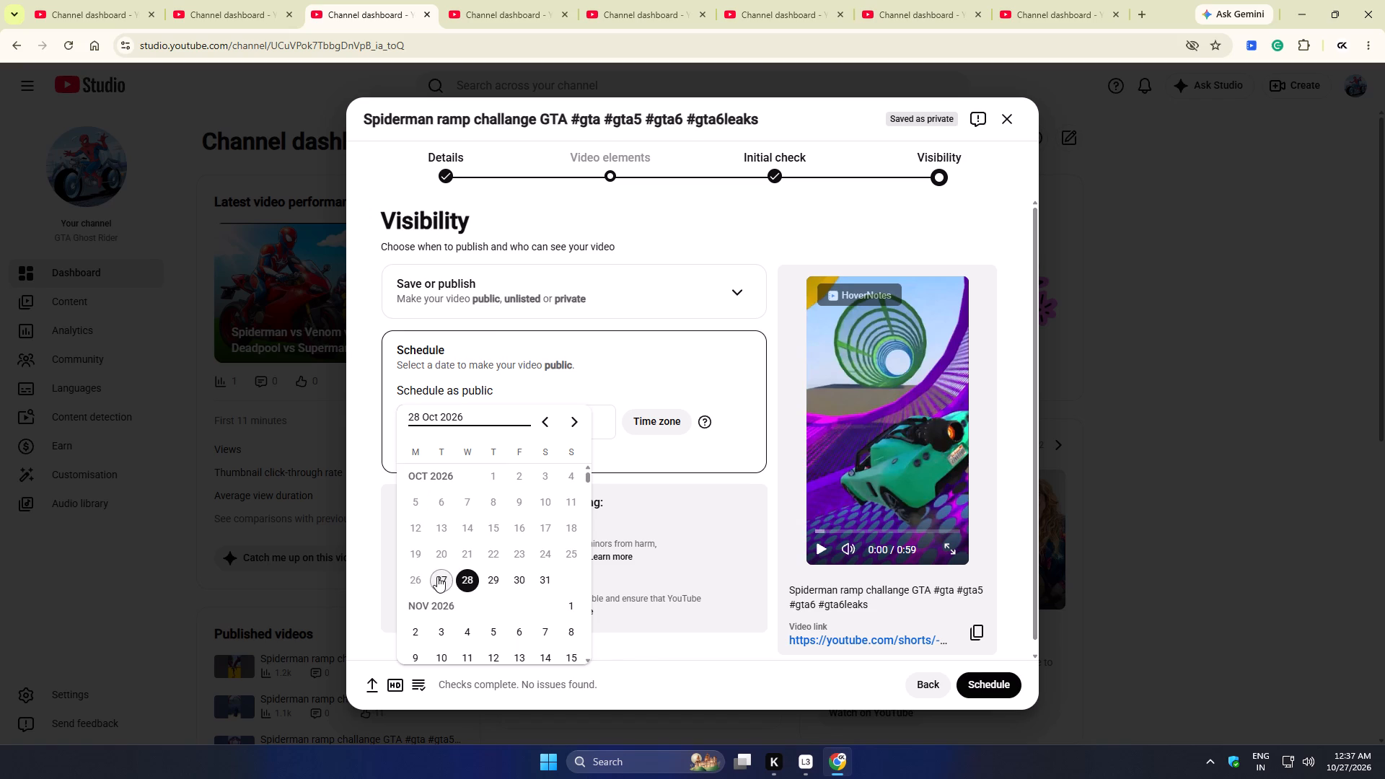
{"action": "left_click", "coordinate": [437, 576]}
{"action": "left_click", "coordinate": [571, 424]}
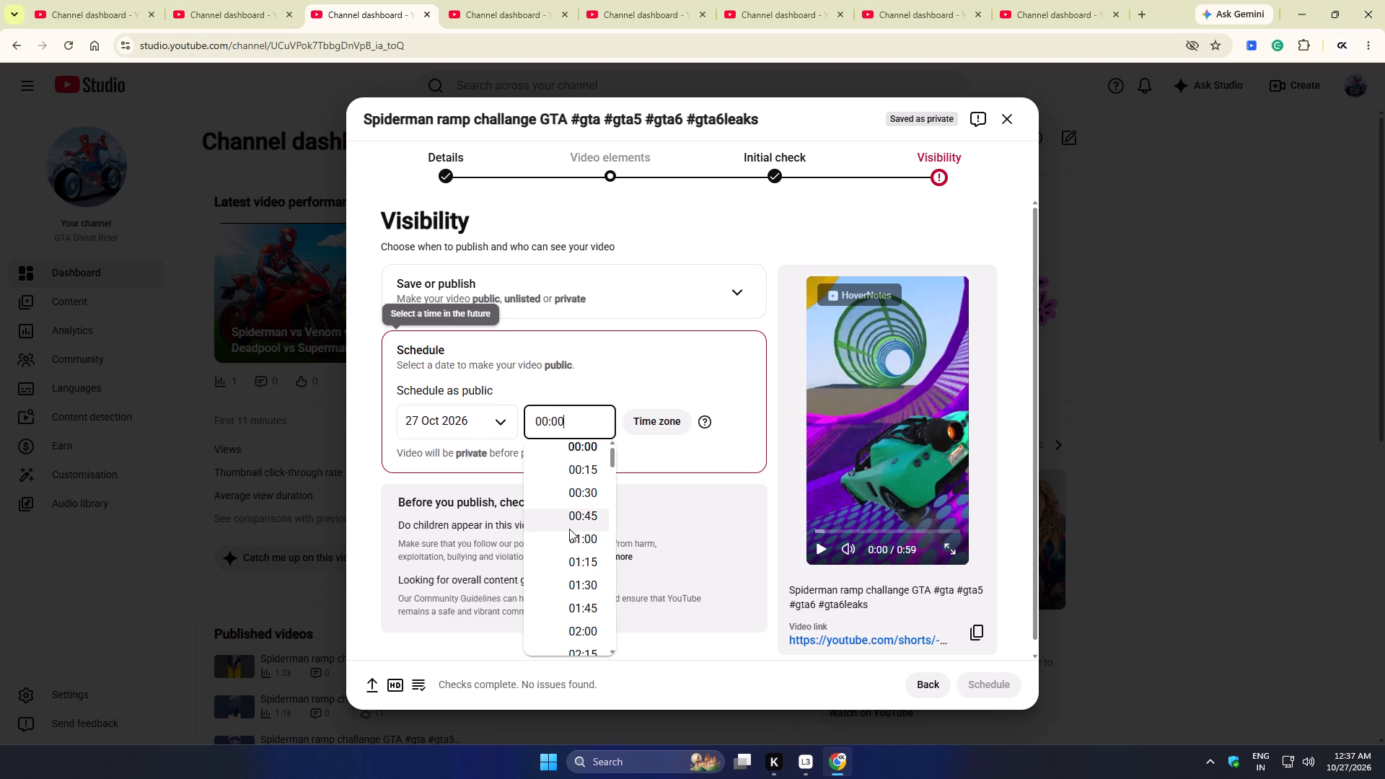
{"action": "scroll", "coordinate": [569, 529], "scroll_direction": "down", "scroll_amount": 4}
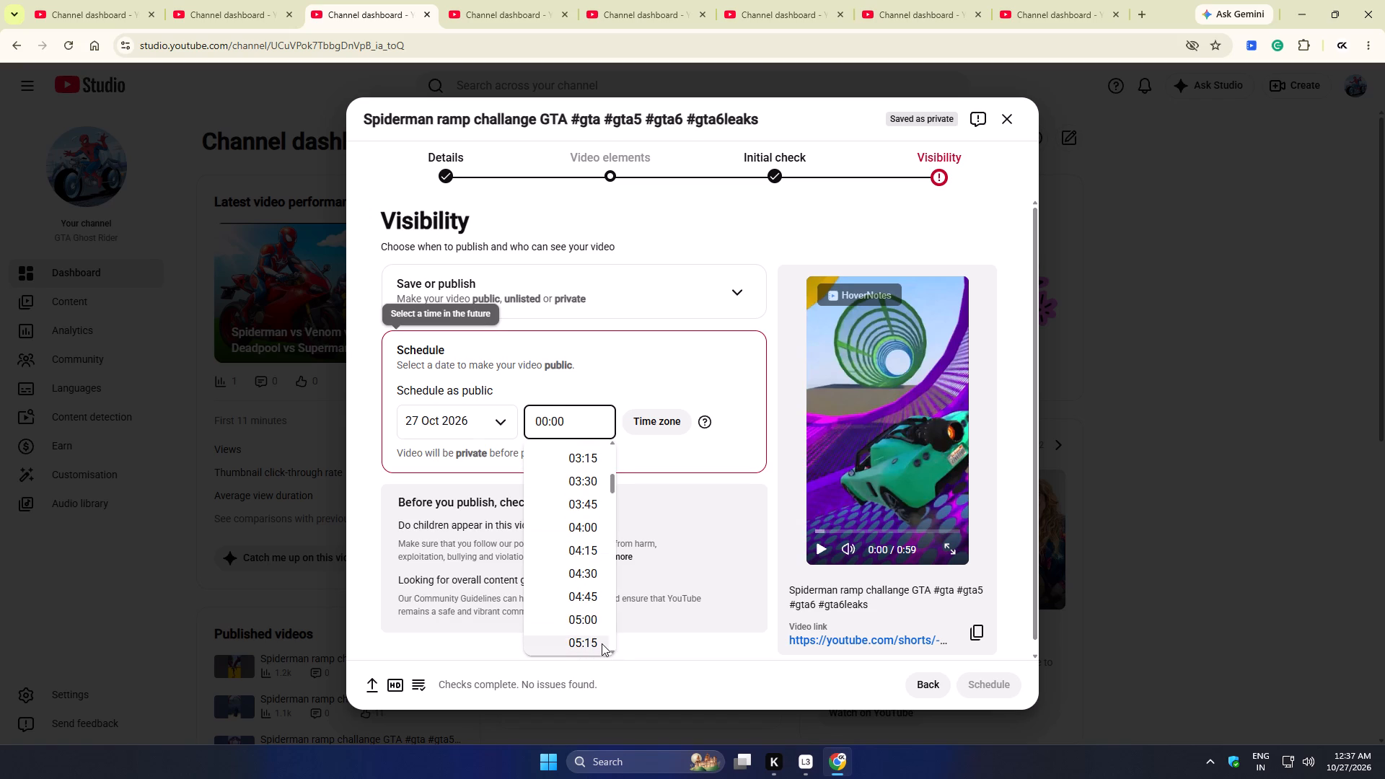
{"action": "scroll", "coordinate": [591, 631], "scroll_direction": "down", "scroll_amount": 2}
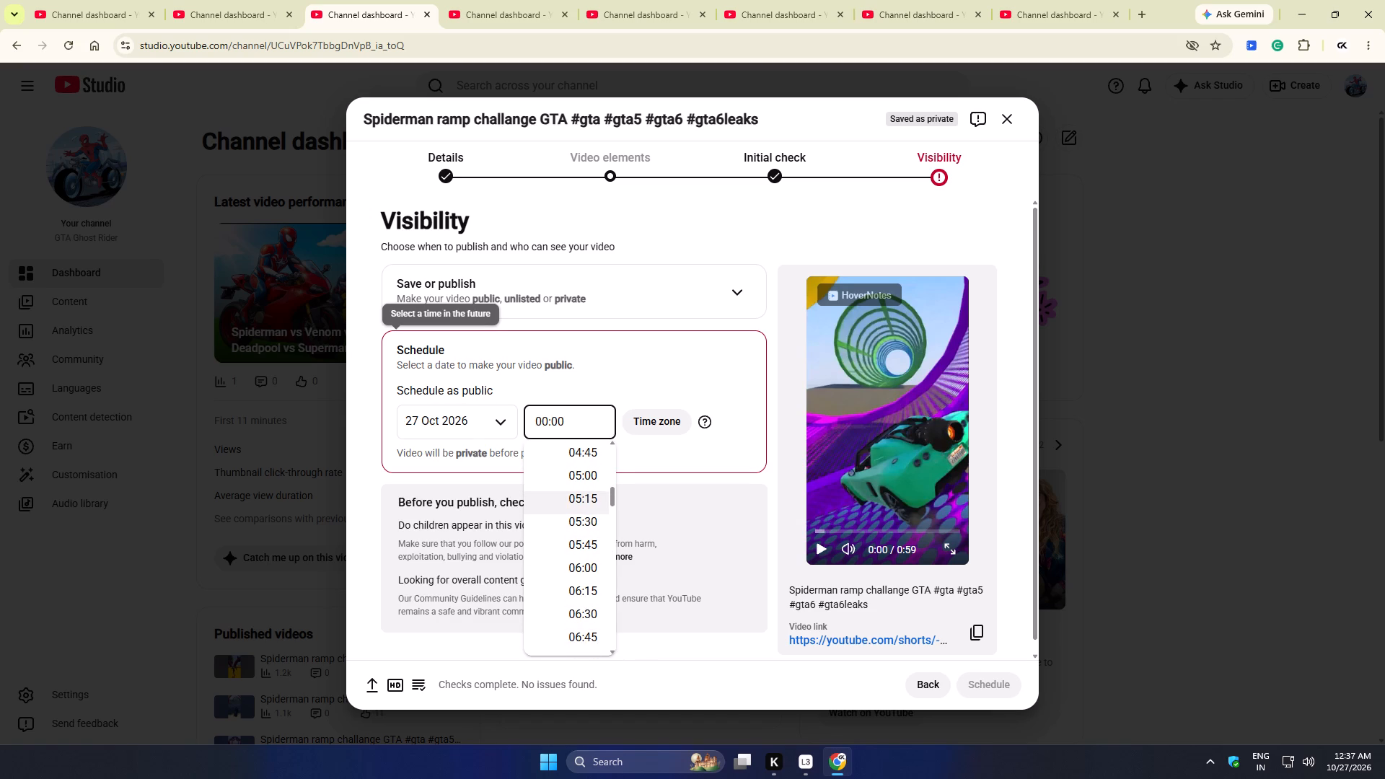
{"action": "left_click", "coordinate": [592, 505]}
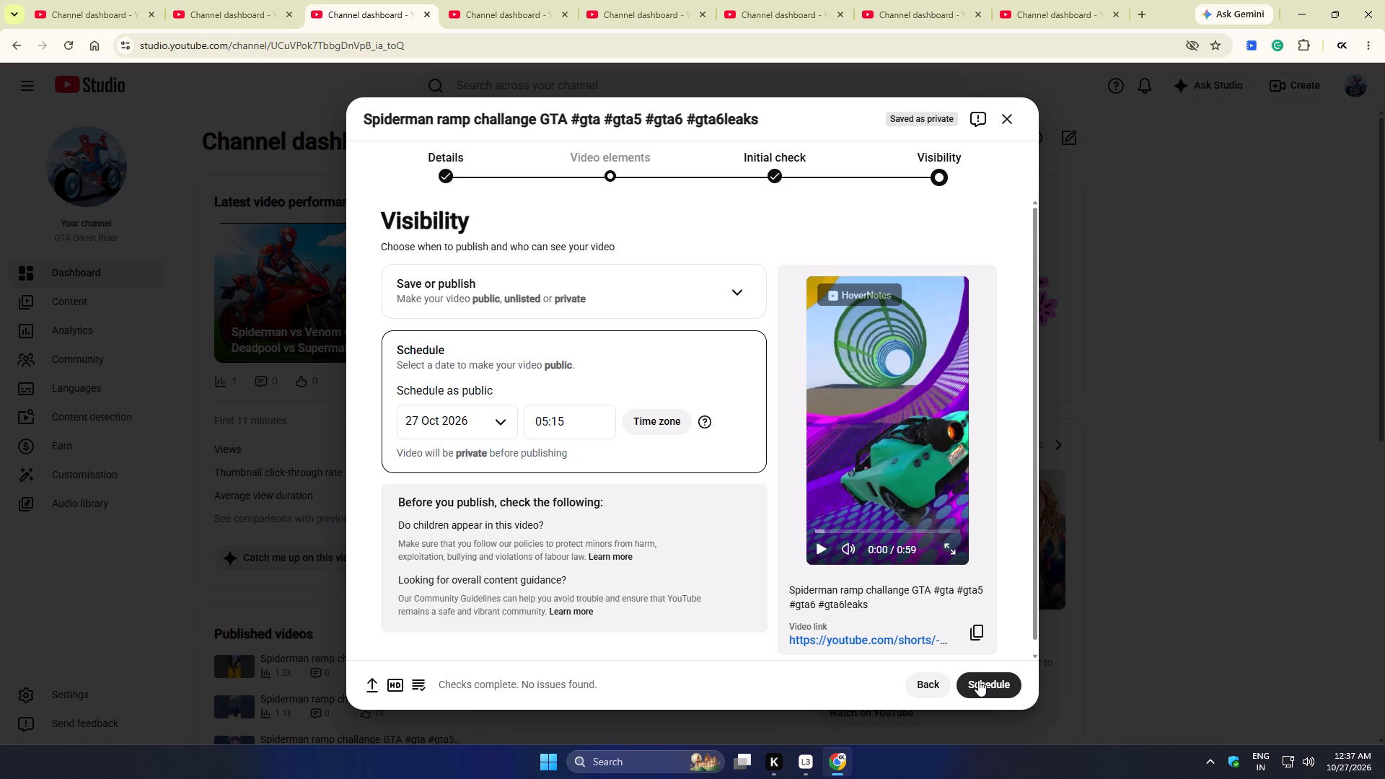
{"action": "left_click", "coordinate": [978, 680]}
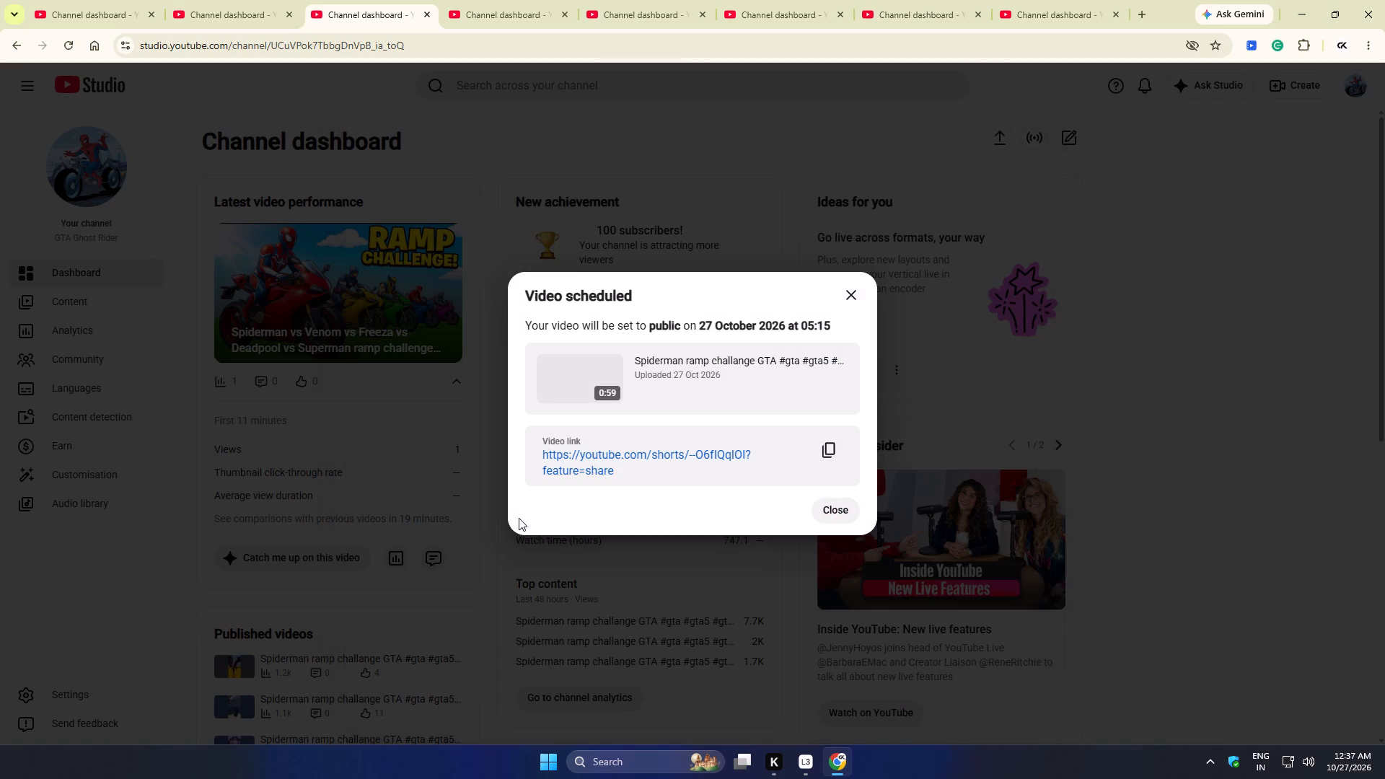
{"action": "left_click", "coordinate": [840, 514]}
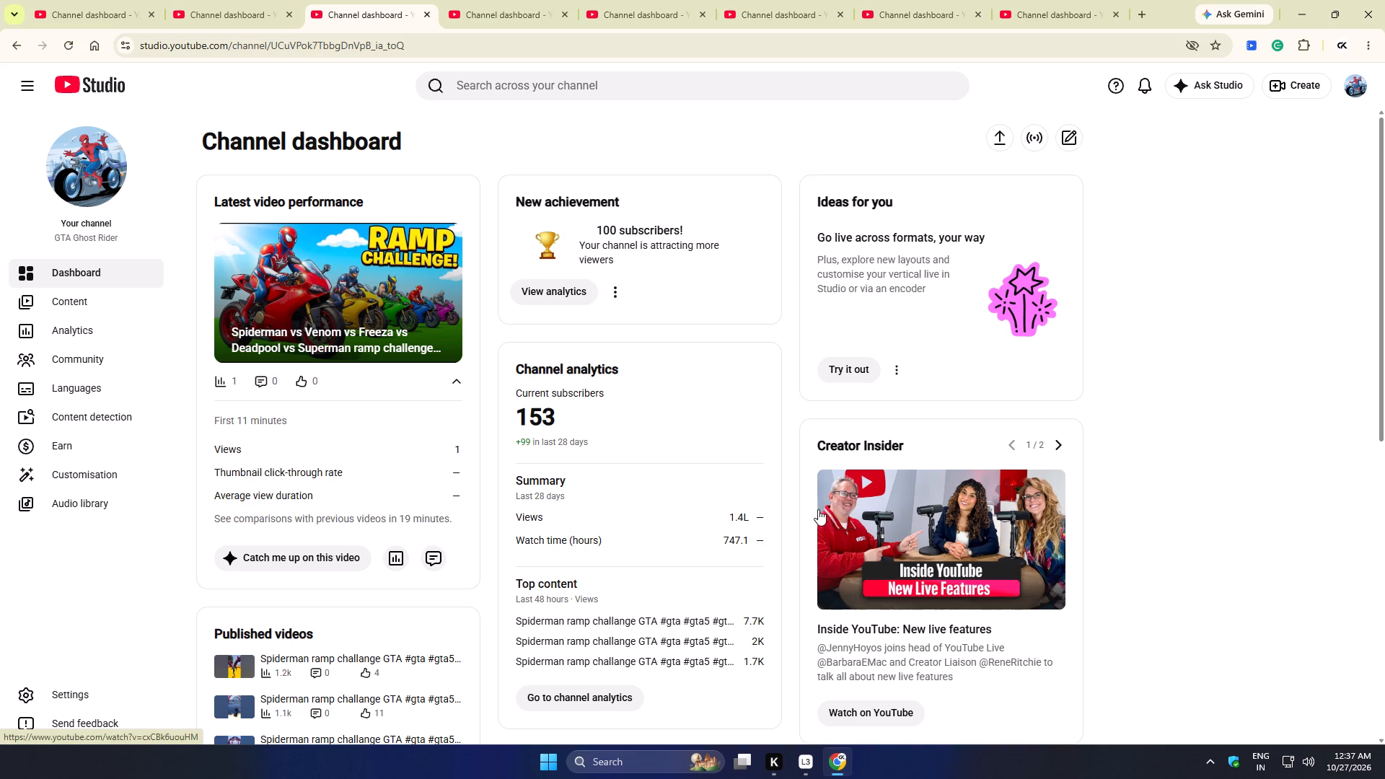
{"action": "left_click", "coordinate": [428, 11]}
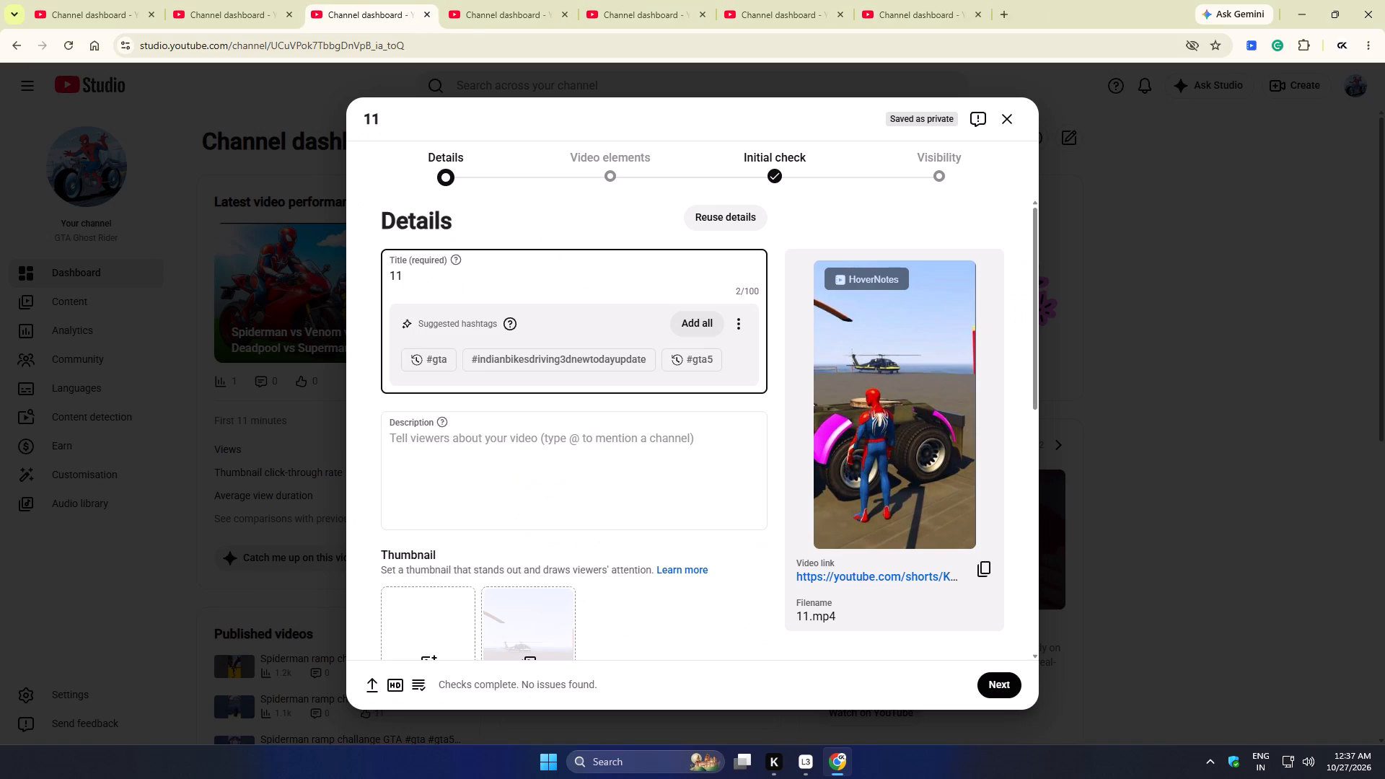
Set both the title and description of video 11 to "Spiderman ramp challange GTA #gta #gta5 #gta6 #gta6leaks".
{"action": "left_click_drag", "start_coordinate": [431, 279], "coordinate": [359, 279]}
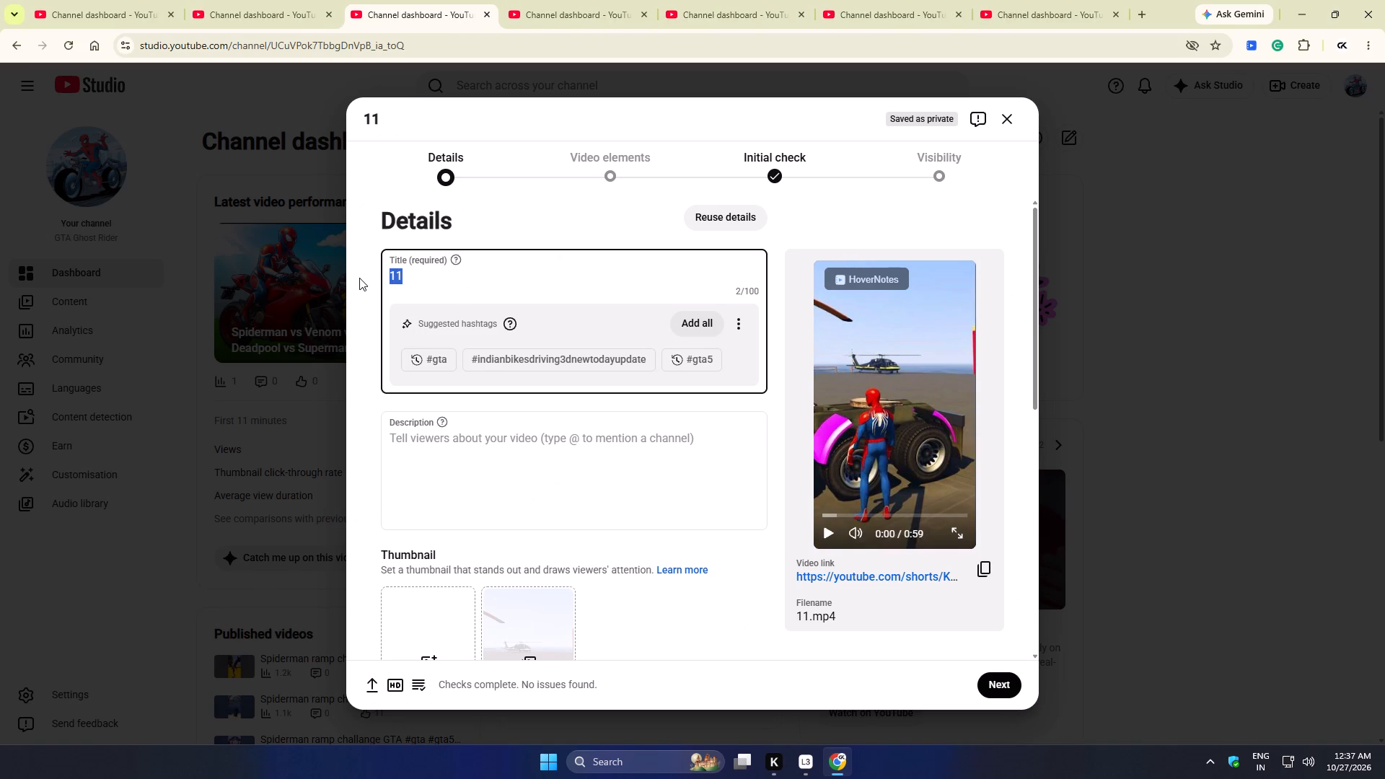
{"action": "key", "text": "ctrl+v"}
{"action": "left_click", "coordinate": [695, 299]}
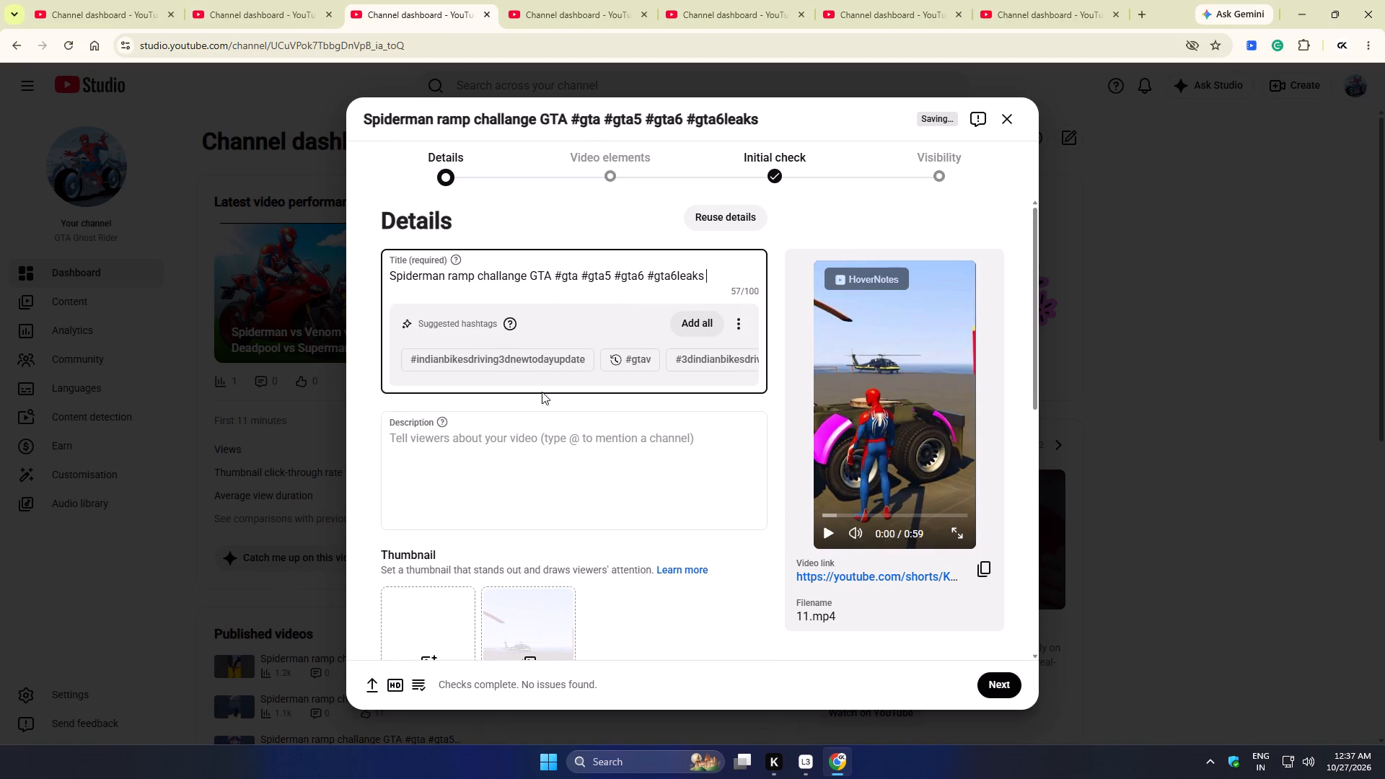
{"action": "left_click", "coordinate": [506, 437]}
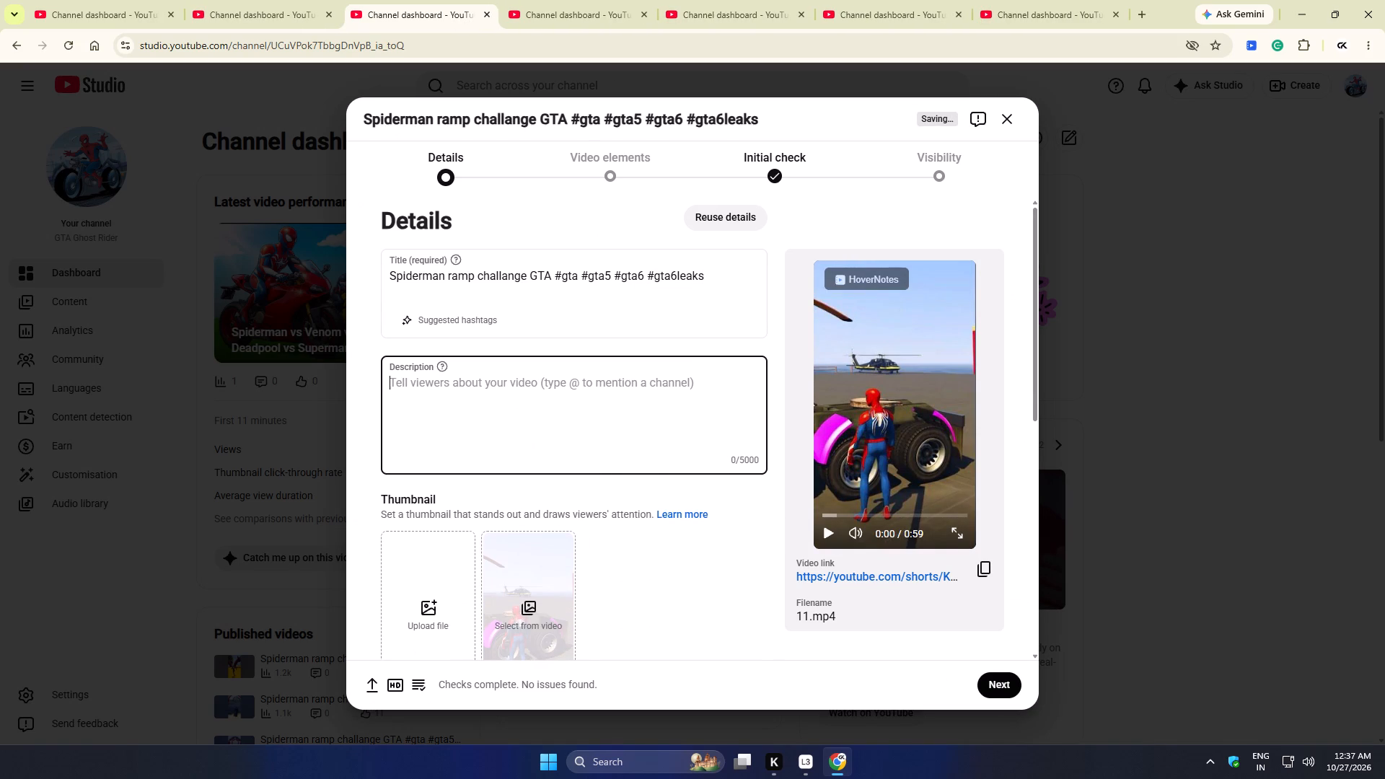
{"action": "key", "text": "ctrl+v"}
{"action": "left_click", "coordinate": [757, 422]}
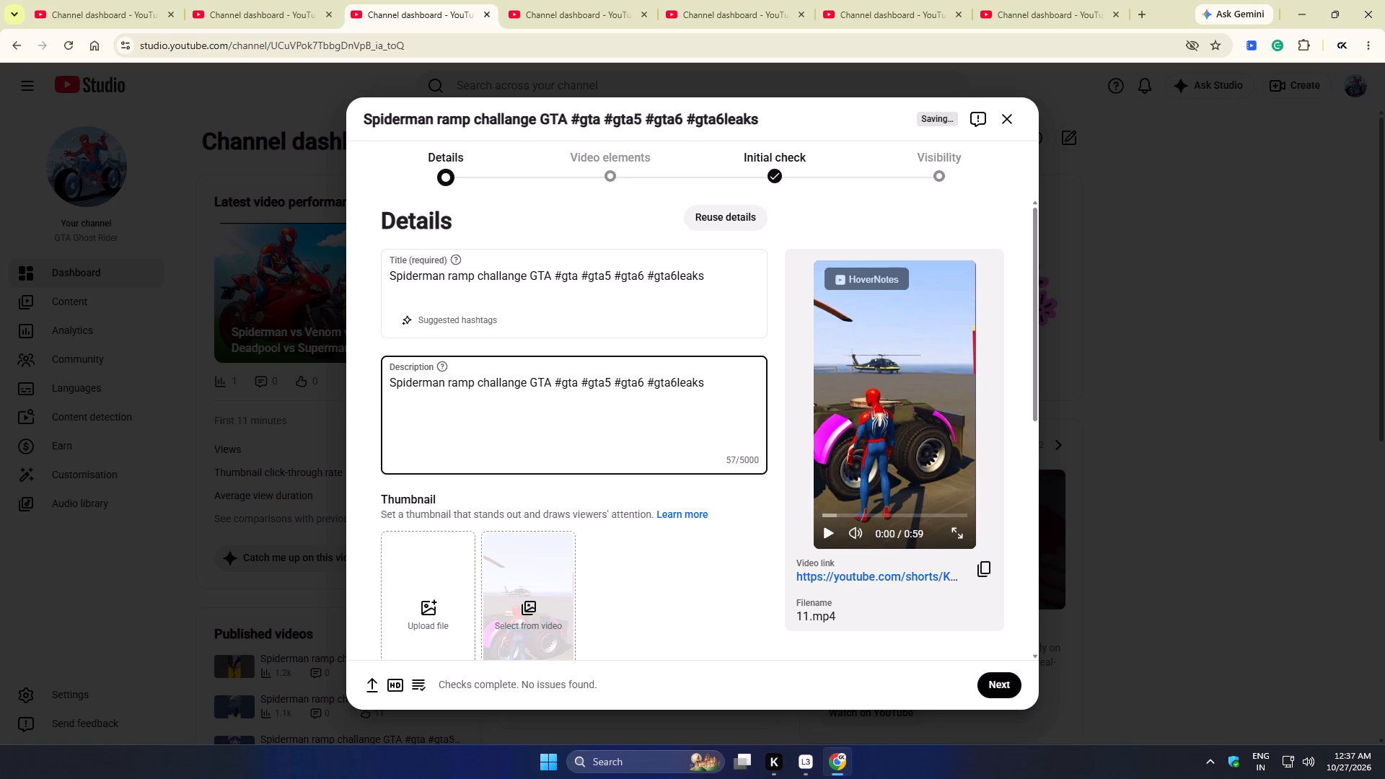
Schedule video 11 to go public on 27 Oct 2026 at 05:45, and close its browser tab.
{"action": "left_click", "coordinate": [995, 682]}
{"action": "left_click", "coordinate": [995, 682]}
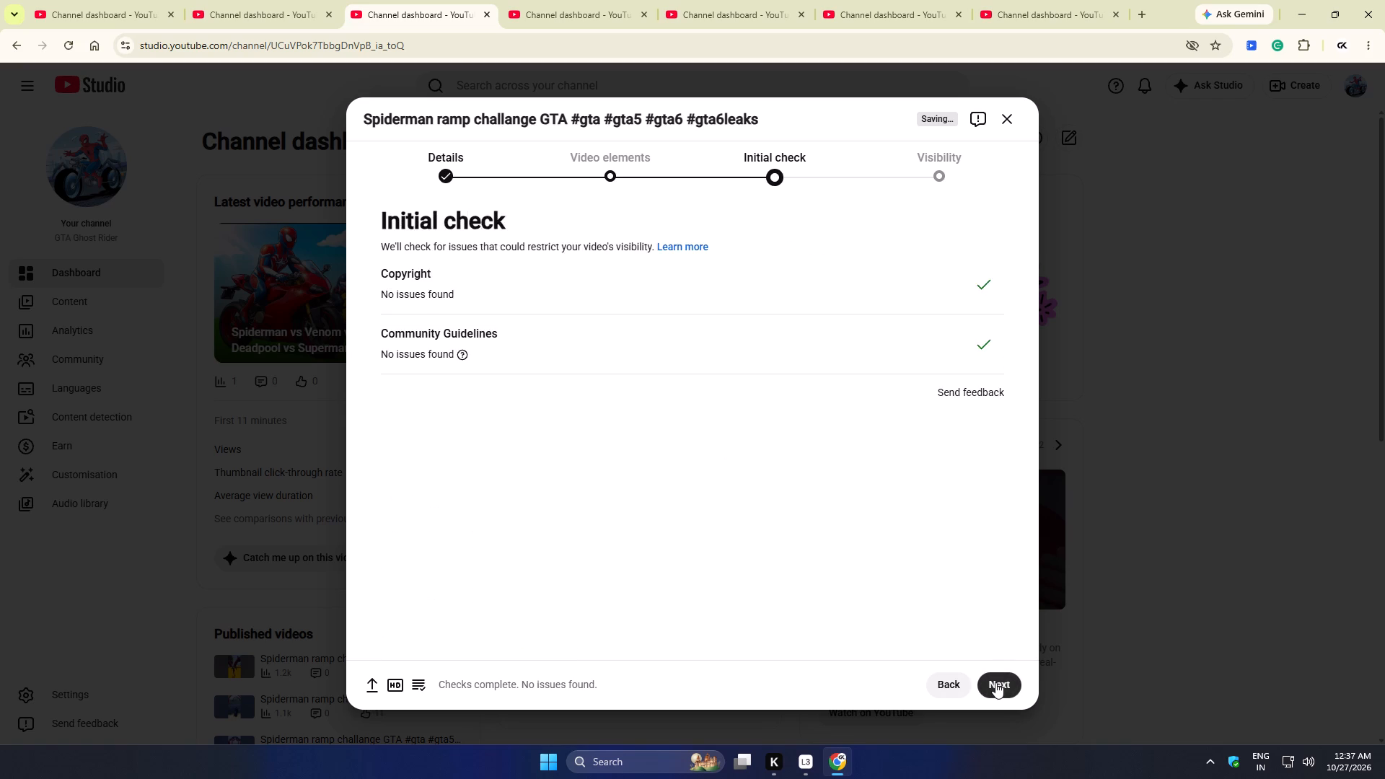
{"action": "left_click", "coordinate": [995, 682]}
{"action": "left_click", "coordinate": [426, 410]}
{"action": "left_click", "coordinate": [503, 466]}
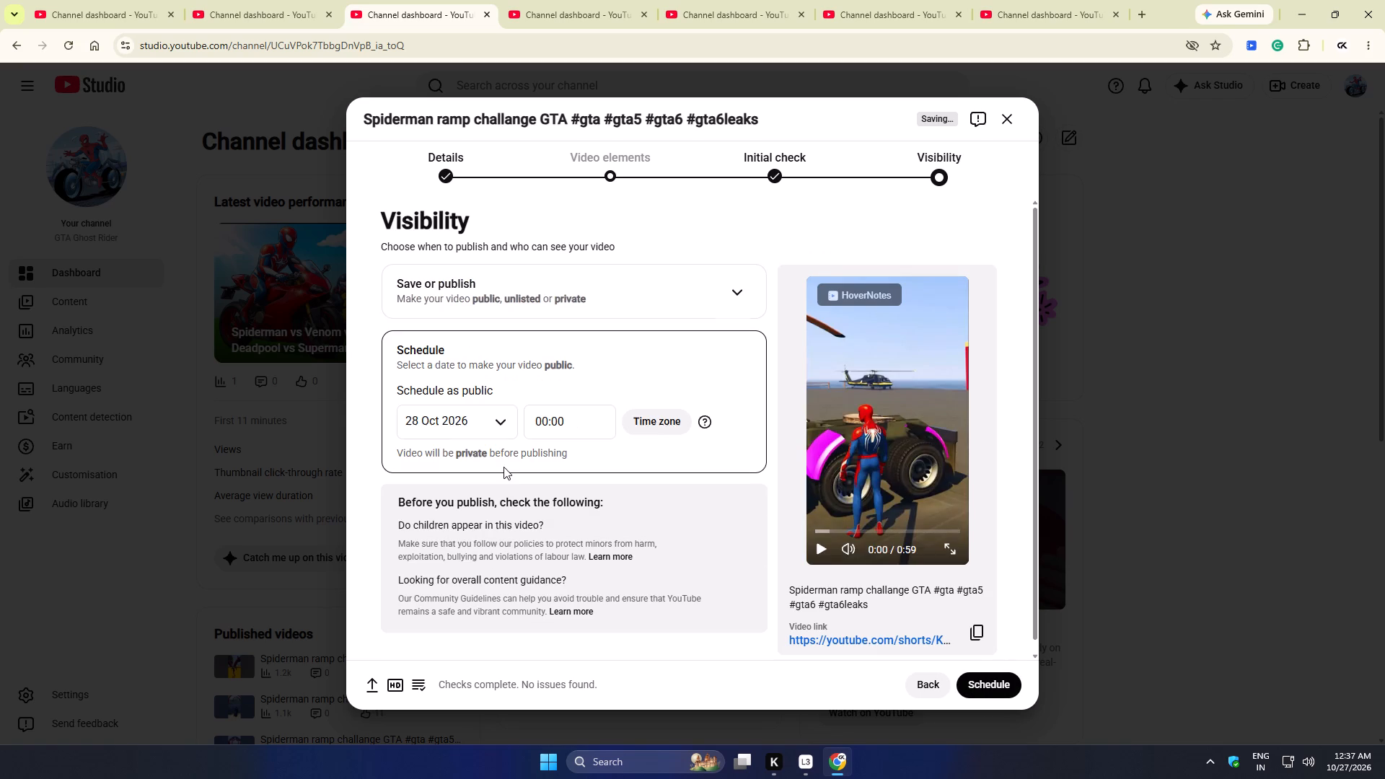
{"action": "left_click", "coordinate": [445, 421]}
{"action": "left_click", "coordinate": [439, 576]}
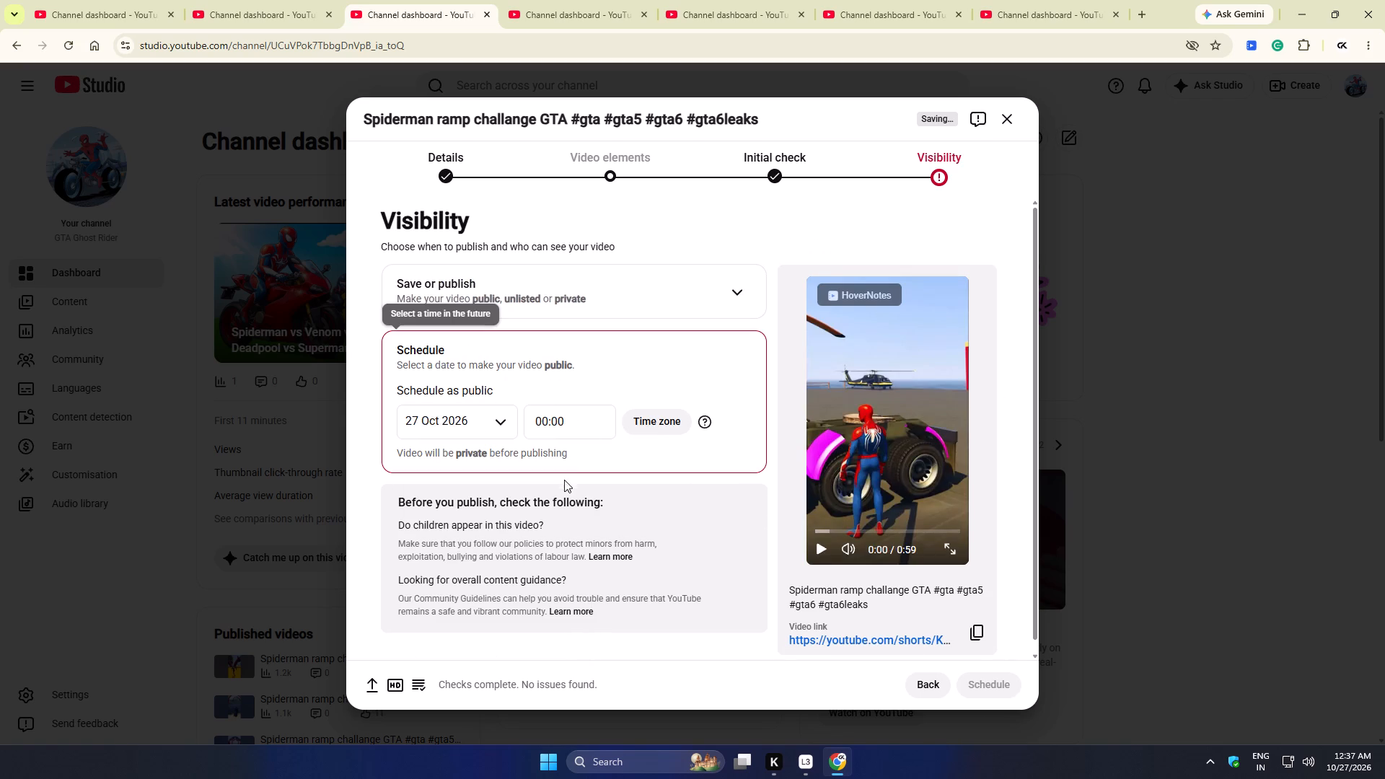
{"action": "left_click", "coordinate": [582, 419]}
{"action": "scroll", "coordinate": [606, 559], "scroll_direction": "down", "scroll_amount": 7}
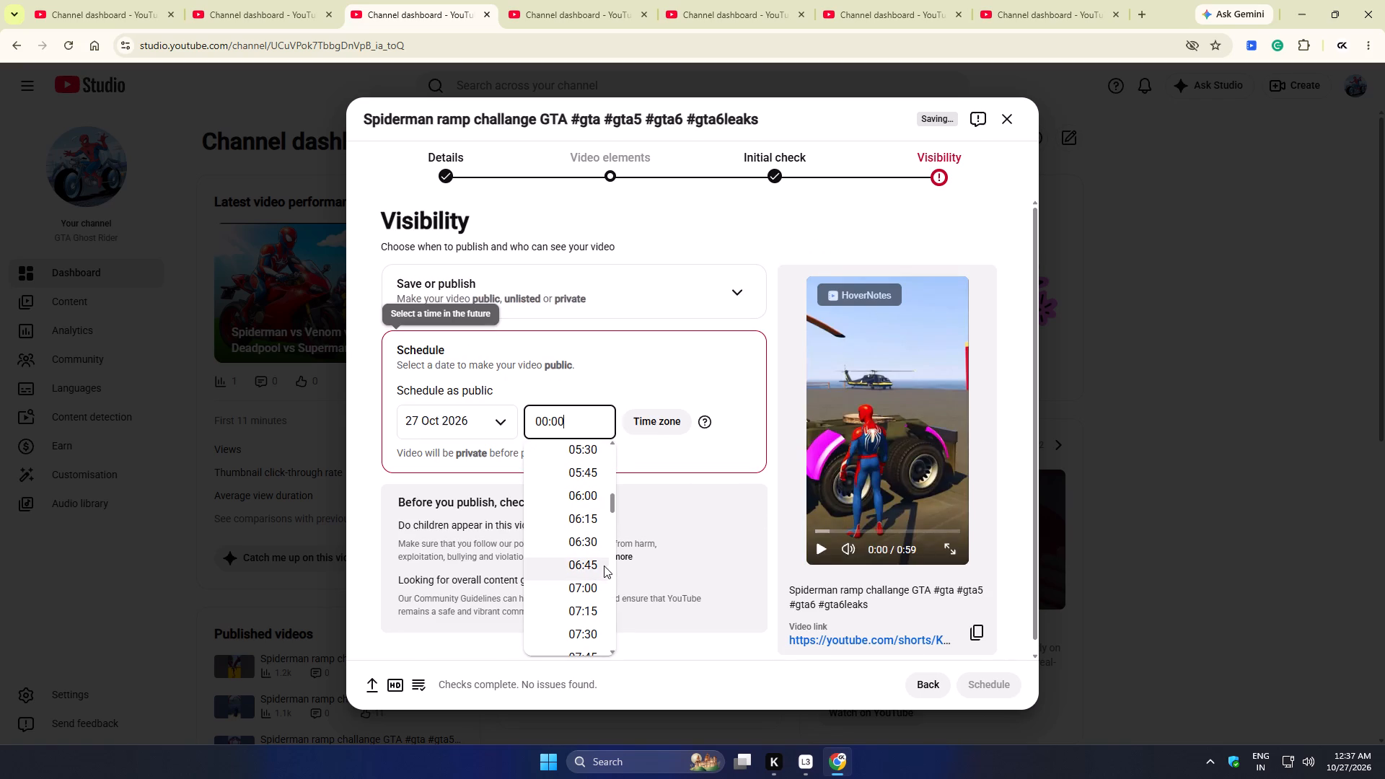
{"action": "left_click", "coordinate": [586, 475]}
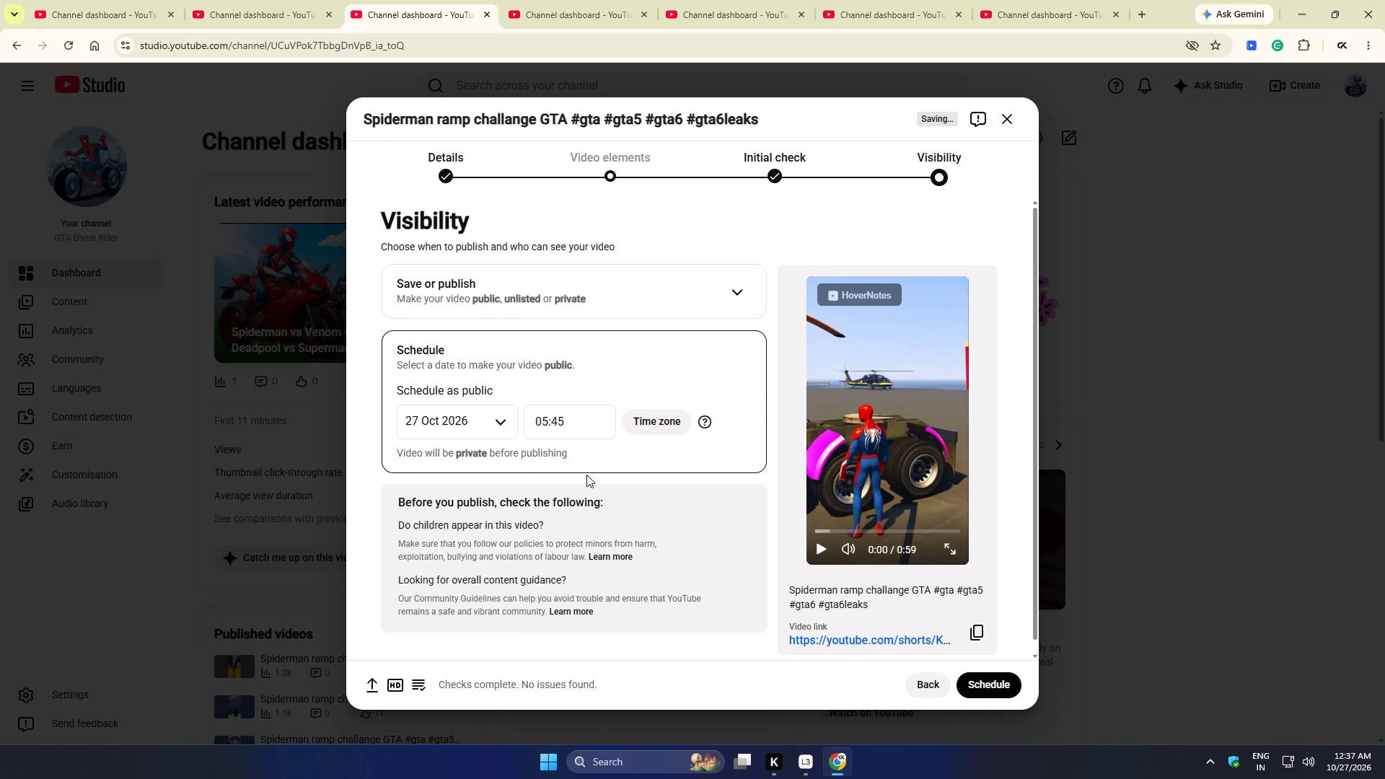
{"action": "left_click", "coordinate": [587, 421]}
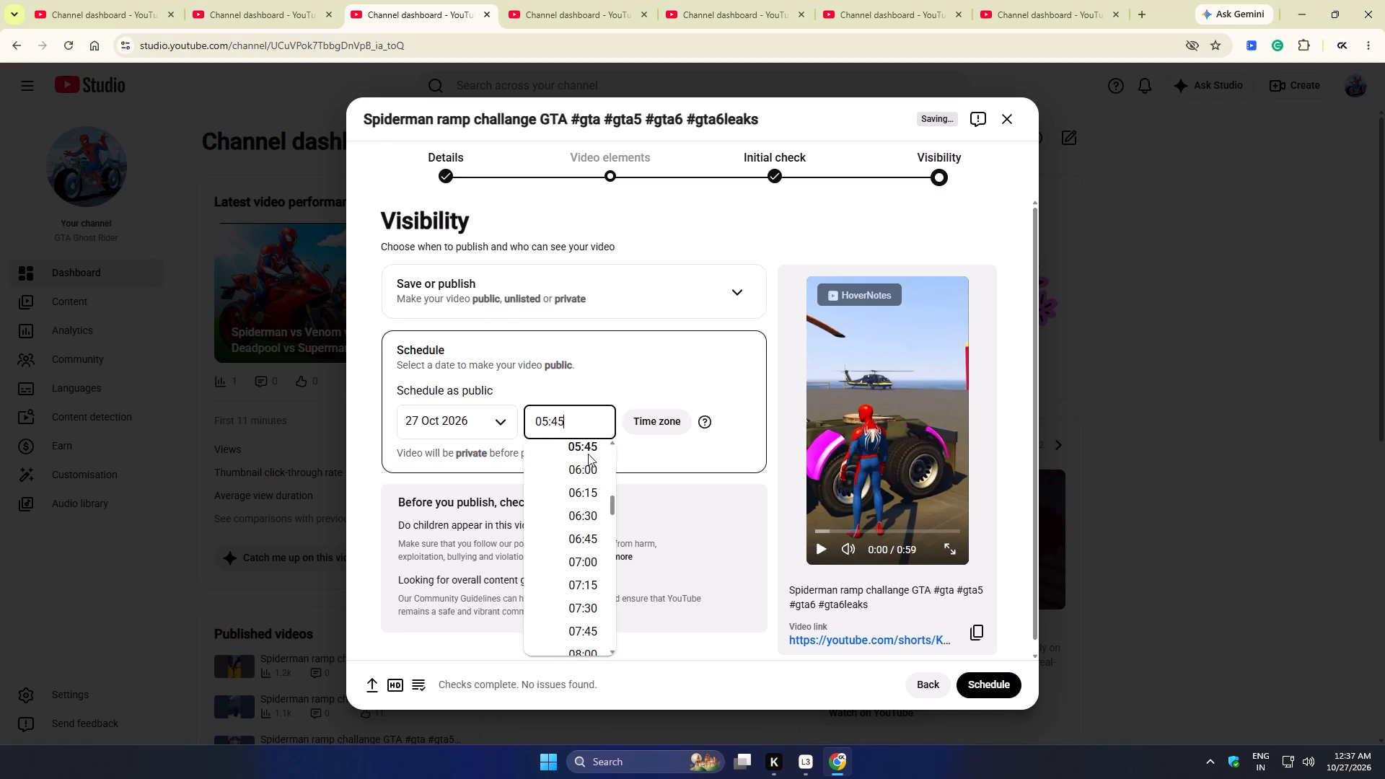
{"action": "left_click", "coordinate": [588, 454]}
{"action": "left_click", "coordinate": [593, 422]}
{"action": "scroll", "coordinate": [588, 498], "scroll_direction": "up", "scroll_amount": 1}
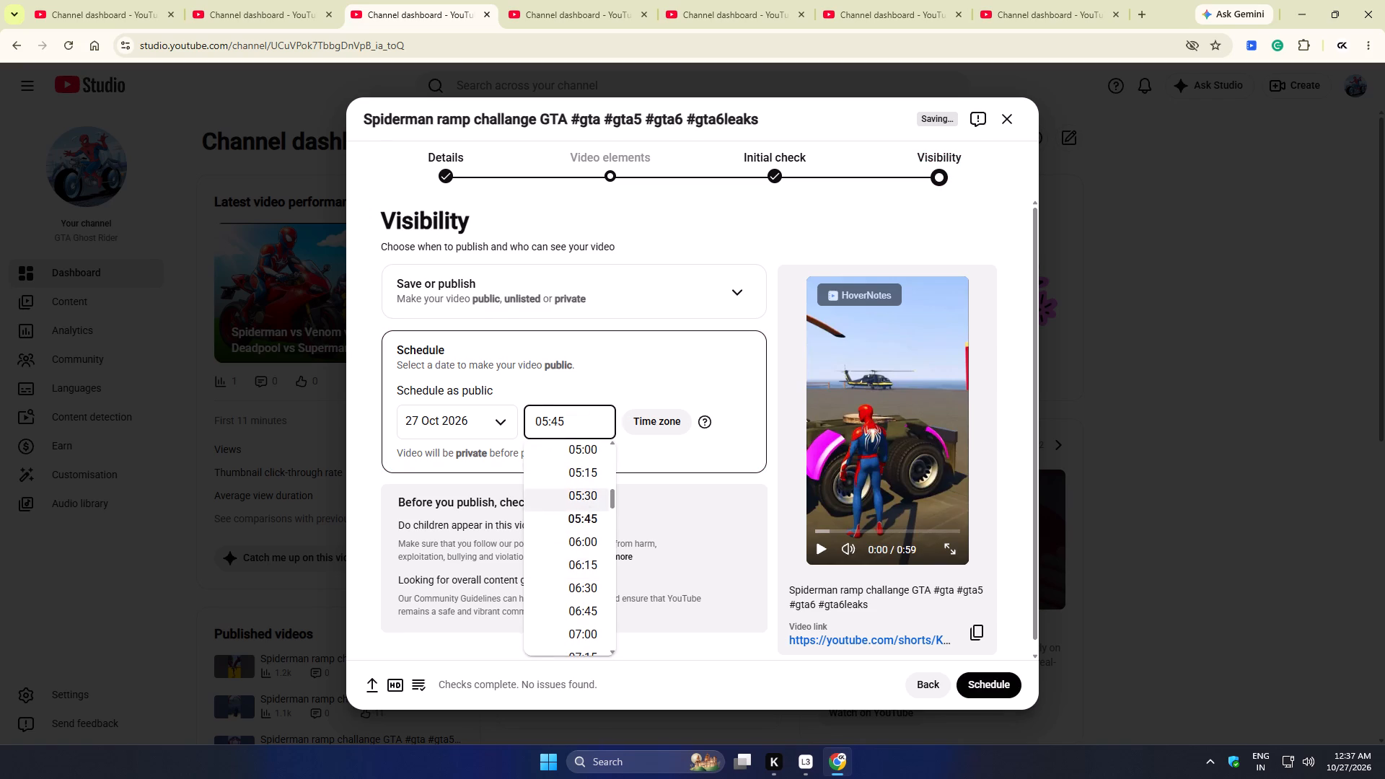
{"action": "left_click", "coordinate": [590, 523]}
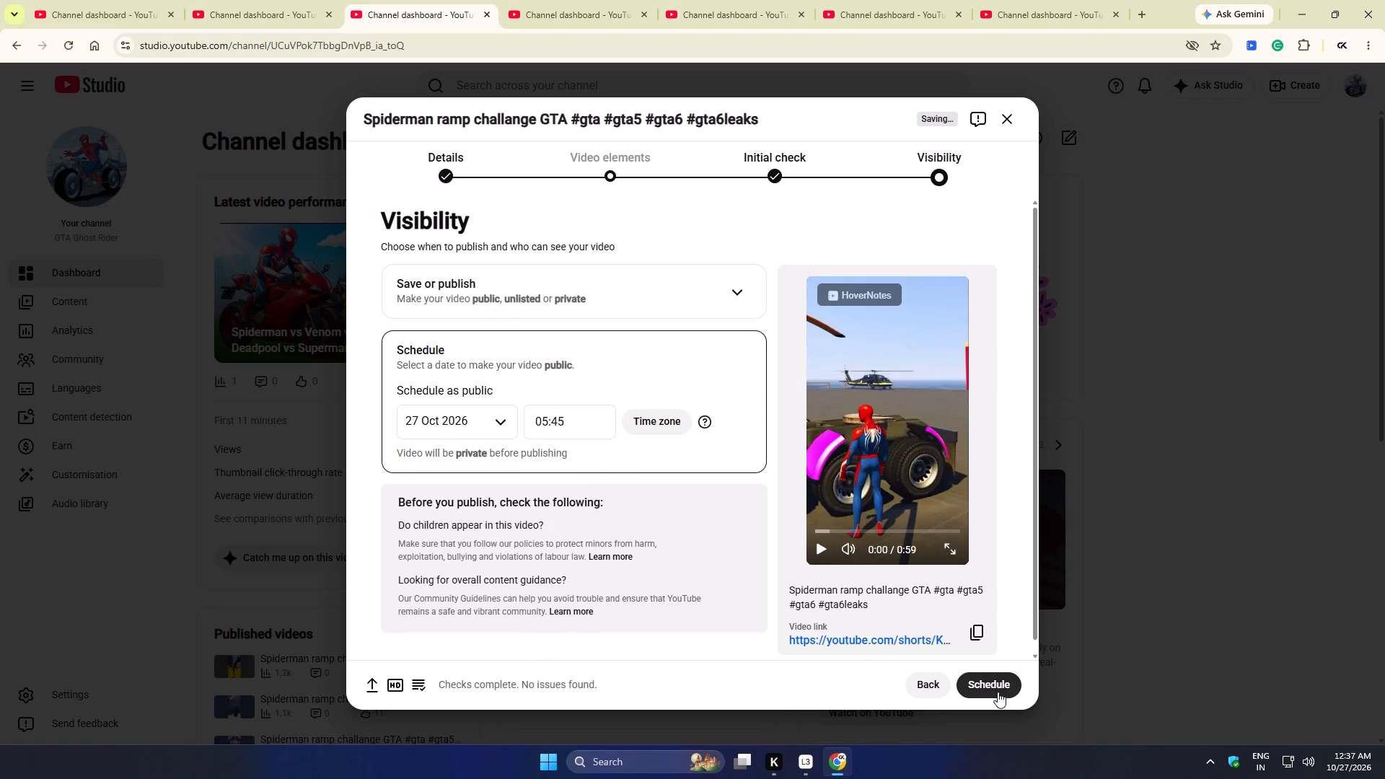
{"action": "left_click", "coordinate": [998, 692]}
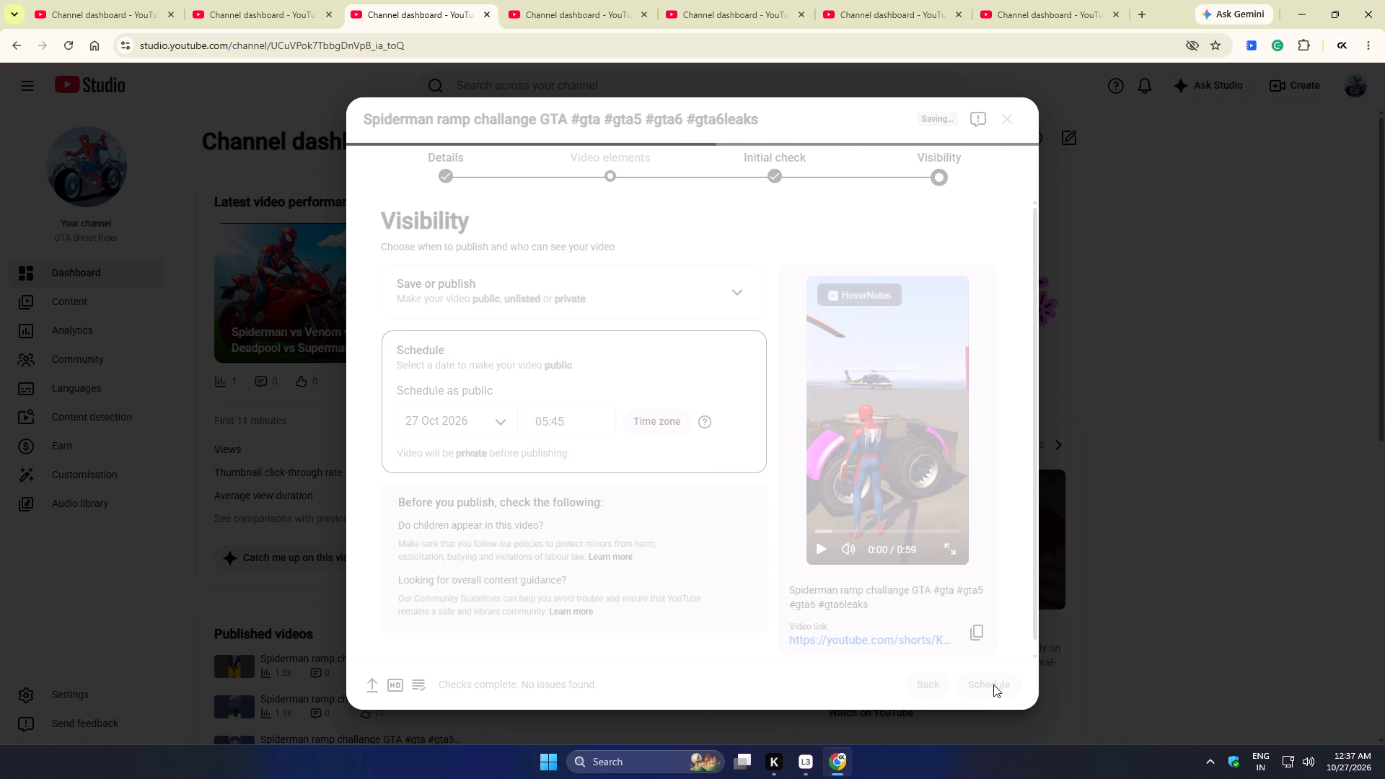
{"action": "left_click", "coordinate": [844, 514]}
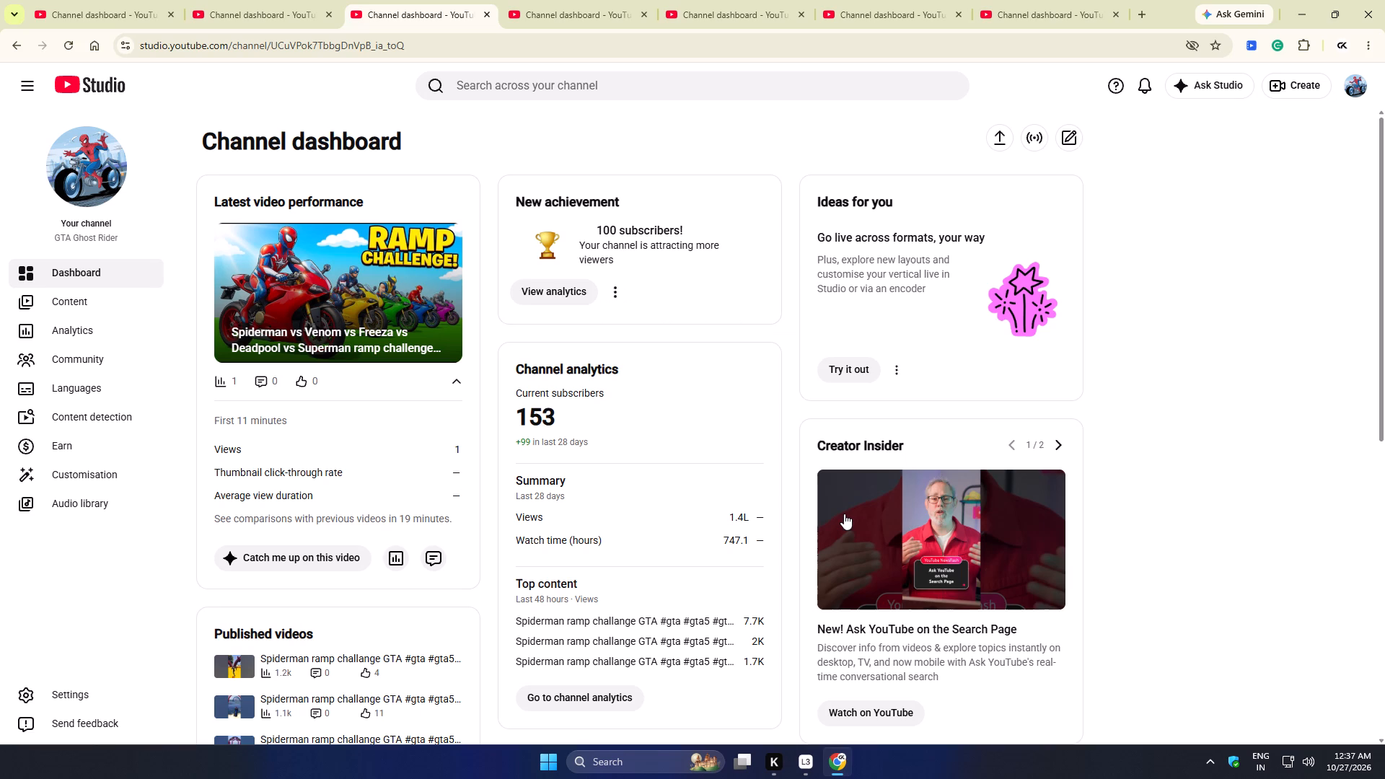
{"action": "left_click", "coordinate": [488, 17]}
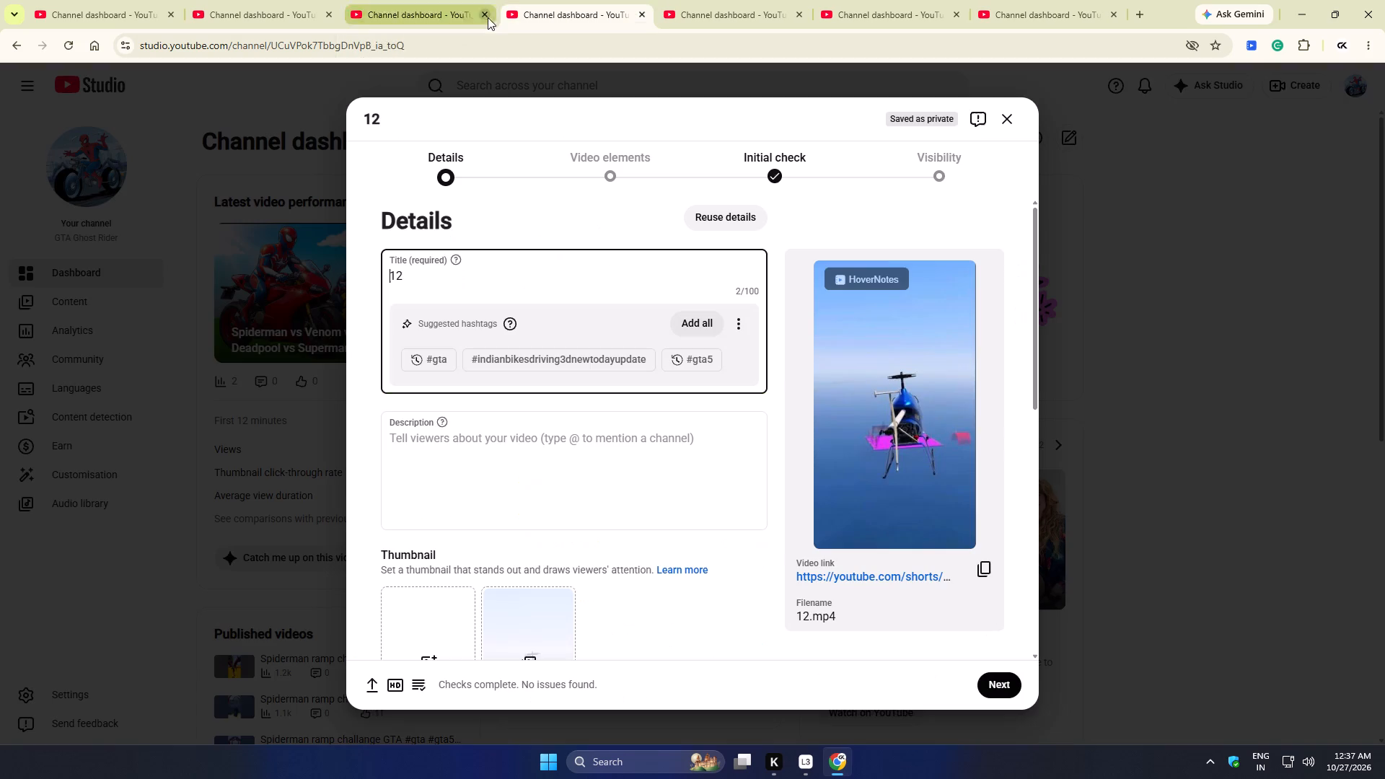
Set both the title and description of video 12 to "Spiderman ramp challange GTA #gta #gta5 #gta6 #gta6leaks".
{"action": "left_click_drag", "start_coordinate": [410, 280], "coordinate": [368, 274]}
{"action": "key", "text": "ctrl+v"}
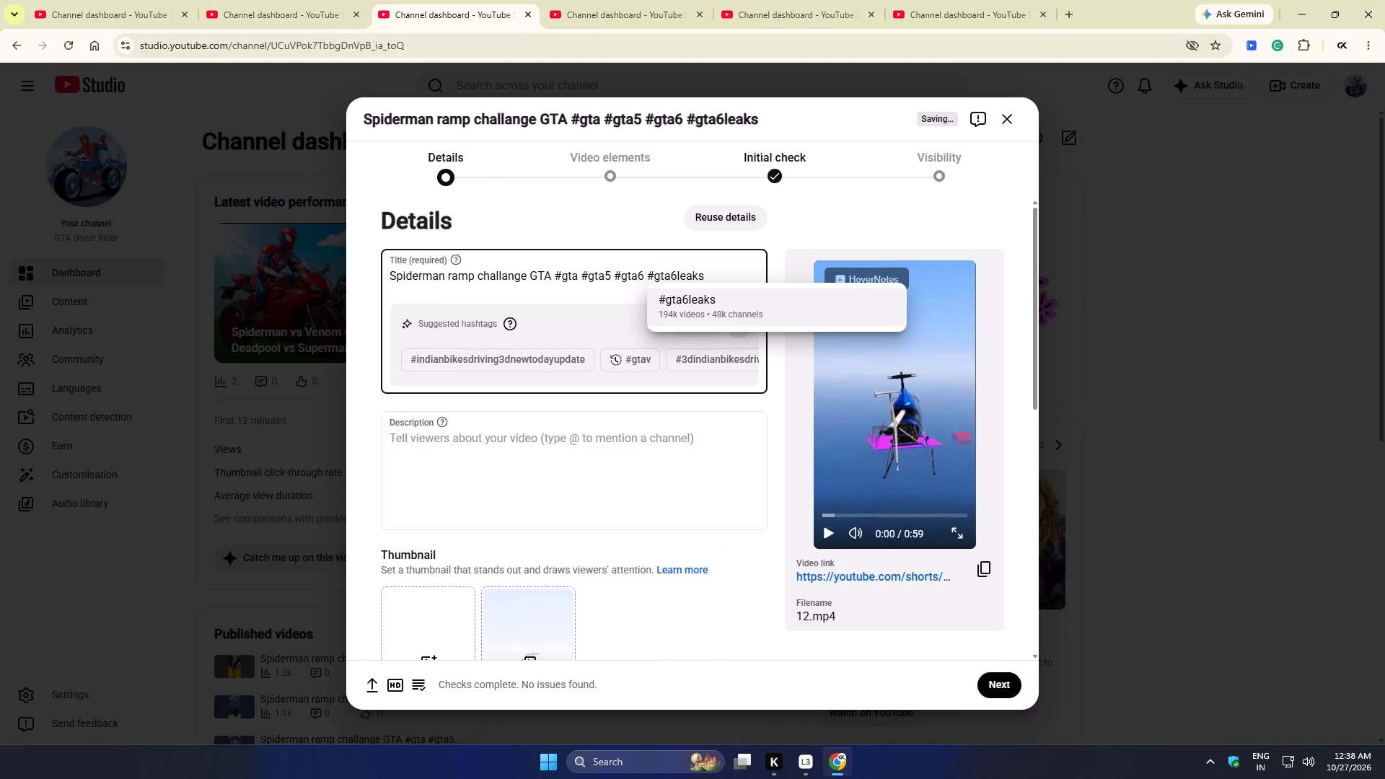
{"action": "left_click", "coordinate": [734, 312]}
{"action": "left_click", "coordinate": [569, 449]}
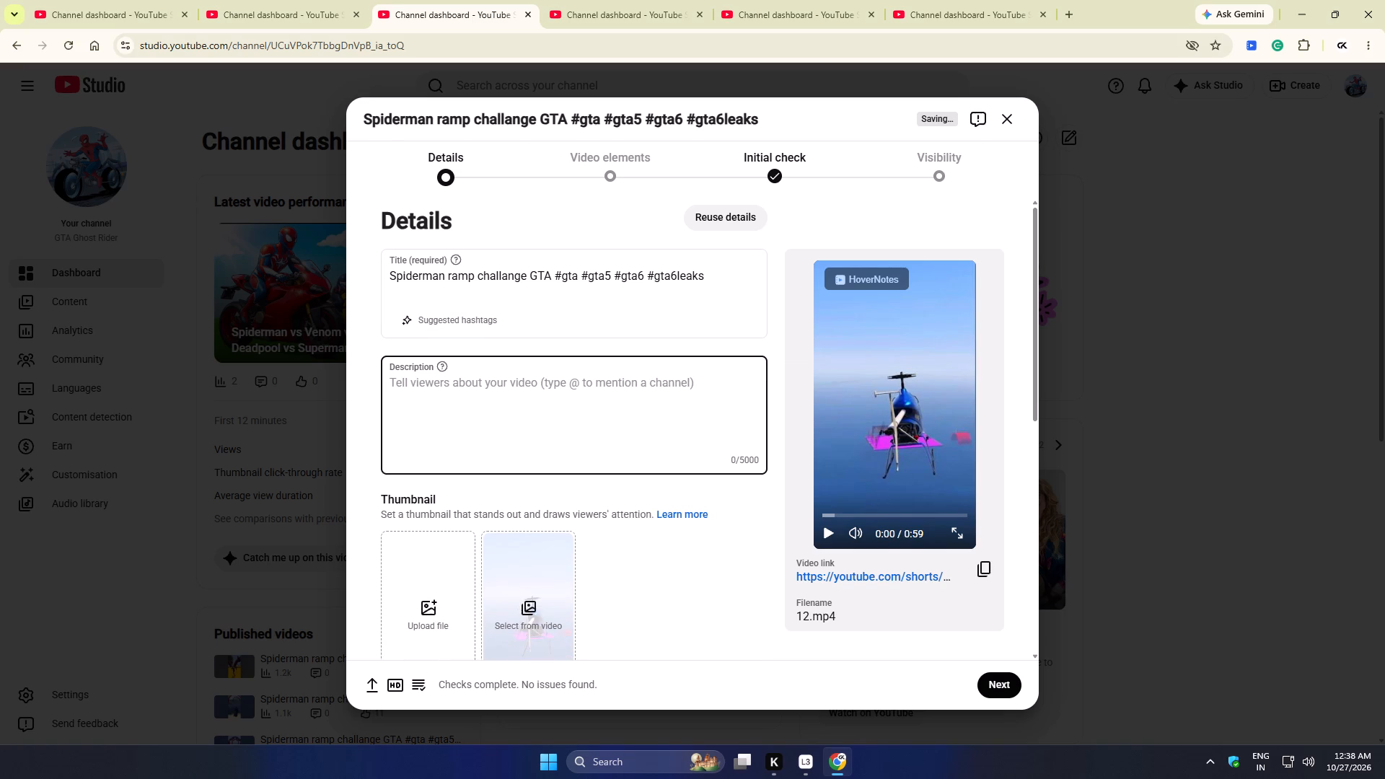
{"action": "key", "text": "ctrl+v"}
{"action": "left_click", "coordinate": [731, 401]}
Schedule video 12 to go public on 27 Oct 2026 at 06:15, and close its browser tab.
{"action": "left_click", "coordinate": [997, 691]}
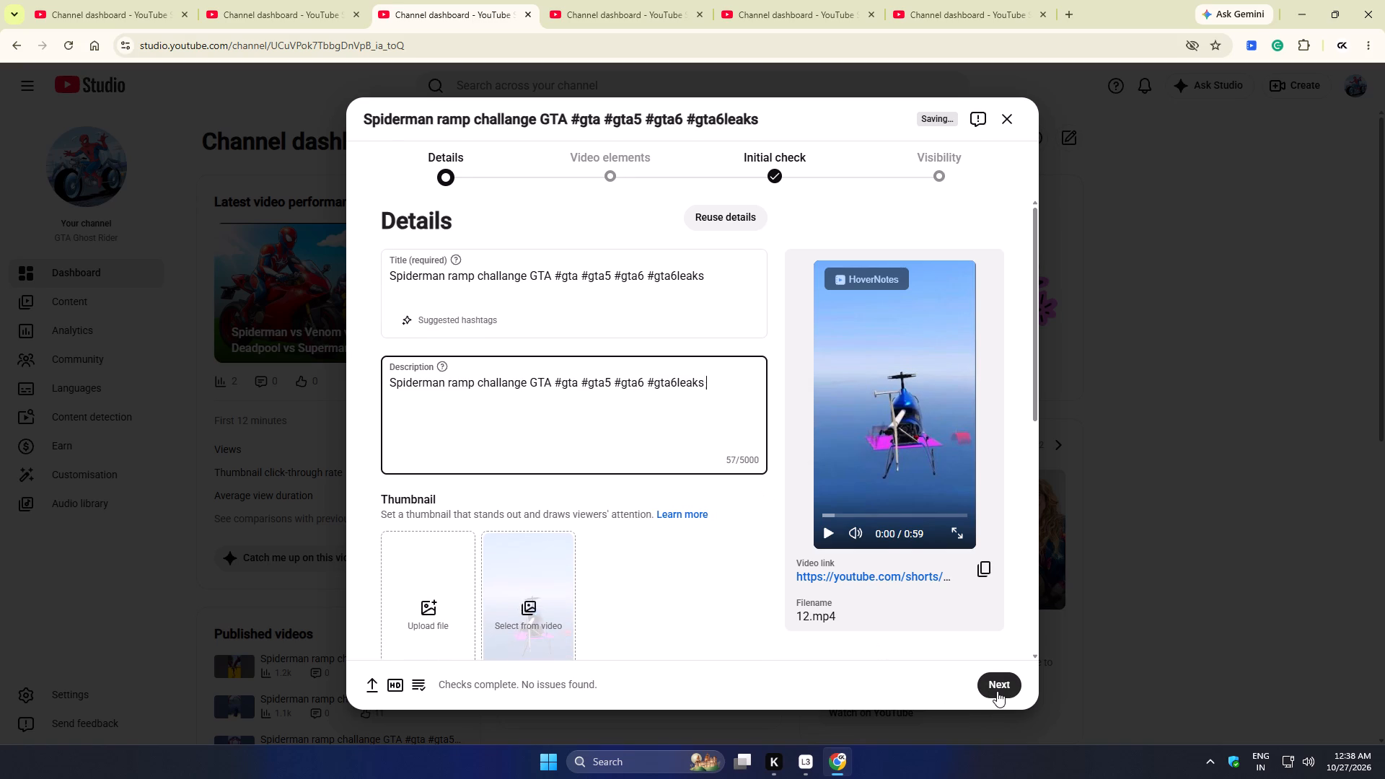
{"action": "double_click", "coordinate": [997, 691]}
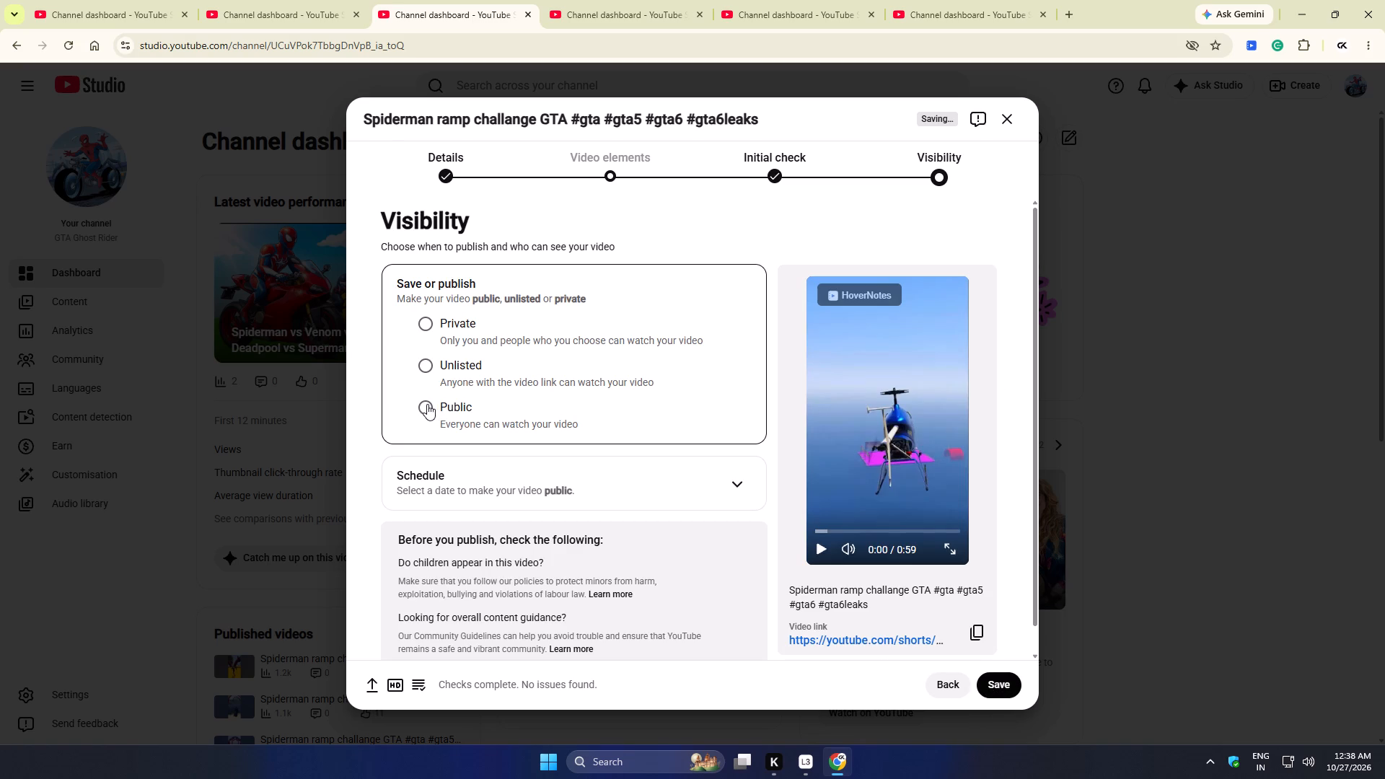
{"action": "left_click", "coordinate": [427, 404]}
{"action": "left_click", "coordinate": [516, 489]}
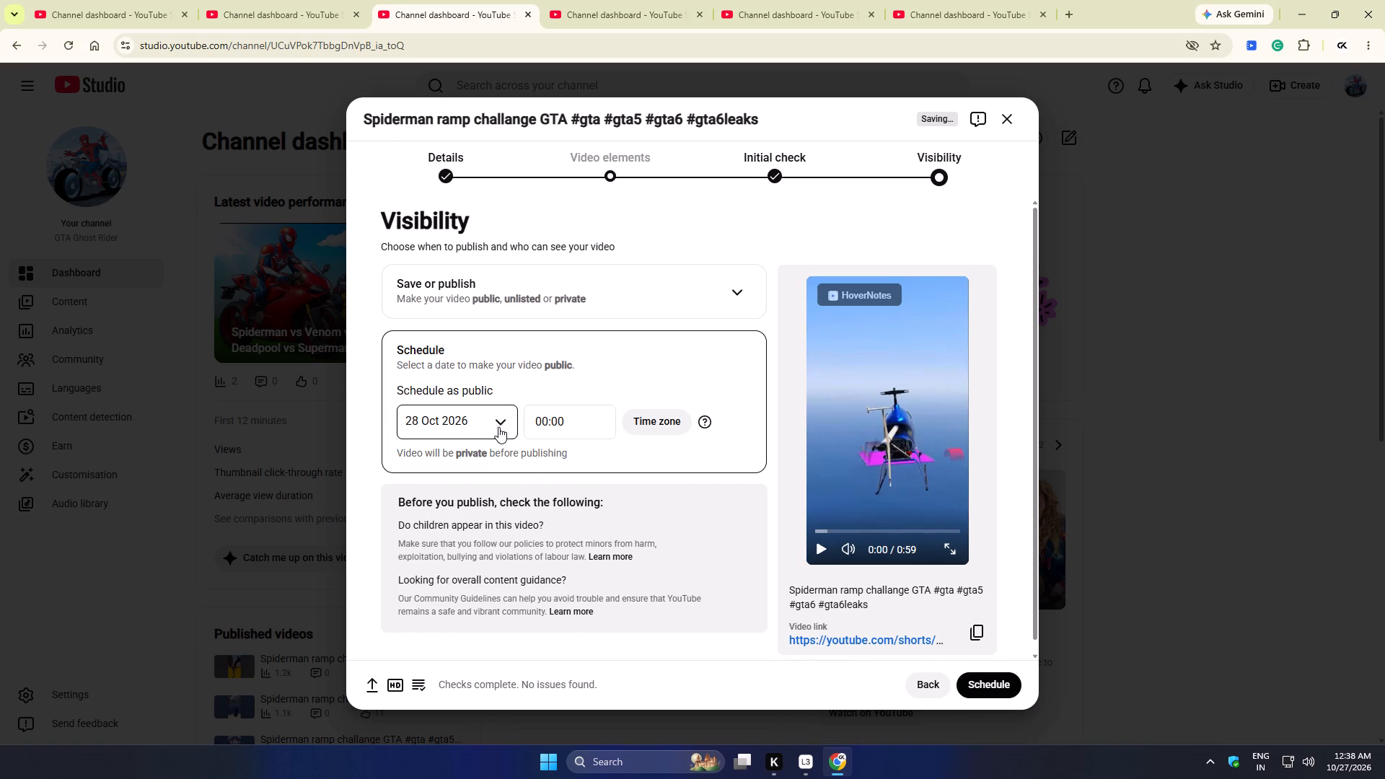
{"action": "left_click", "coordinate": [498, 427]}
{"action": "left_click", "coordinate": [436, 584]}
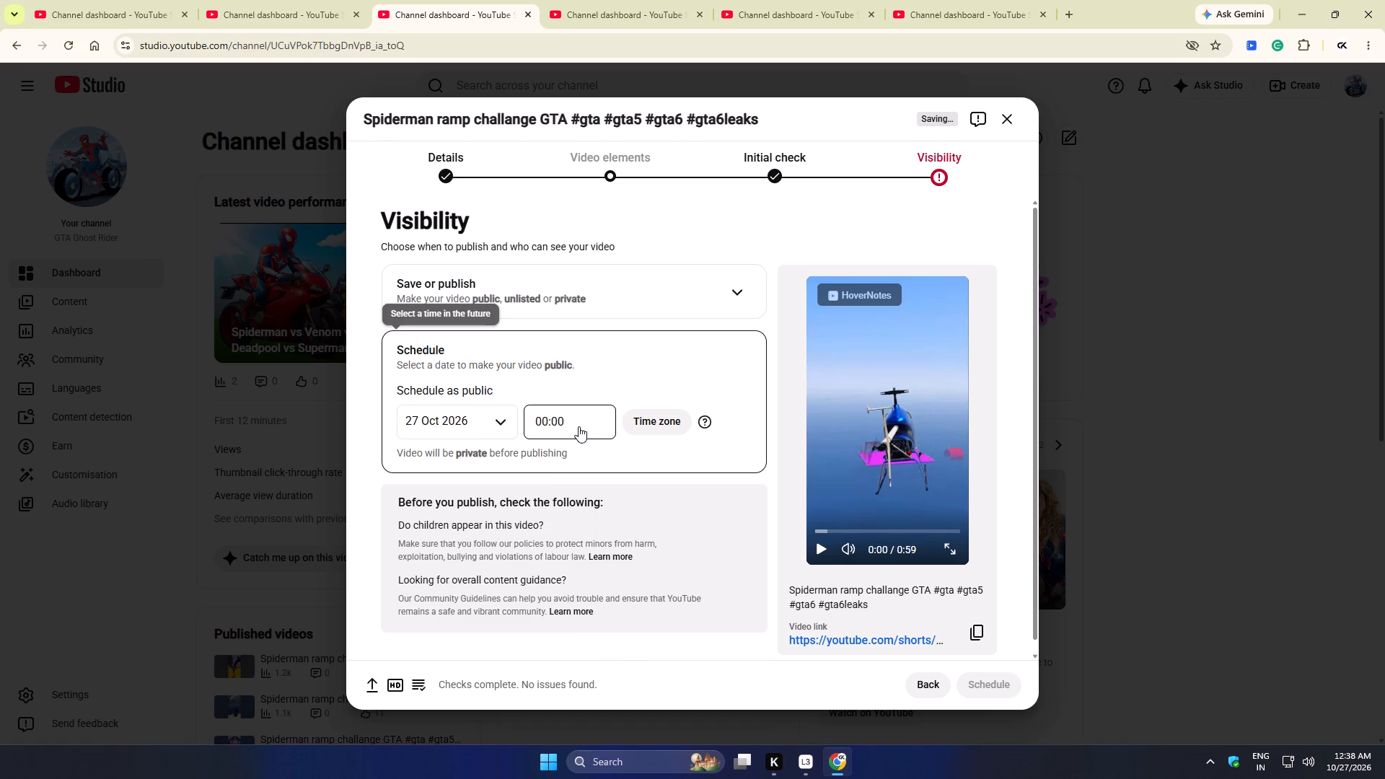
{"action": "left_click", "coordinate": [579, 426]}
{"action": "scroll", "coordinate": [586, 561], "scroll_direction": "down", "scroll_amount": 6}
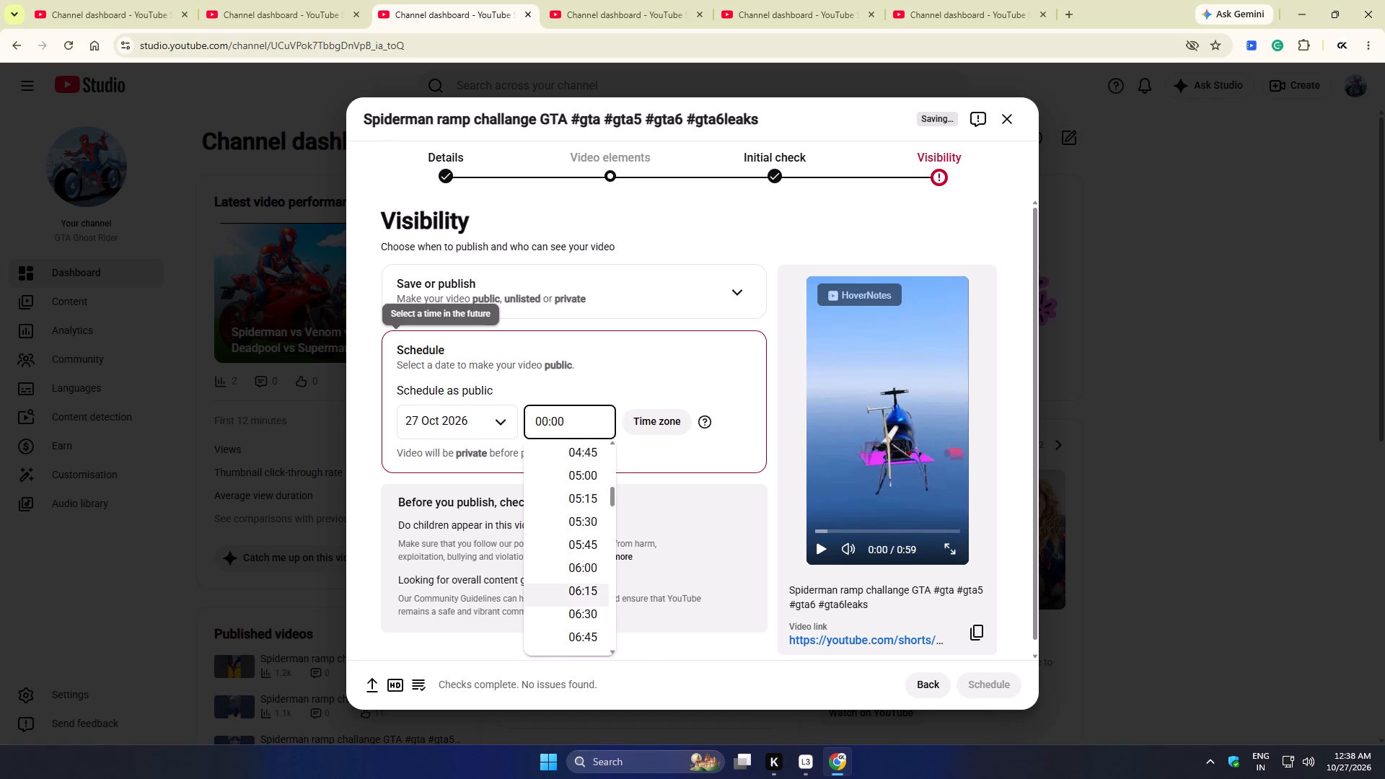
{"action": "left_click", "coordinate": [581, 589]}
{"action": "left_click", "coordinate": [985, 682]}
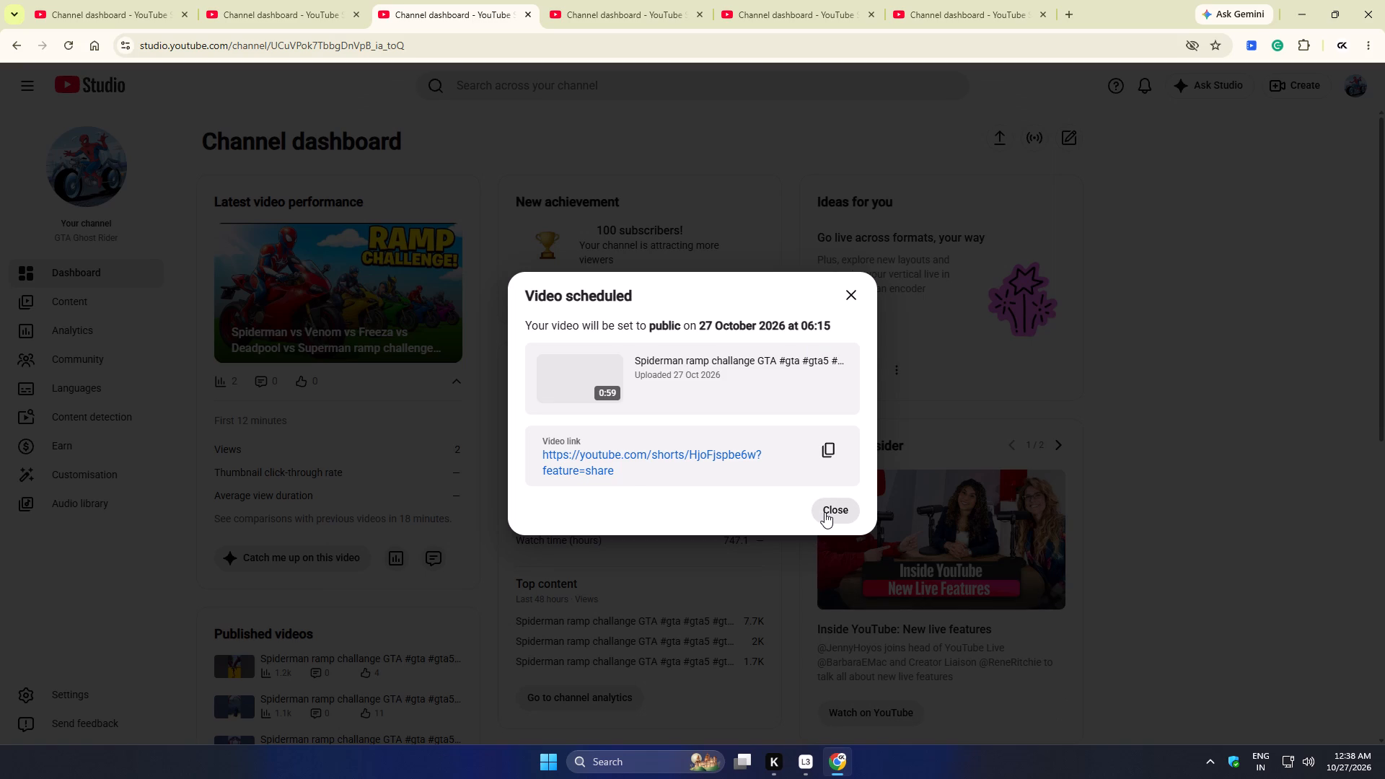
{"action": "left_click", "coordinate": [825, 512]}
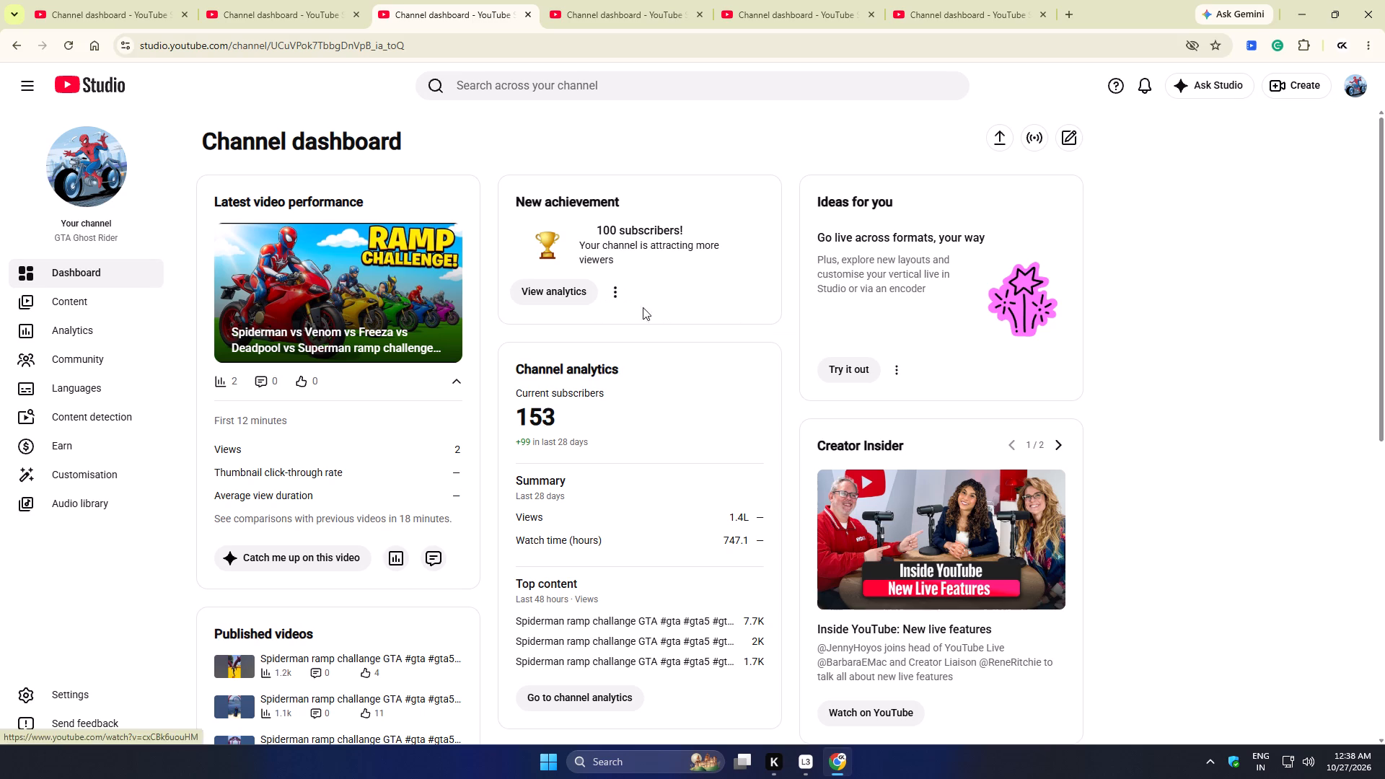
{"action": "left_click", "coordinate": [533, 14]}
Set both the title and description of video 13 to "Spiderman ramp challange GTA #gta #gta5 #gta6 #gta6leaks".
{"action": "left_click_drag", "start_coordinate": [405, 281], "coordinate": [375, 273]}
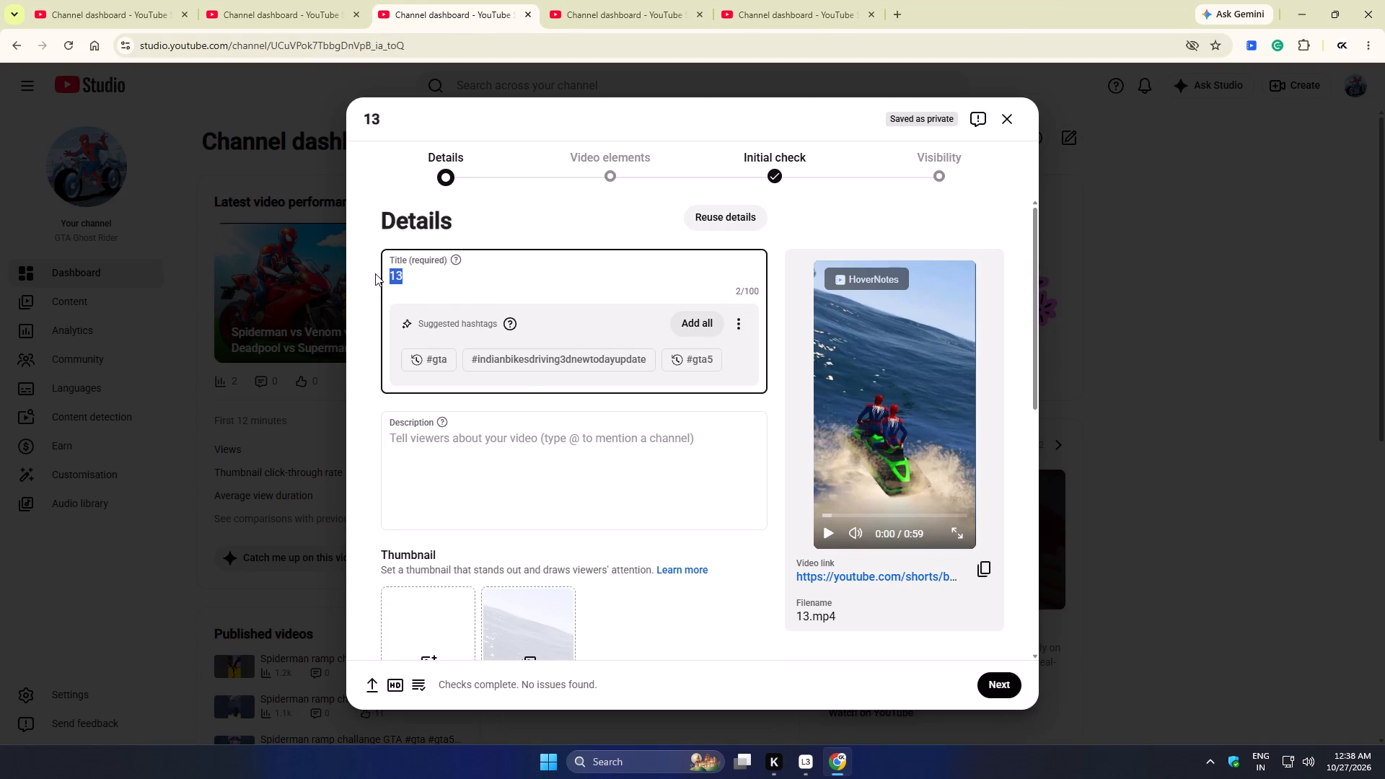
{"action": "left_click_drag", "start_coordinate": [375, 273], "coordinate": [371, 273]}
{"action": "key", "text": "ctrl+v"}
{"action": "left_click", "coordinate": [701, 305]}
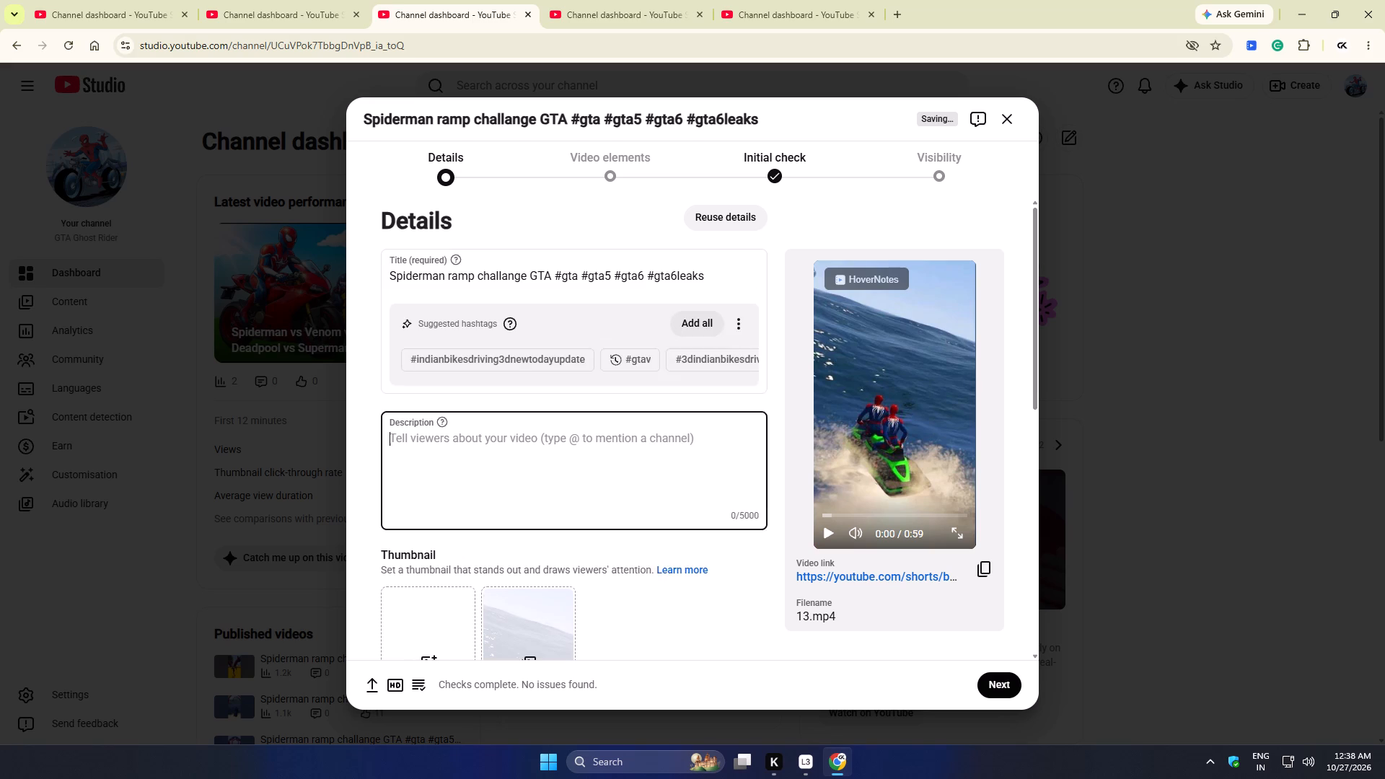
{"action": "left_click", "coordinate": [558, 433]}
{"action": "key", "text": "ctrl+v"}
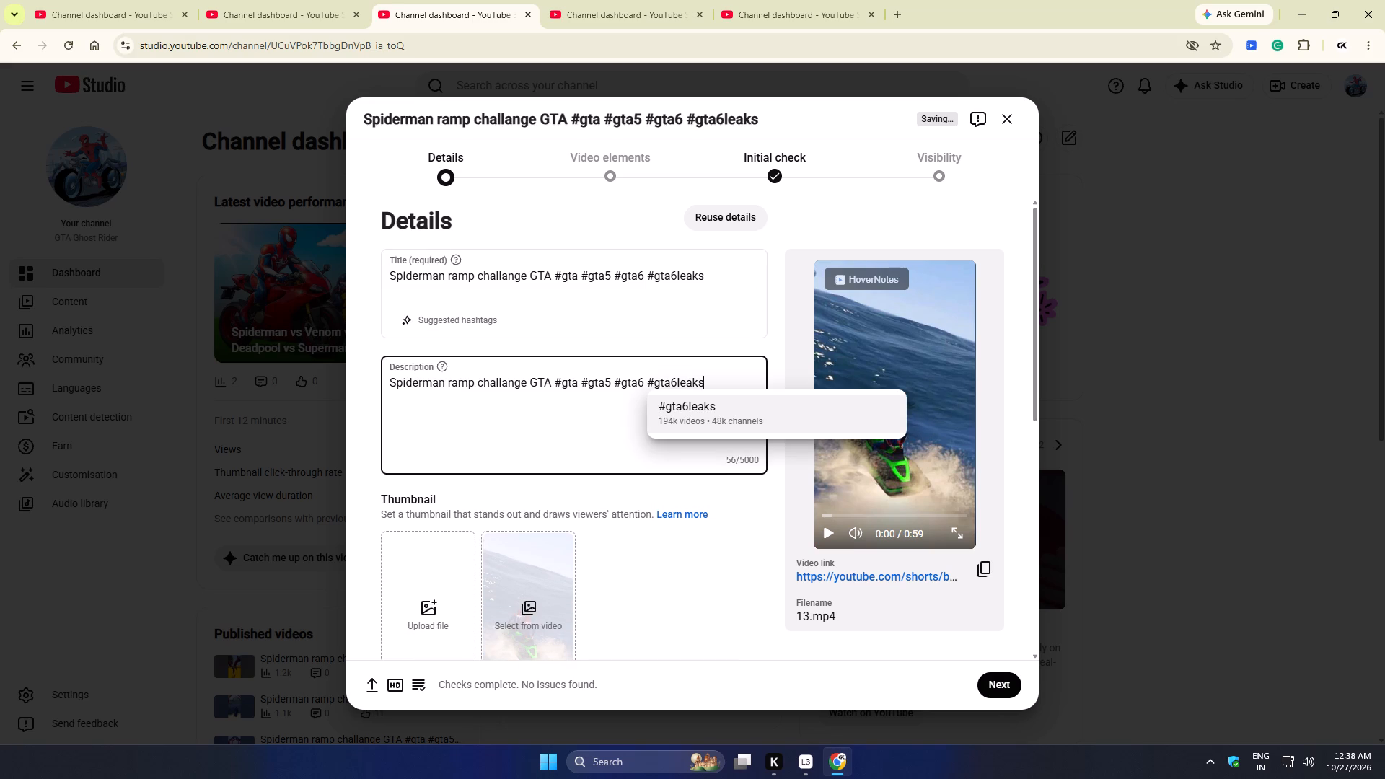
{"action": "left_click", "coordinate": [682, 413]}
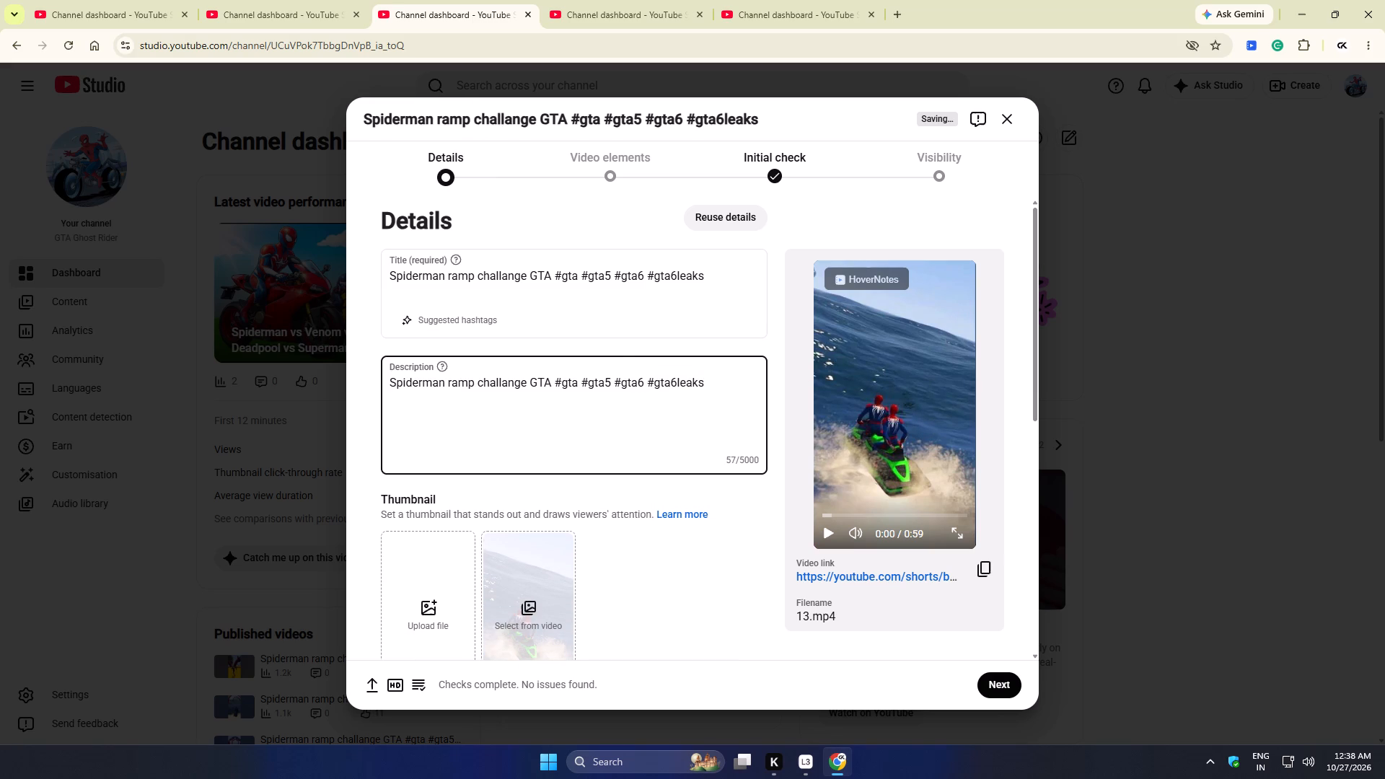
Schedule video 13 to go public on 27 Oct 2026 at 06:45, and close its browser tab.
{"action": "double_click", "coordinate": [1006, 684]}
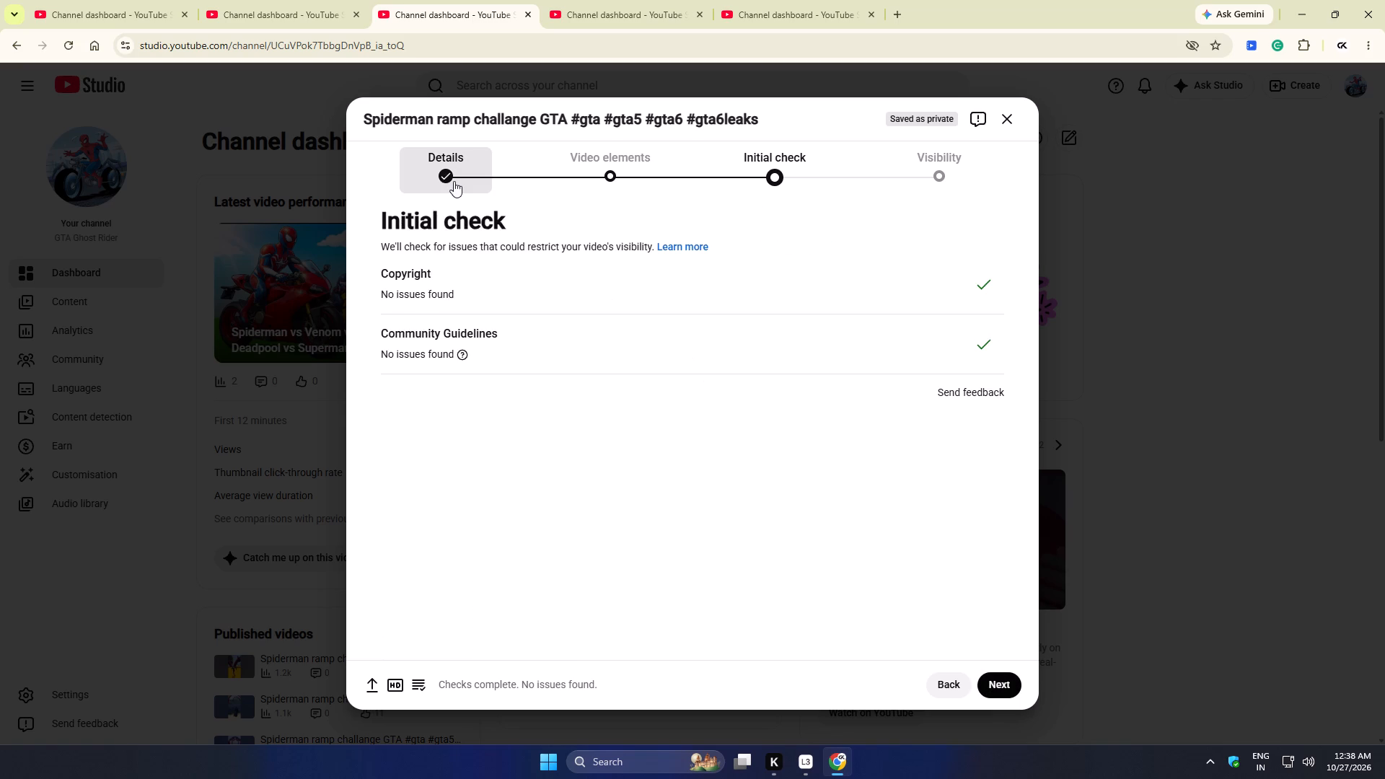
{"action": "left_click", "coordinate": [454, 181]}
{"action": "double_click", "coordinate": [1001, 679]}
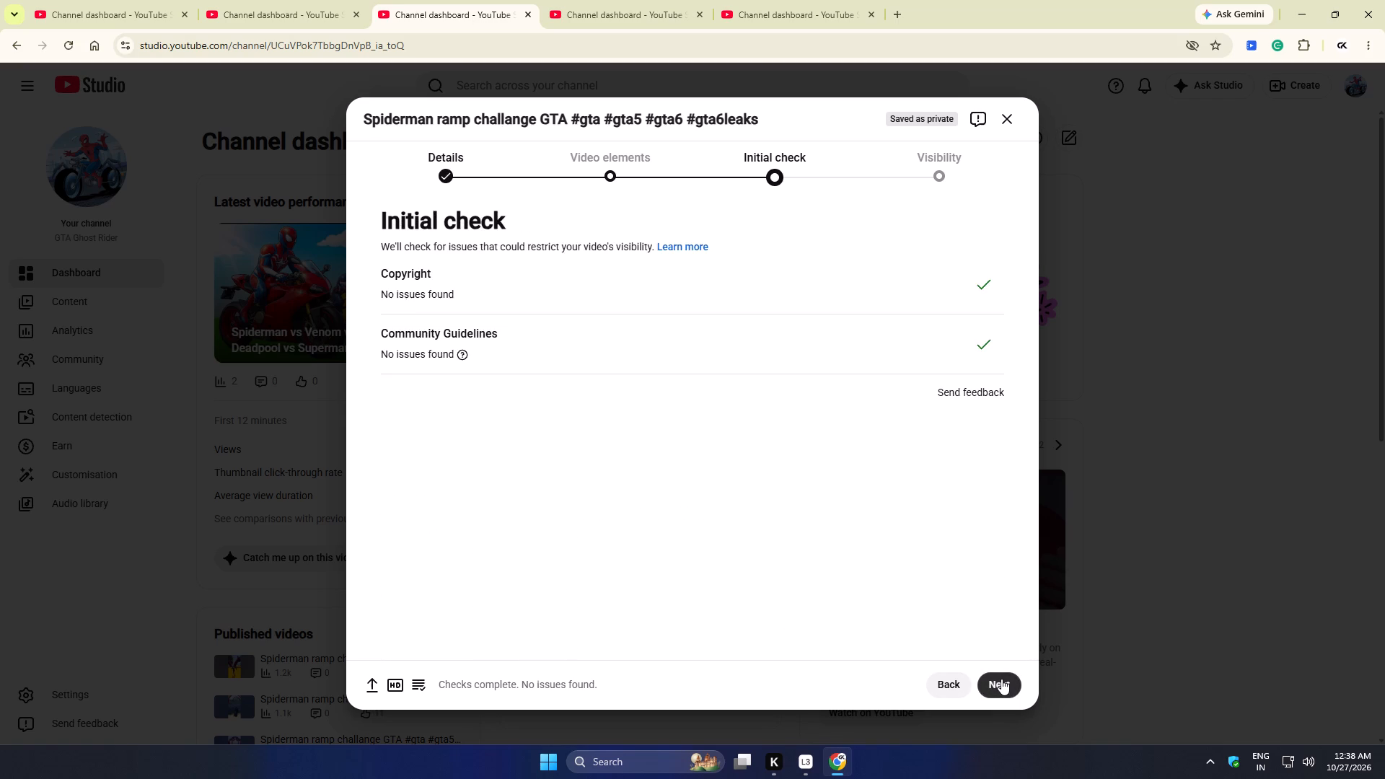
{"action": "left_click", "coordinate": [1001, 679]}
{"action": "left_click", "coordinate": [430, 405]}
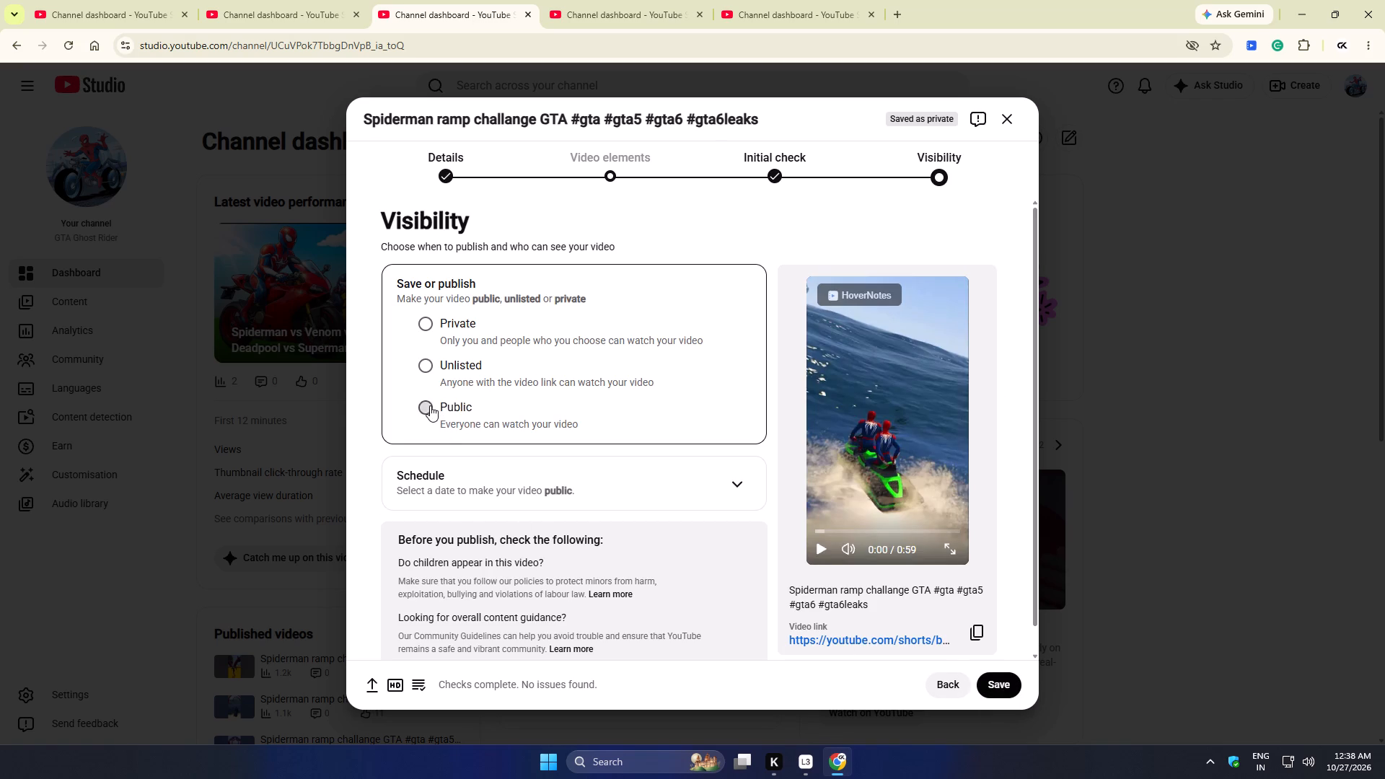
{"action": "left_click", "coordinate": [483, 487]}
{"action": "left_click", "coordinate": [453, 430]}
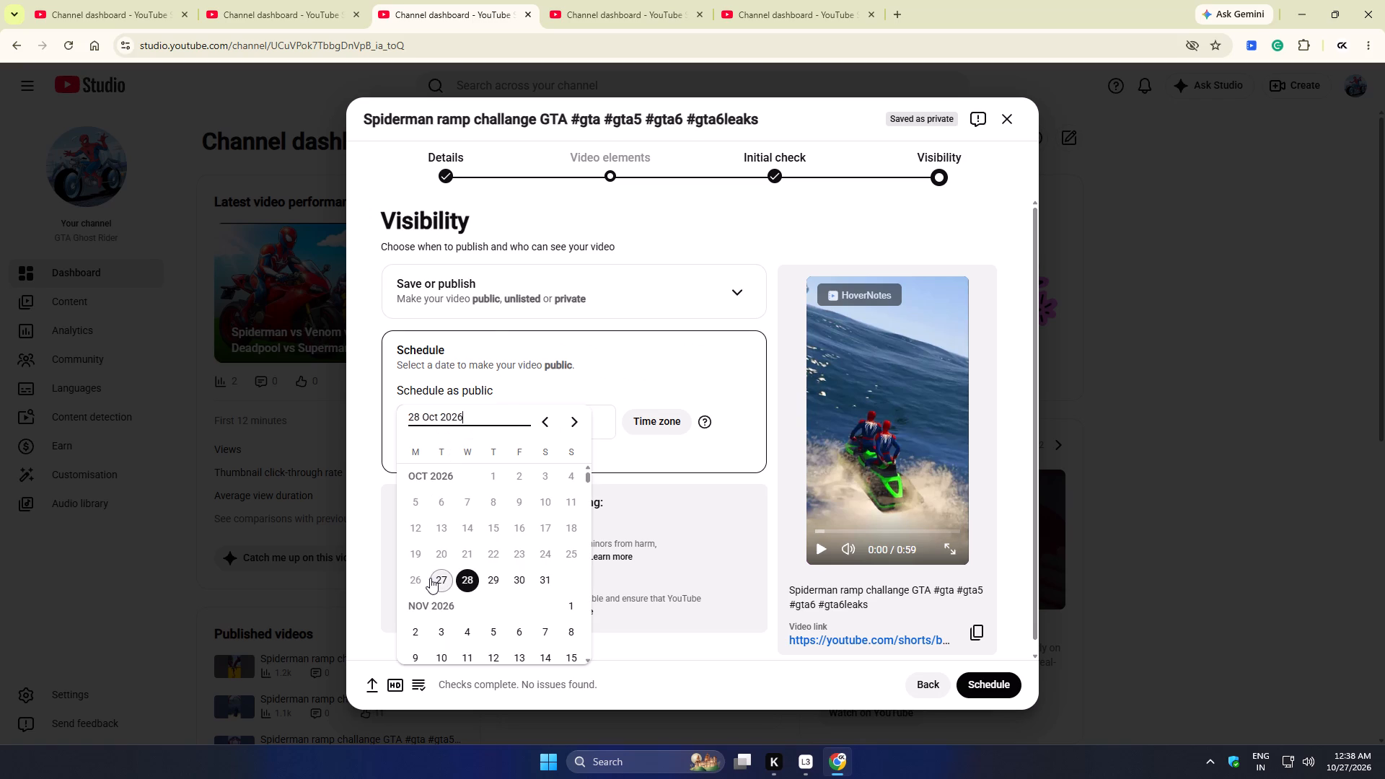
{"action": "left_click", "coordinate": [439, 578]}
{"action": "left_click", "coordinate": [566, 429]}
{"action": "scroll", "coordinate": [586, 597], "scroll_direction": "down", "scroll_amount": 4}
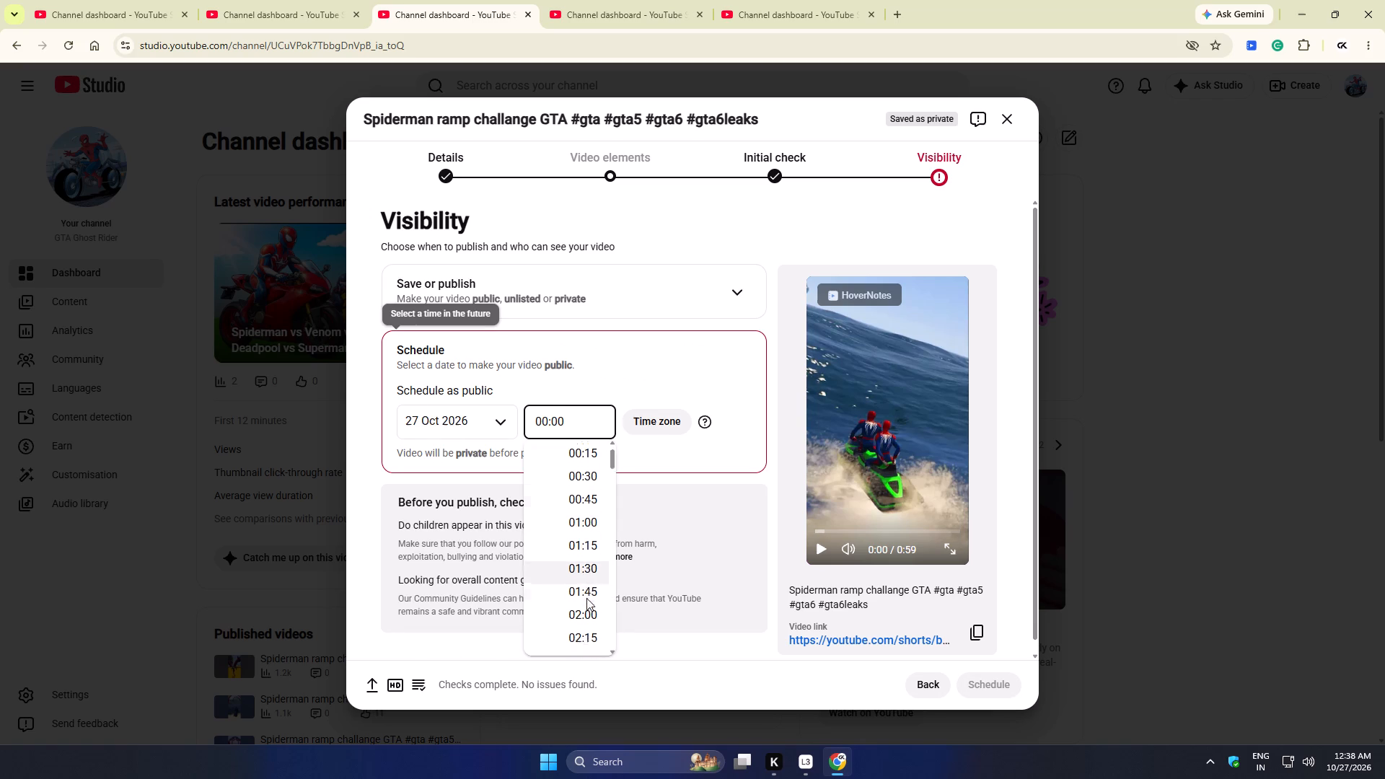
{"action": "scroll", "coordinate": [586, 598], "scroll_direction": "down", "scroll_amount": 3}
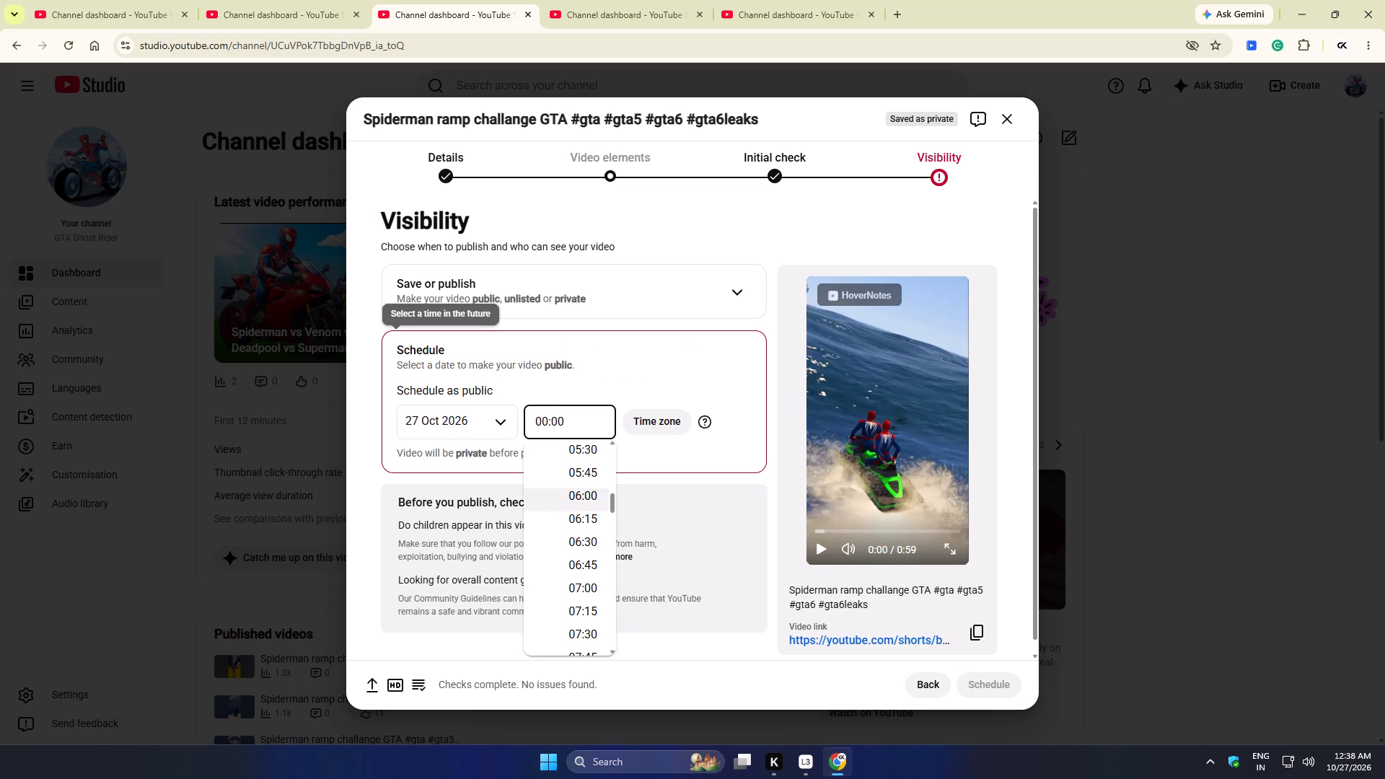
{"action": "left_click", "coordinate": [592, 572]}
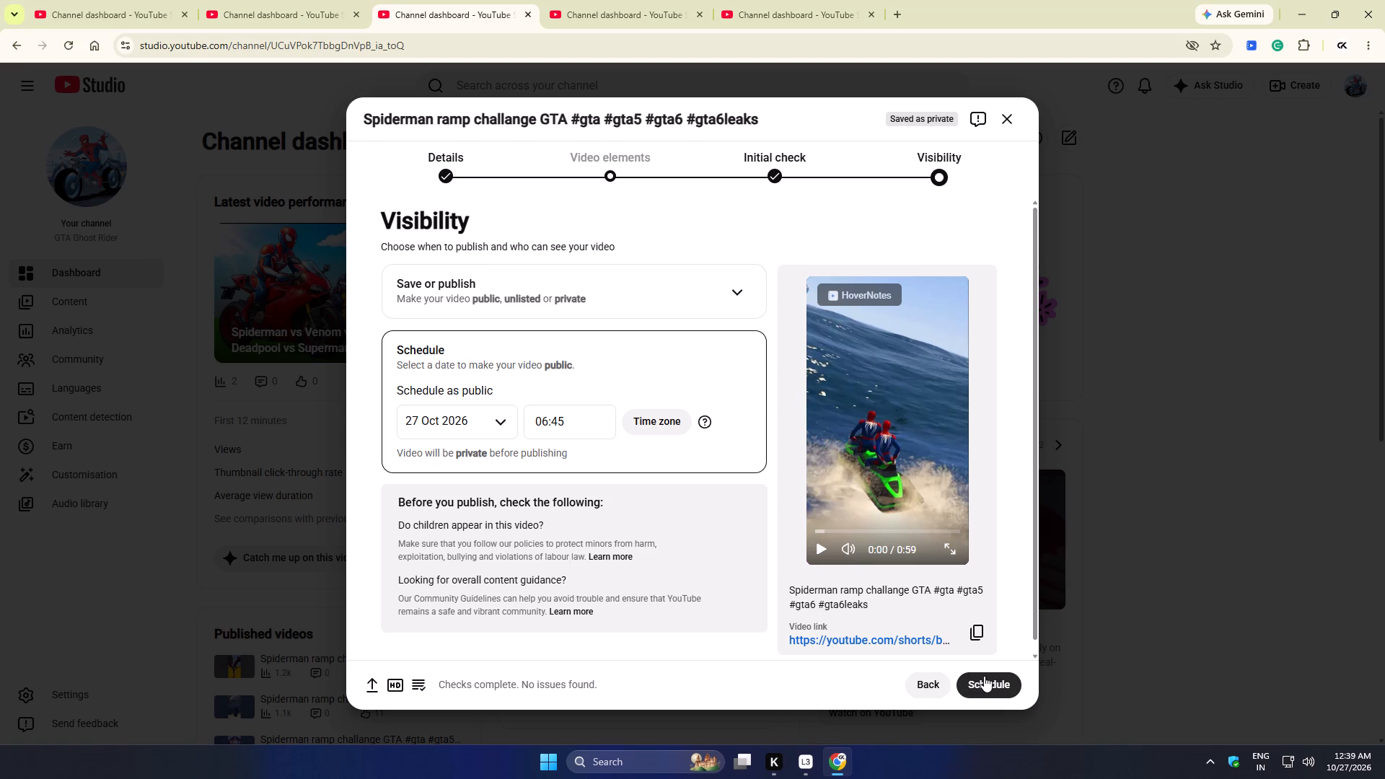
{"action": "left_click", "coordinate": [984, 676]}
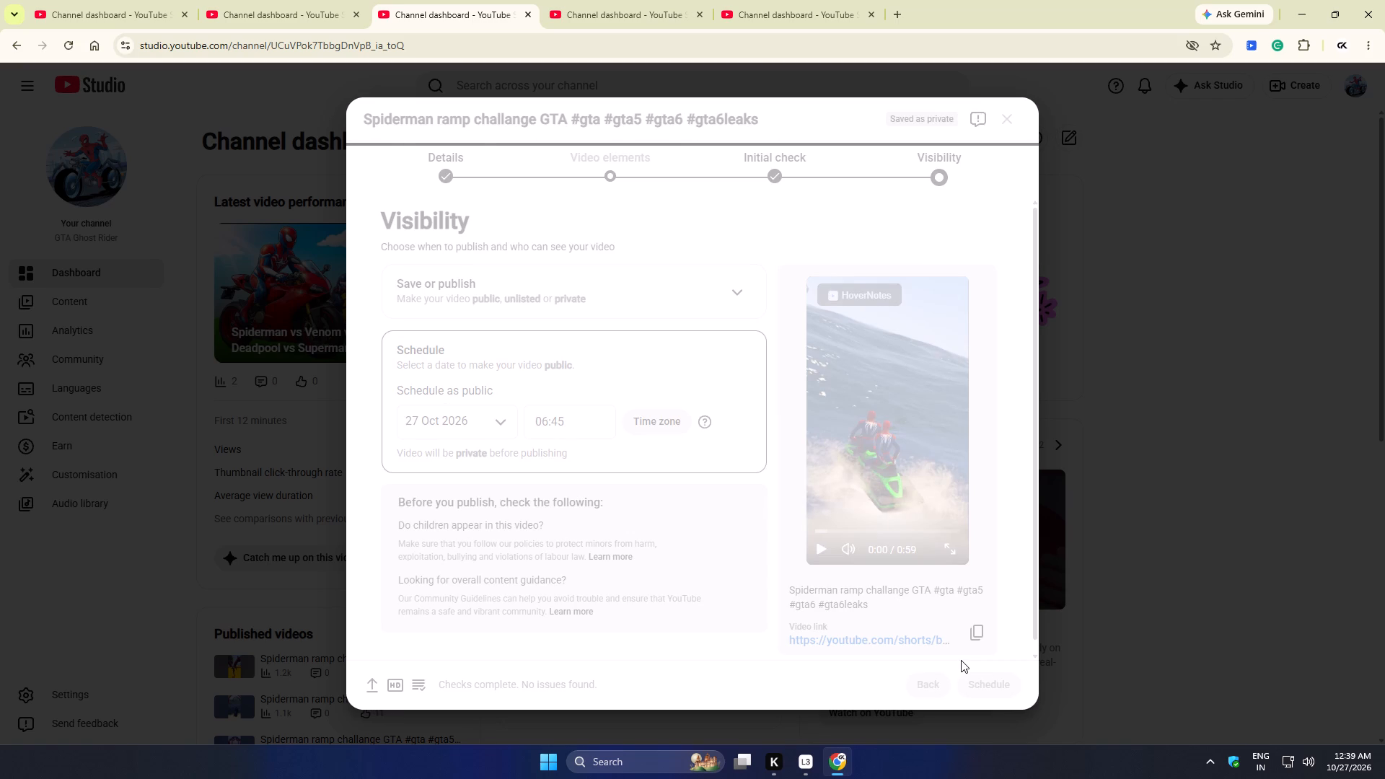
{"action": "left_click", "coordinate": [845, 515]}
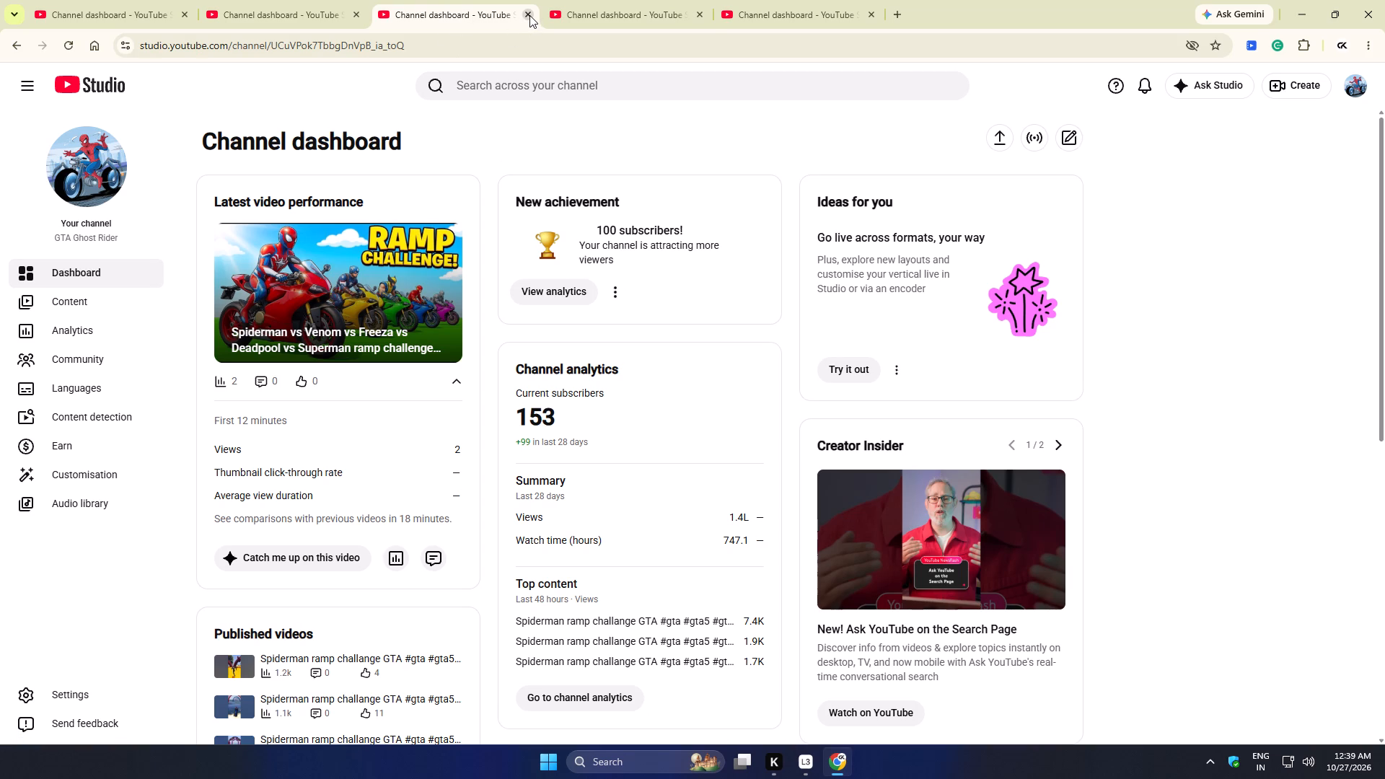
{"action": "left_click", "coordinate": [529, 15]}
Set both the title and description of video 14 to "Spiderman ramp challange GTA #gta #gta5 #gta6 #gta6leaks".
{"action": "left_click_drag", "start_coordinate": [415, 278], "coordinate": [406, 277]}
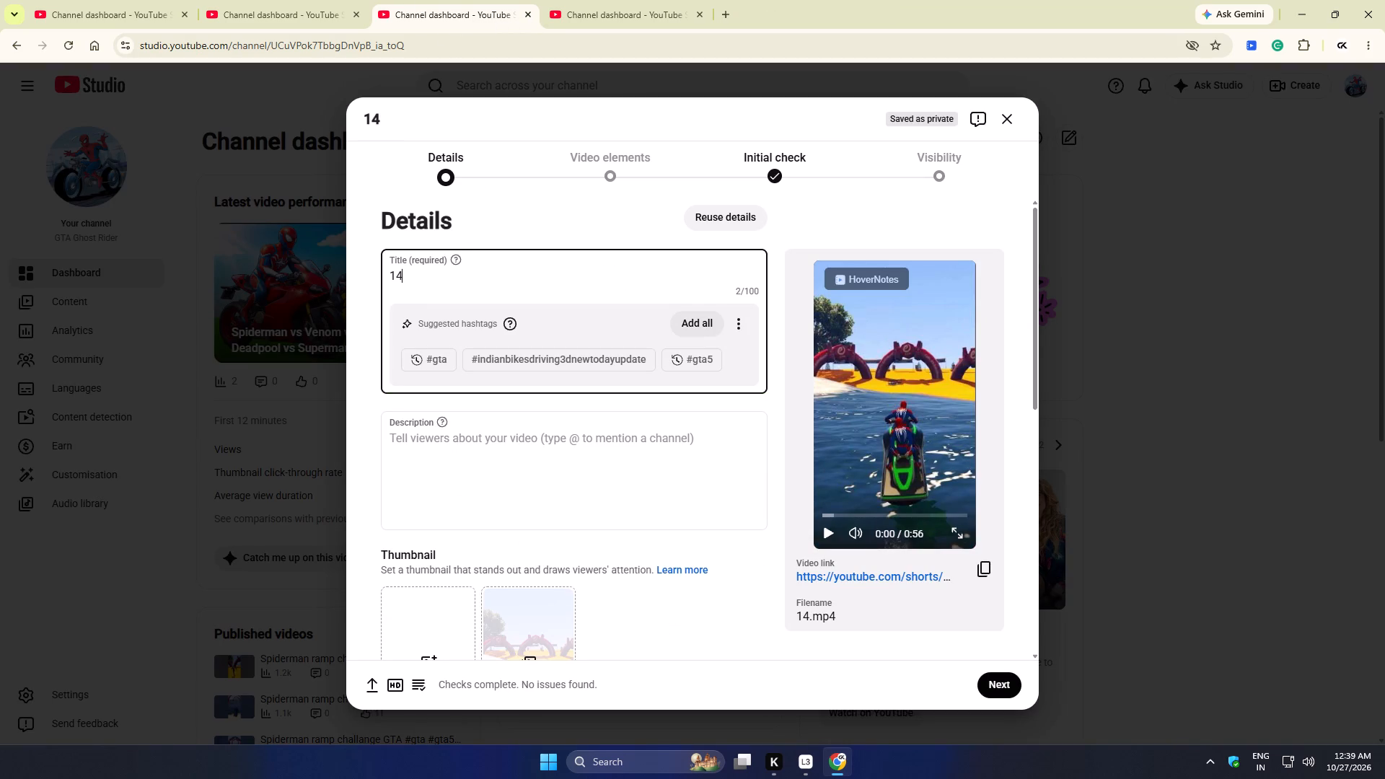
{"action": "left_click_drag", "start_coordinate": [406, 277], "coordinate": [370, 277]}
{"action": "key", "text": "ctrl+v"}
{"action": "left_click", "coordinate": [724, 300]}
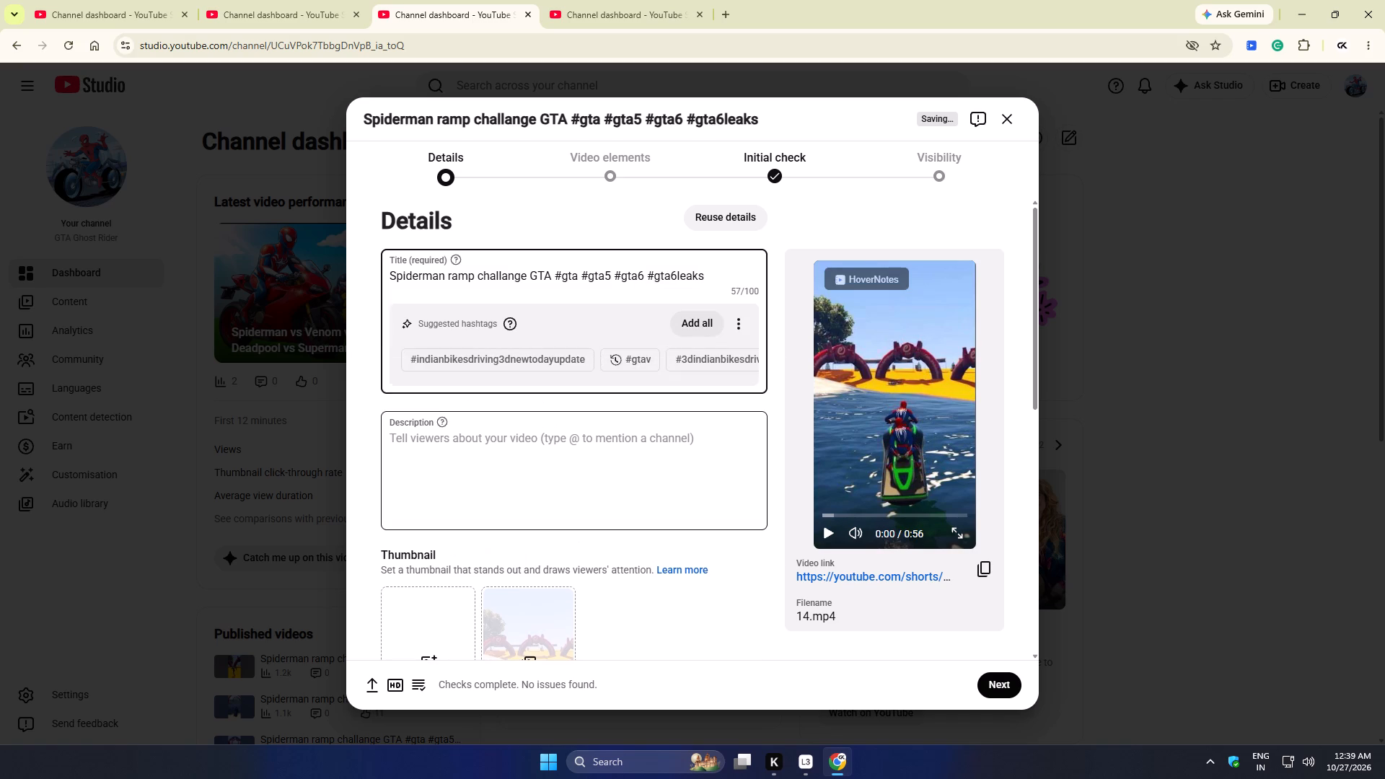
{"action": "left_click", "coordinate": [542, 432]}
{"action": "key", "text": "ctrl+v"}
{"action": "left_click", "coordinate": [681, 408]}
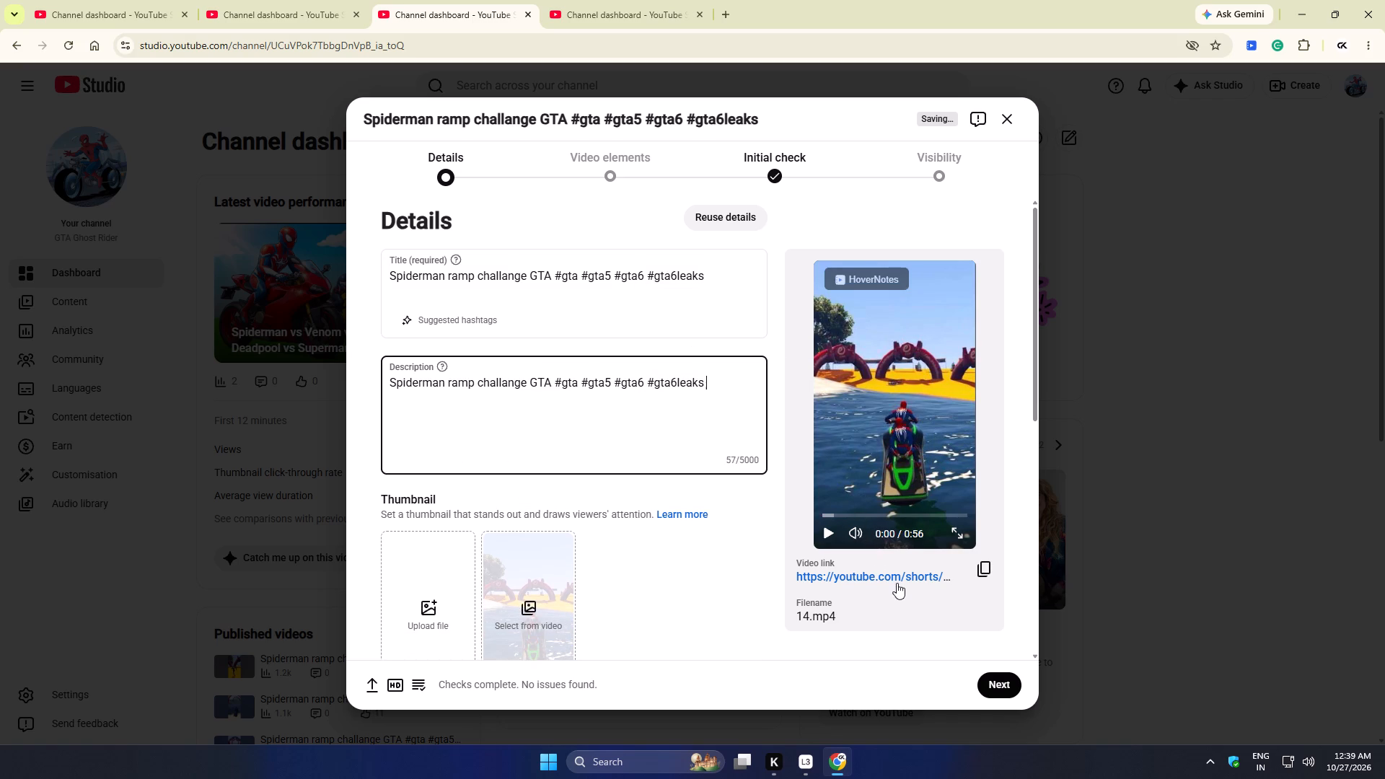
Schedule video 14 to go public on 27 Oct 2026 at 07:15, and close its browser tab.
{"action": "scroll", "coordinate": [902, 595], "scroll_direction": "down", "scroll_amount": 14}
{"action": "scroll", "coordinate": [905, 615], "scroll_direction": "up", "scroll_amount": 17}
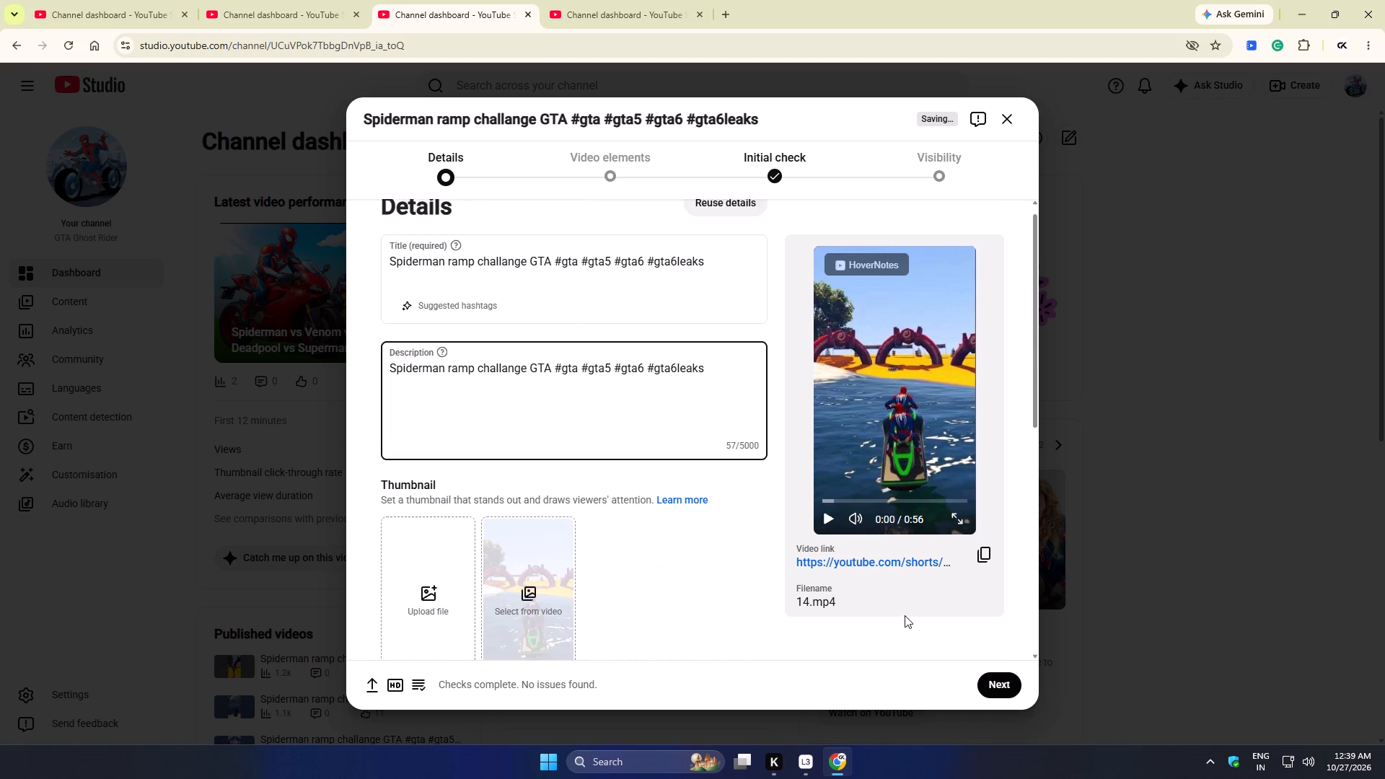
{"action": "scroll", "coordinate": [905, 615], "scroll_direction": "down", "scroll_amount": 17}
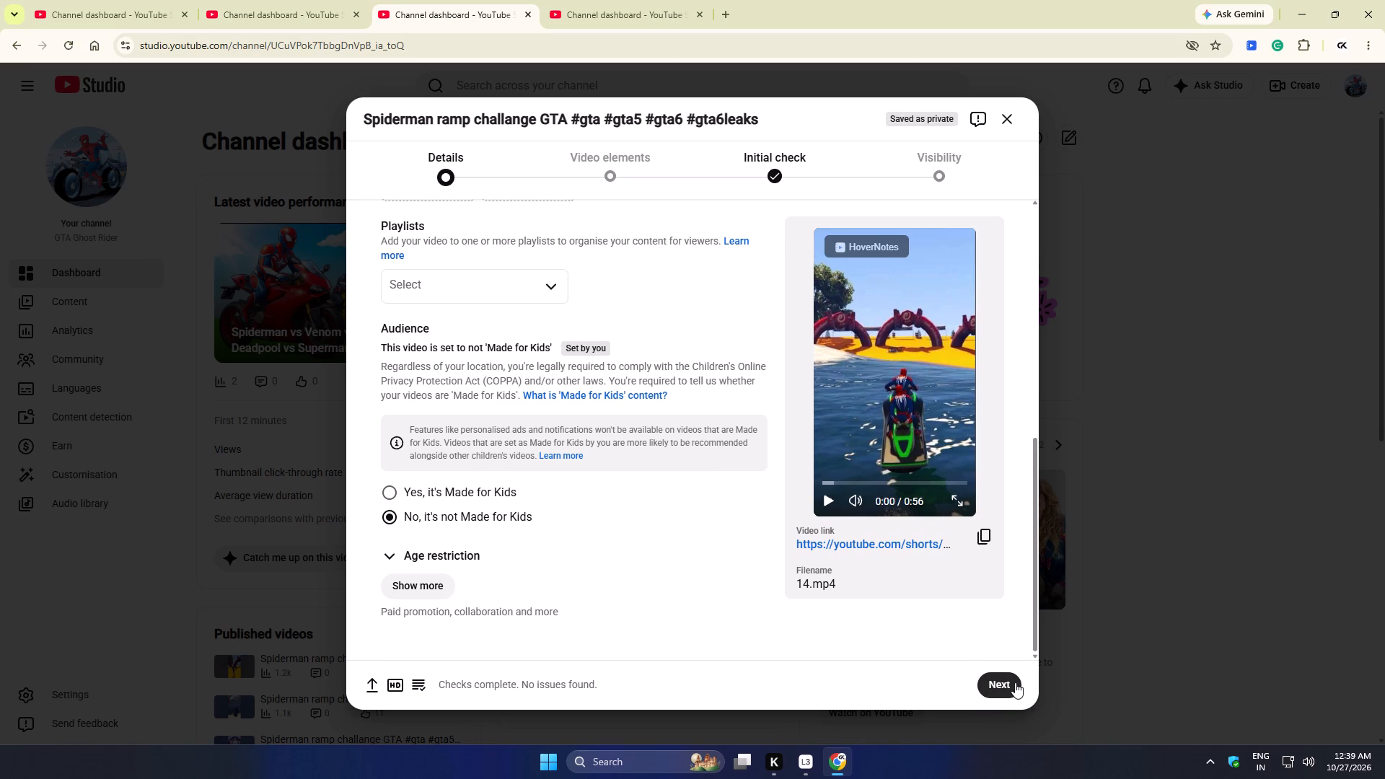
{"action": "left_click", "coordinate": [1015, 682]}
{"action": "left_click", "coordinate": [1015, 682]}
{"action": "left_click", "coordinate": [1015, 682]}
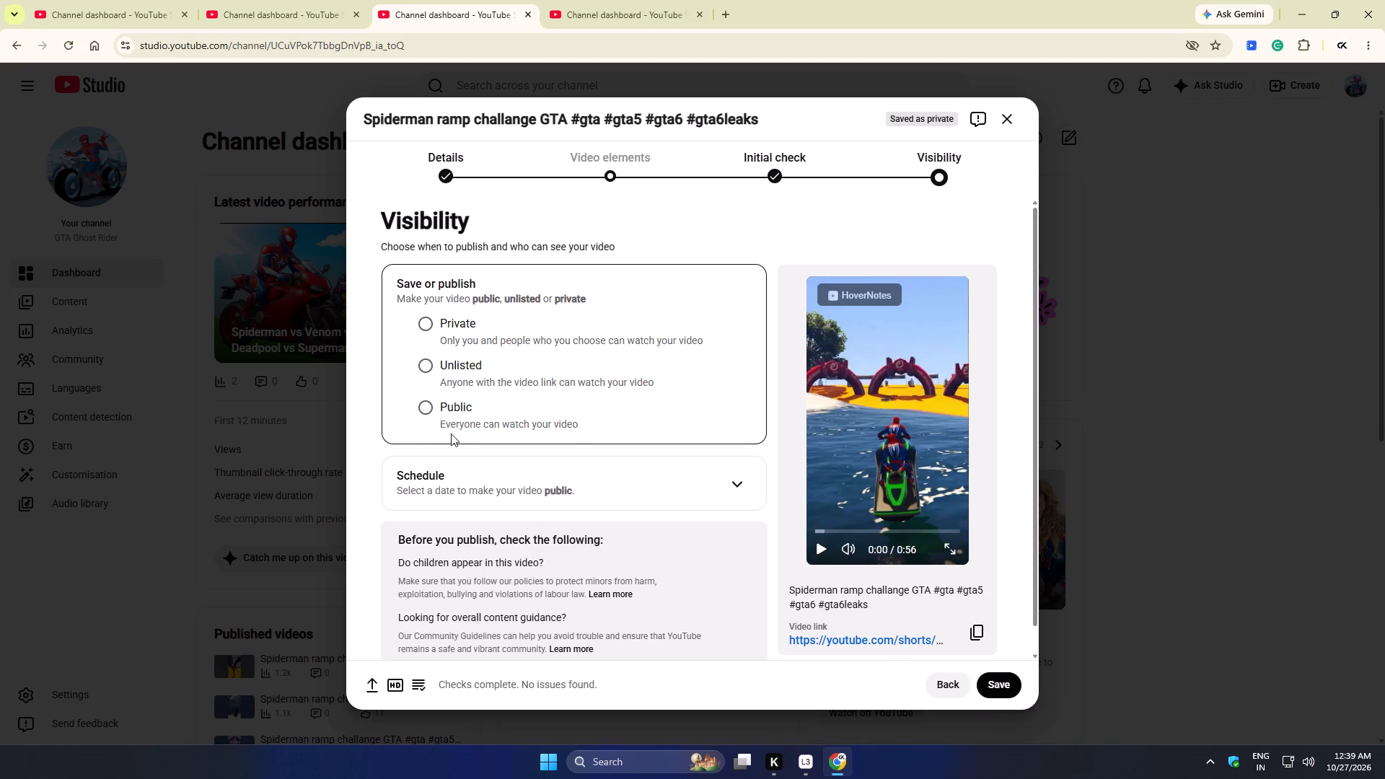
{"action": "left_click", "coordinate": [428, 402]}
{"action": "left_click", "coordinate": [651, 471]}
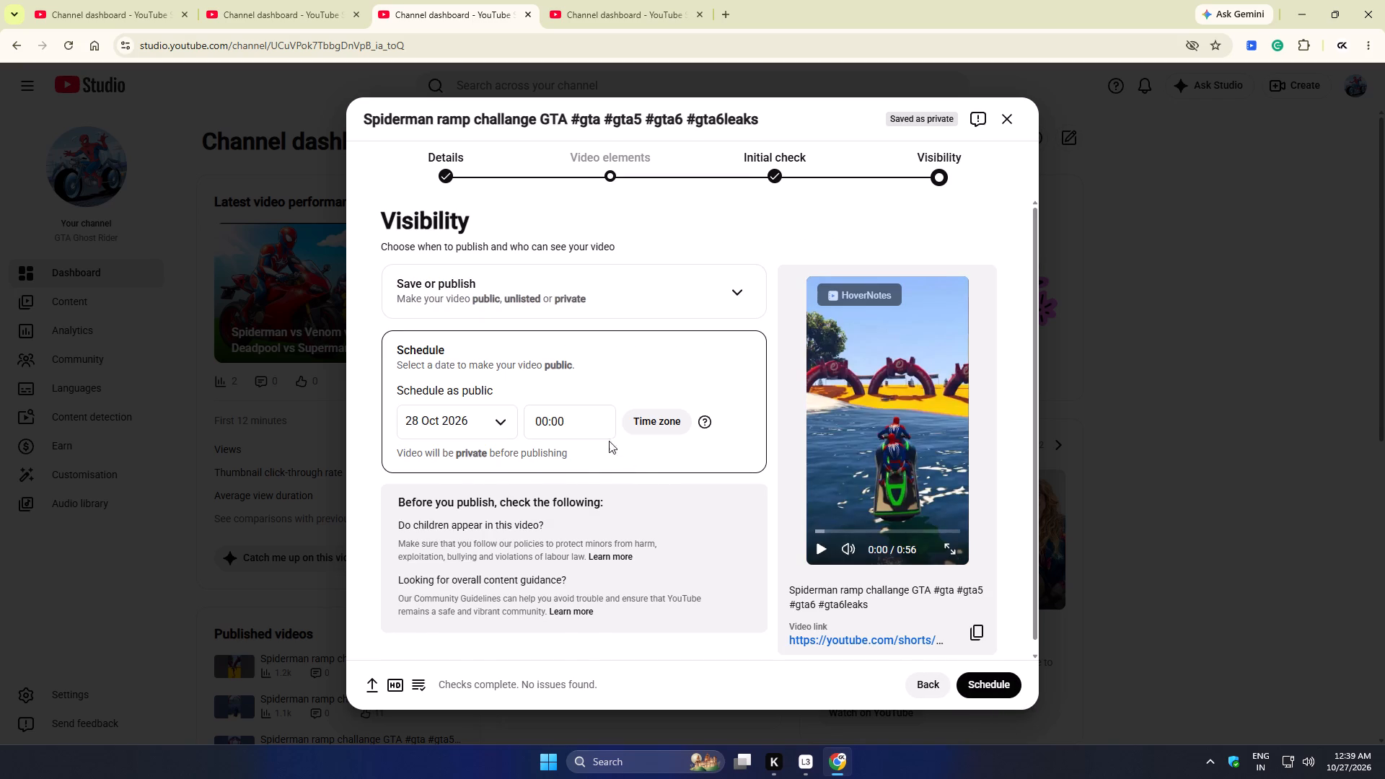
{"action": "left_click", "coordinate": [501, 428]}
{"action": "left_click", "coordinate": [435, 577]}
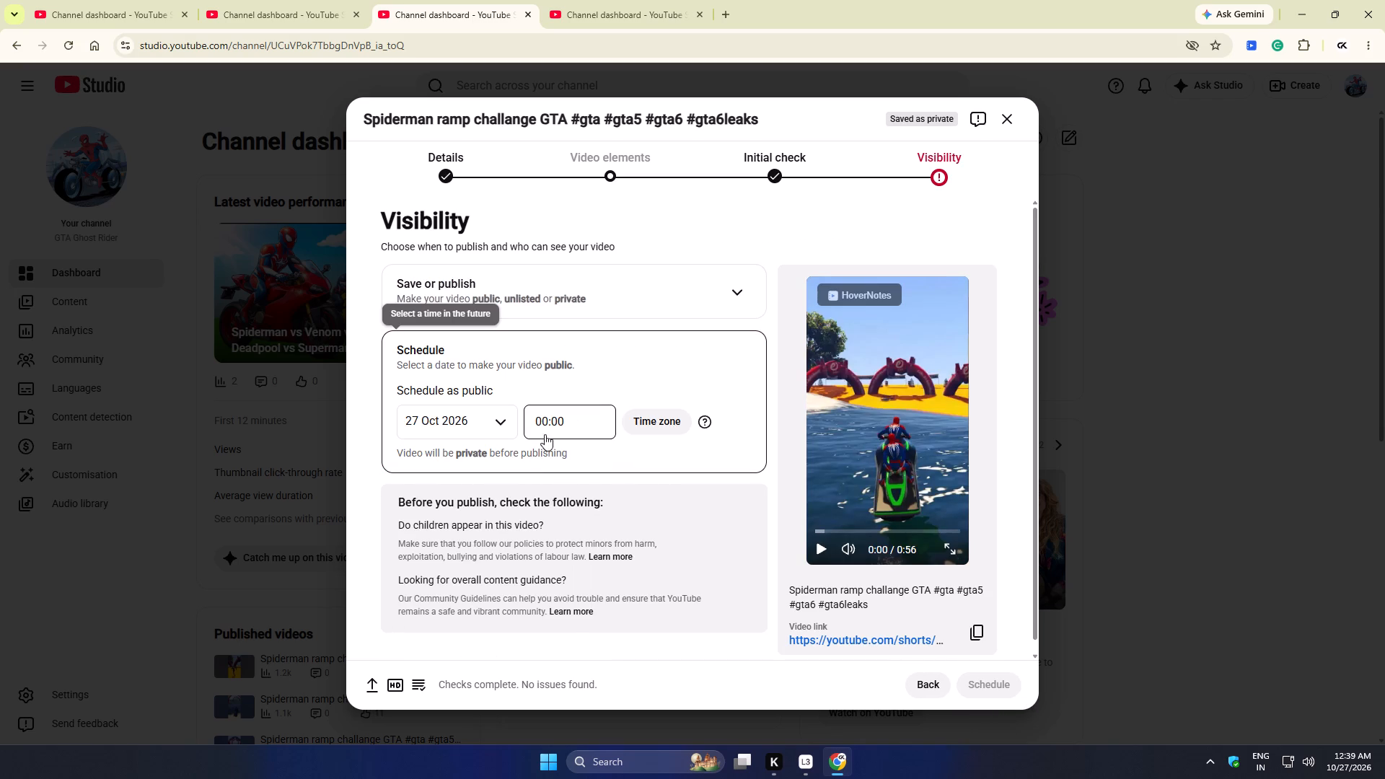
{"action": "left_click", "coordinate": [571, 421]}
{"action": "scroll", "coordinate": [602, 552], "scroll_direction": "down", "scroll_amount": 6}
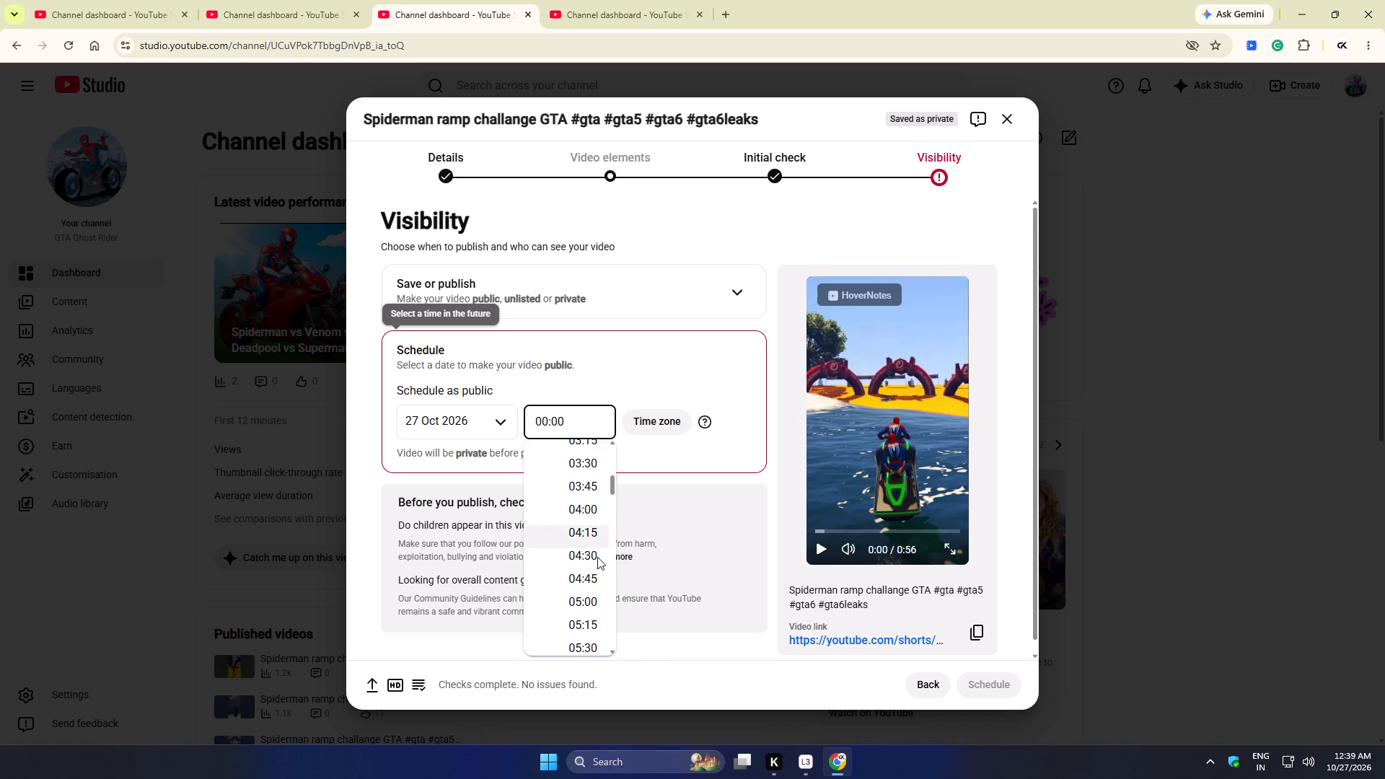
{"action": "scroll", "coordinate": [597, 557], "scroll_direction": "down", "scroll_amount": 2}
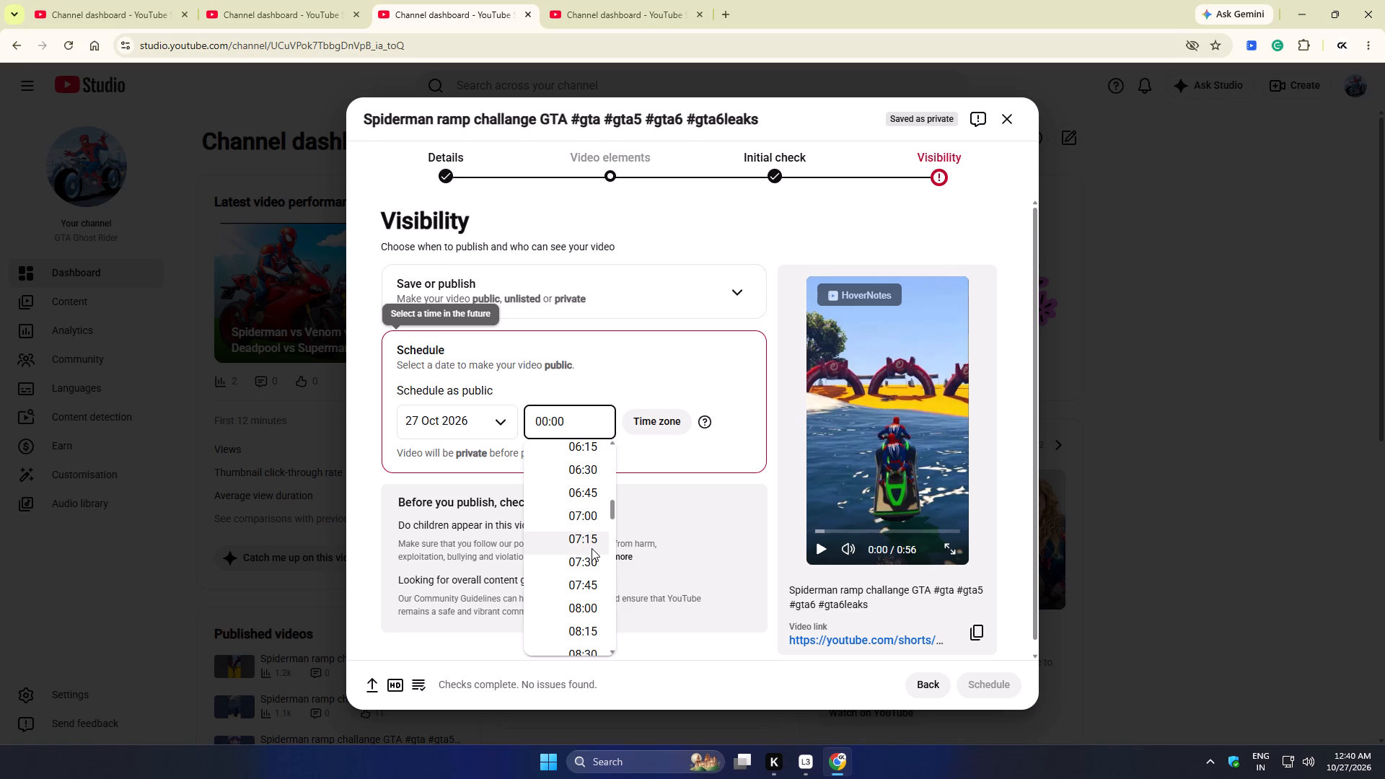
{"action": "left_click", "coordinate": [592, 548]}
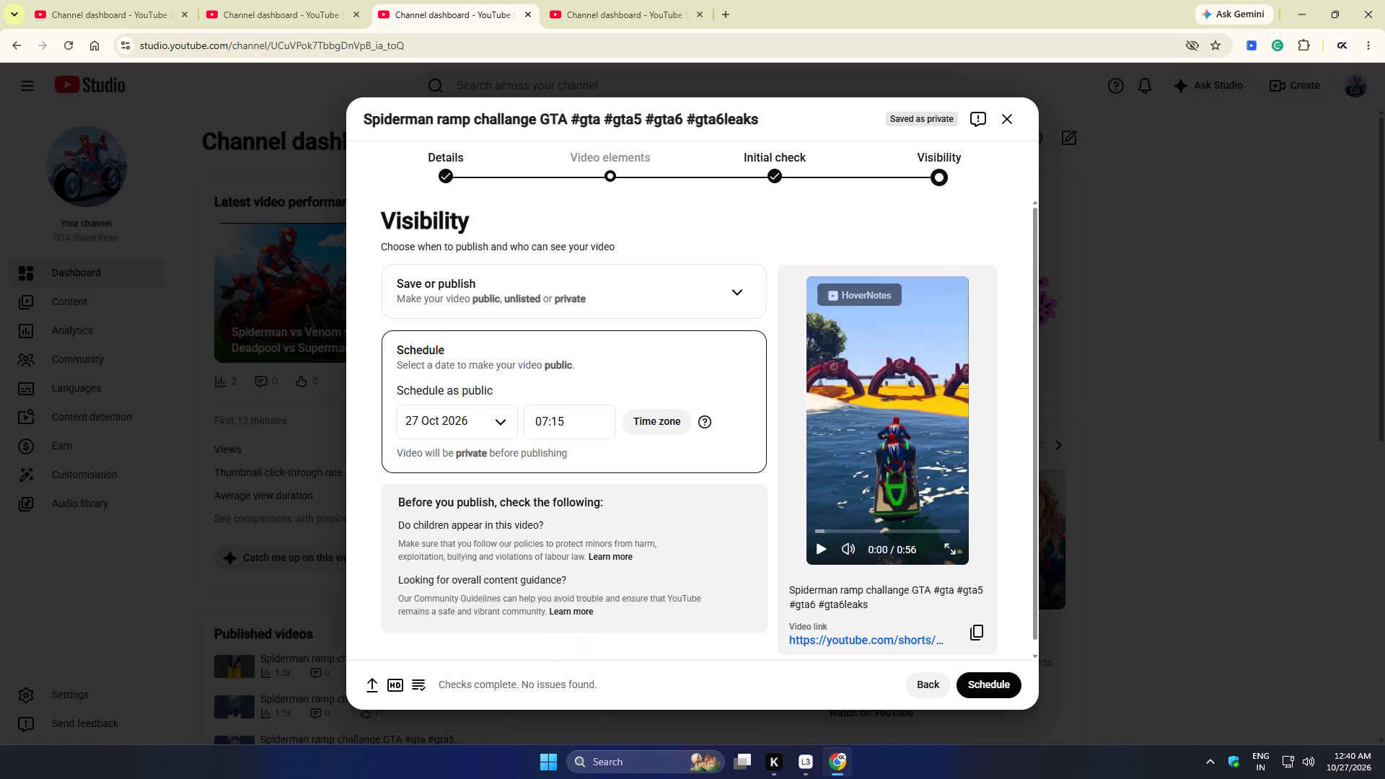
{"action": "left_click", "coordinate": [596, 422]}
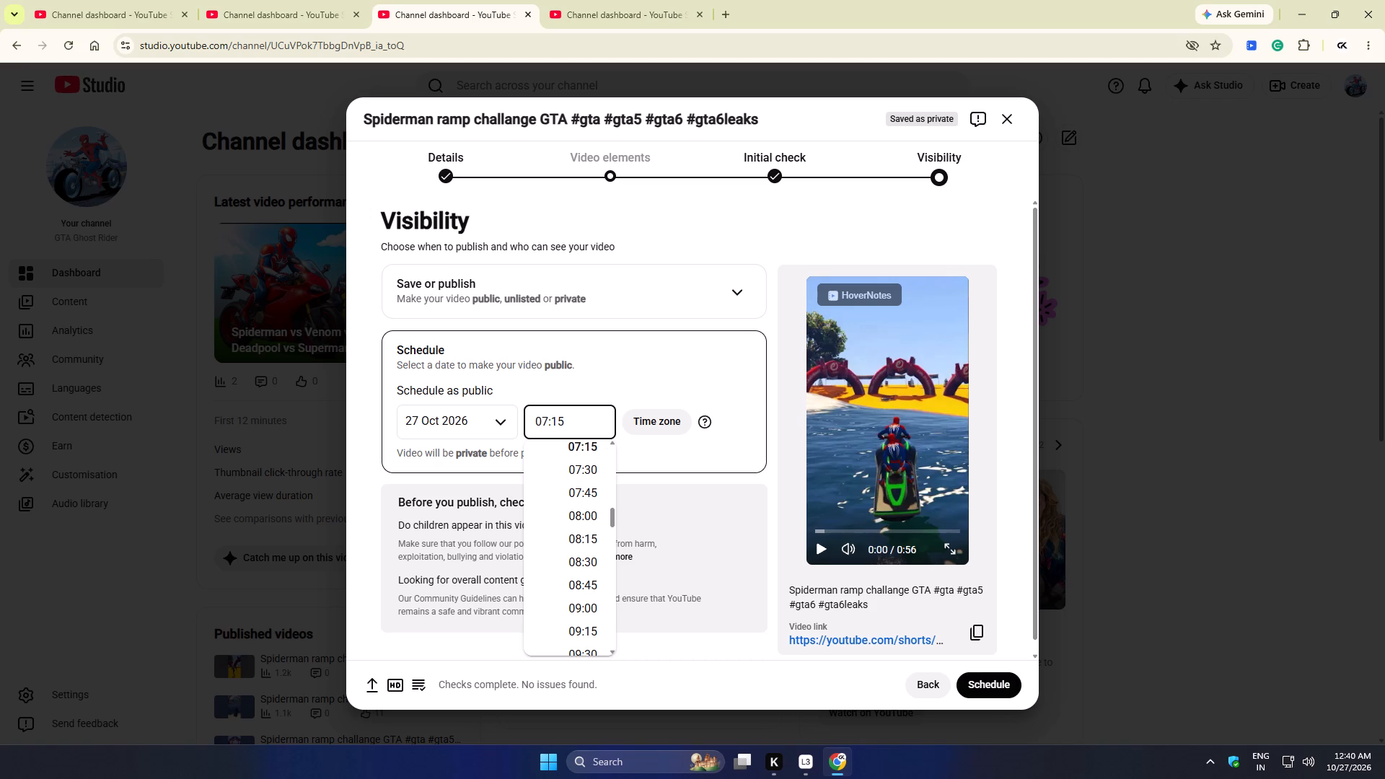
{"action": "left_click", "coordinate": [597, 446]}
{"action": "left_click", "coordinate": [591, 428]}
{"action": "left_click", "coordinate": [594, 446]}
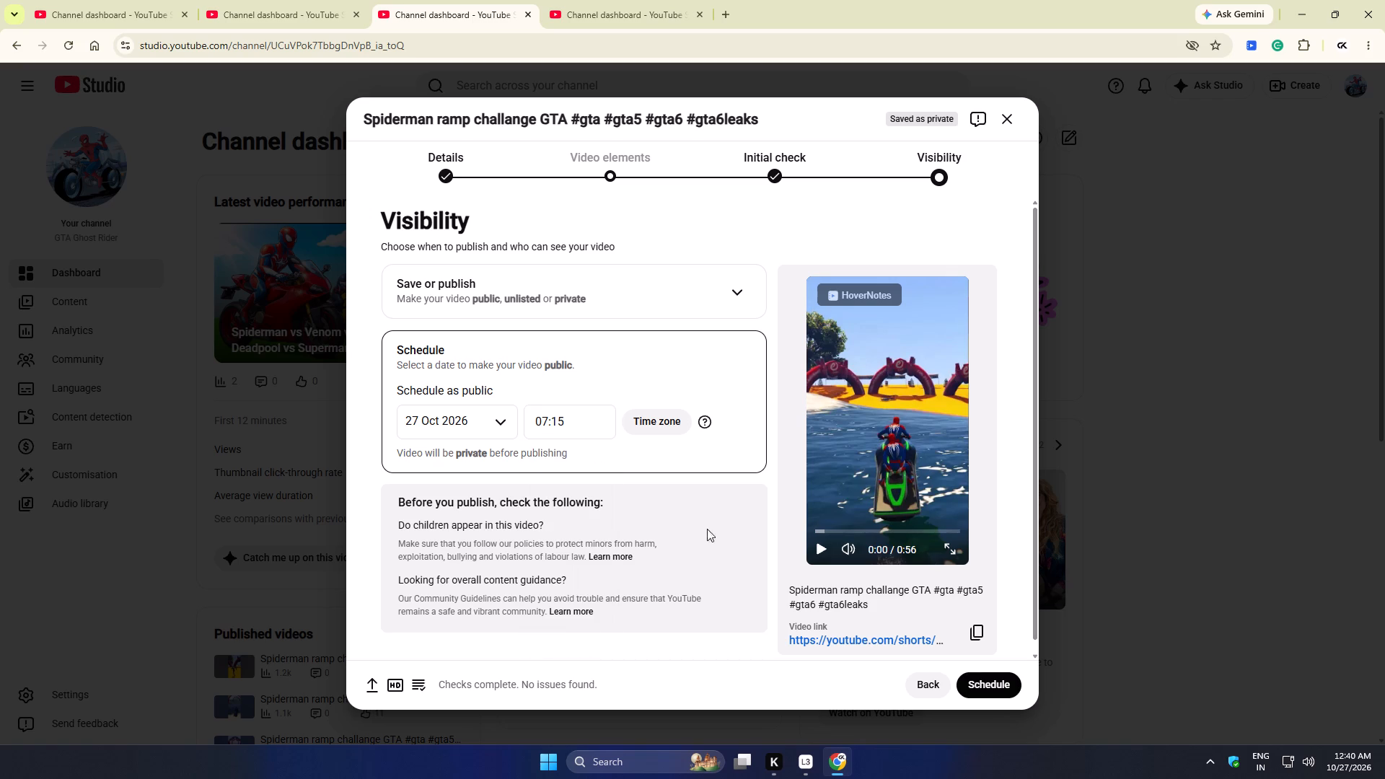
{"action": "left_click", "coordinate": [1005, 690]}
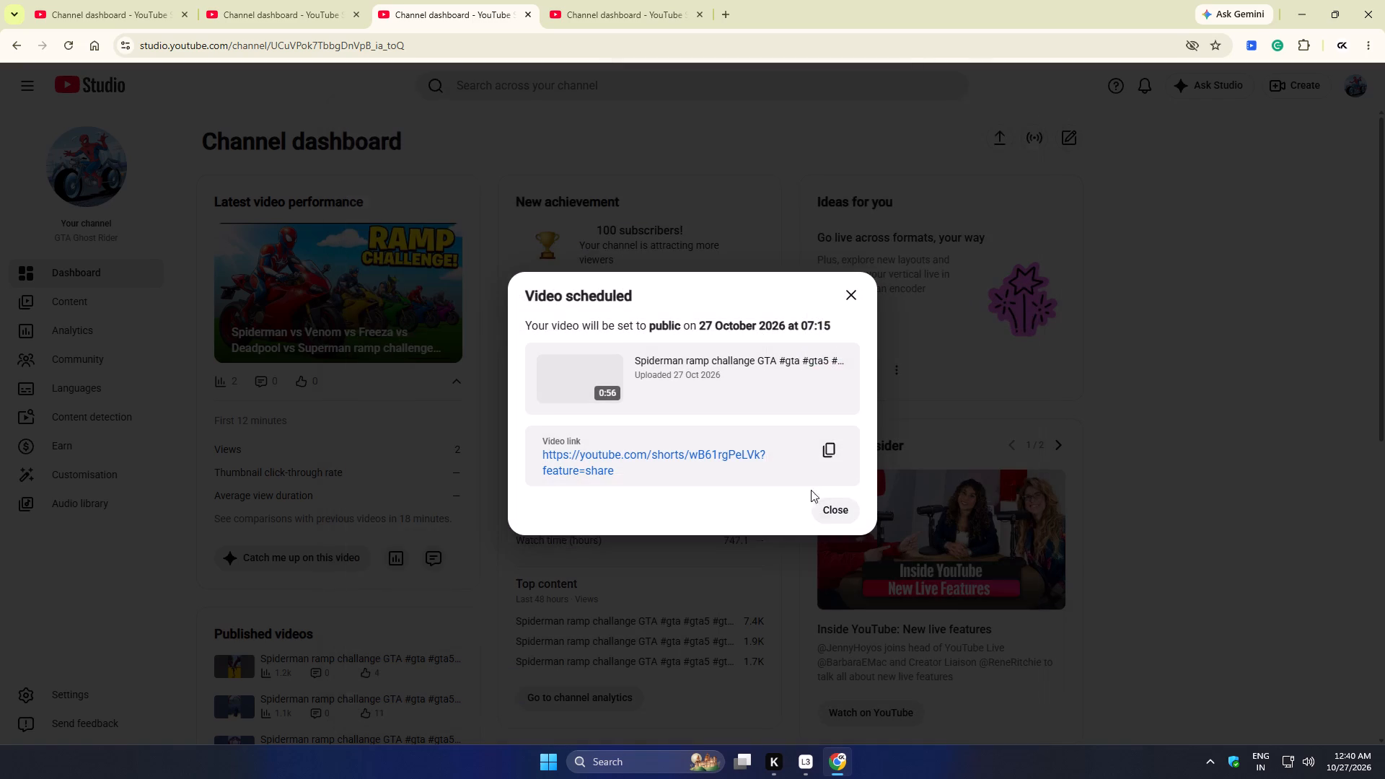
{"action": "left_click", "coordinate": [829, 514]}
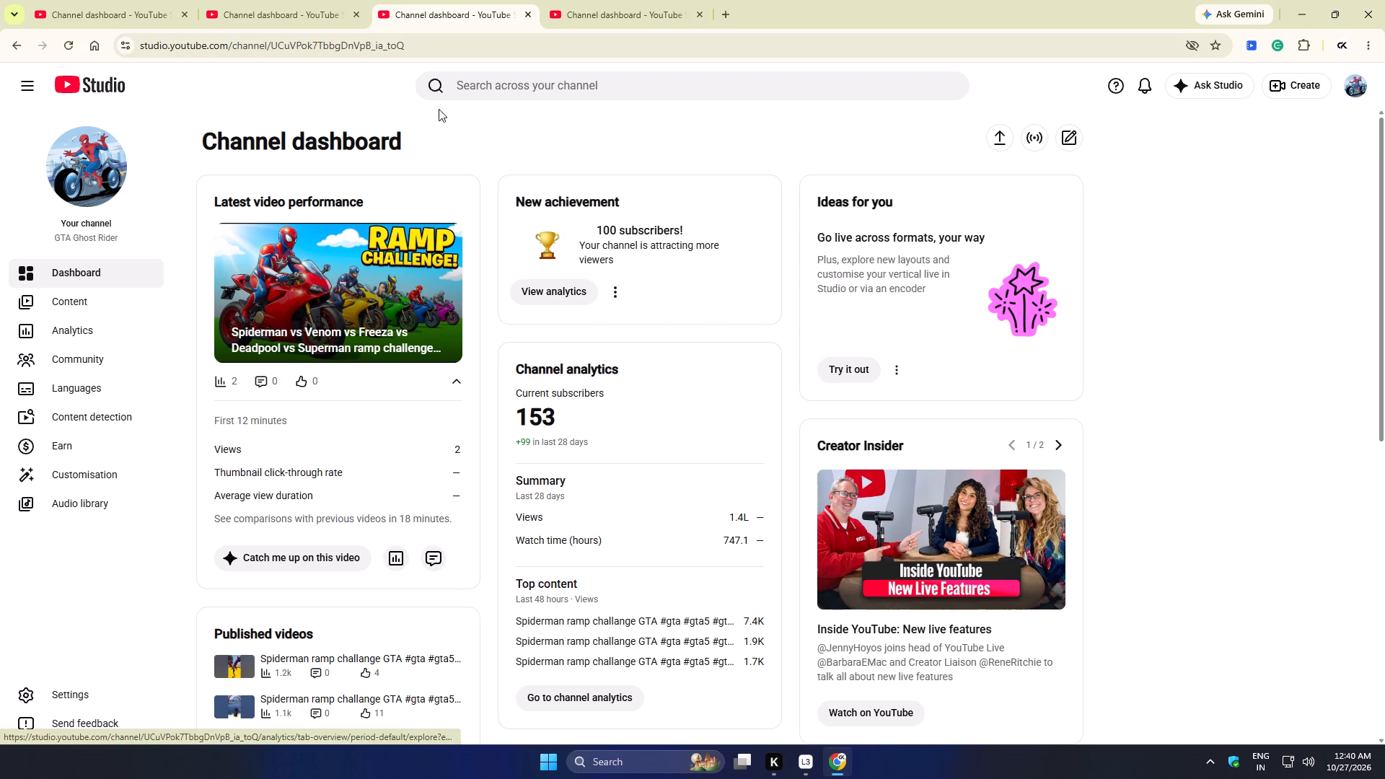
{"action": "left_click", "coordinate": [527, 12]}
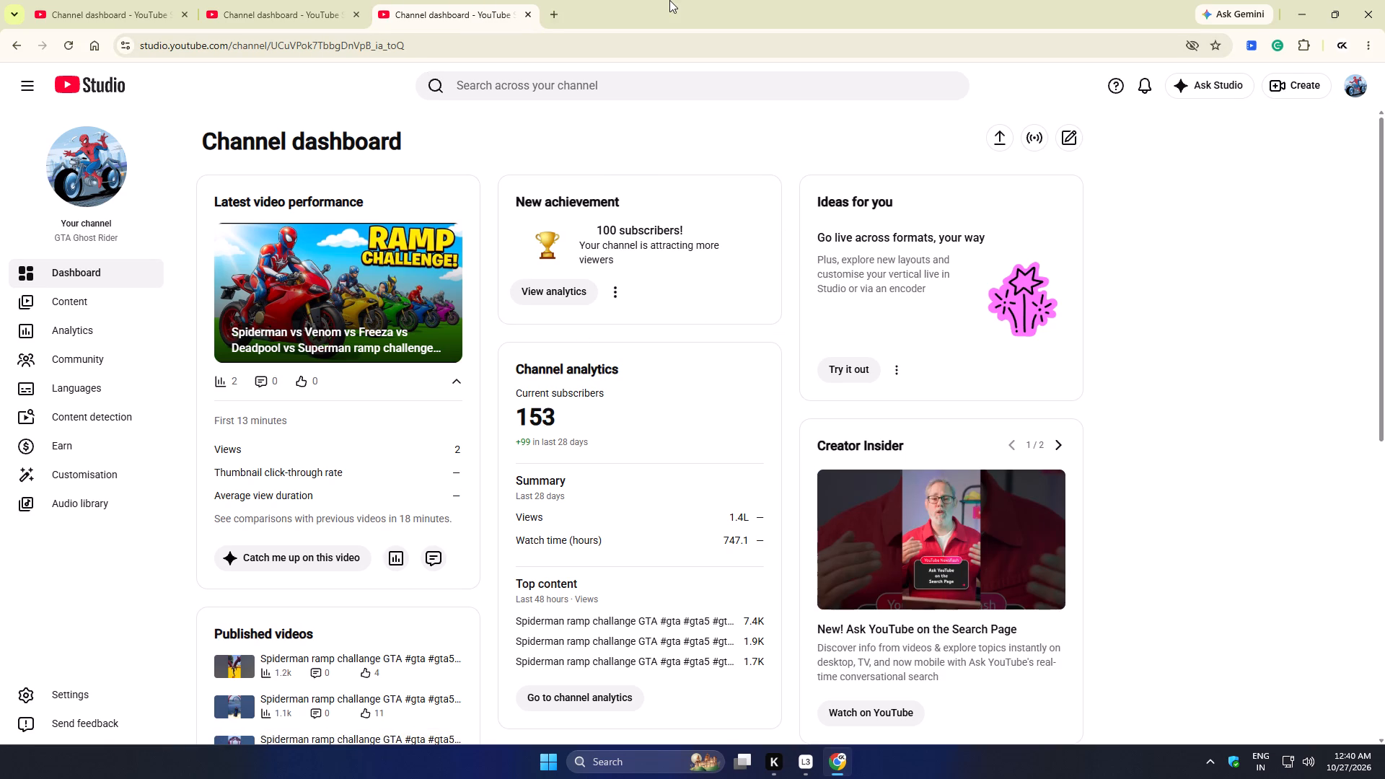
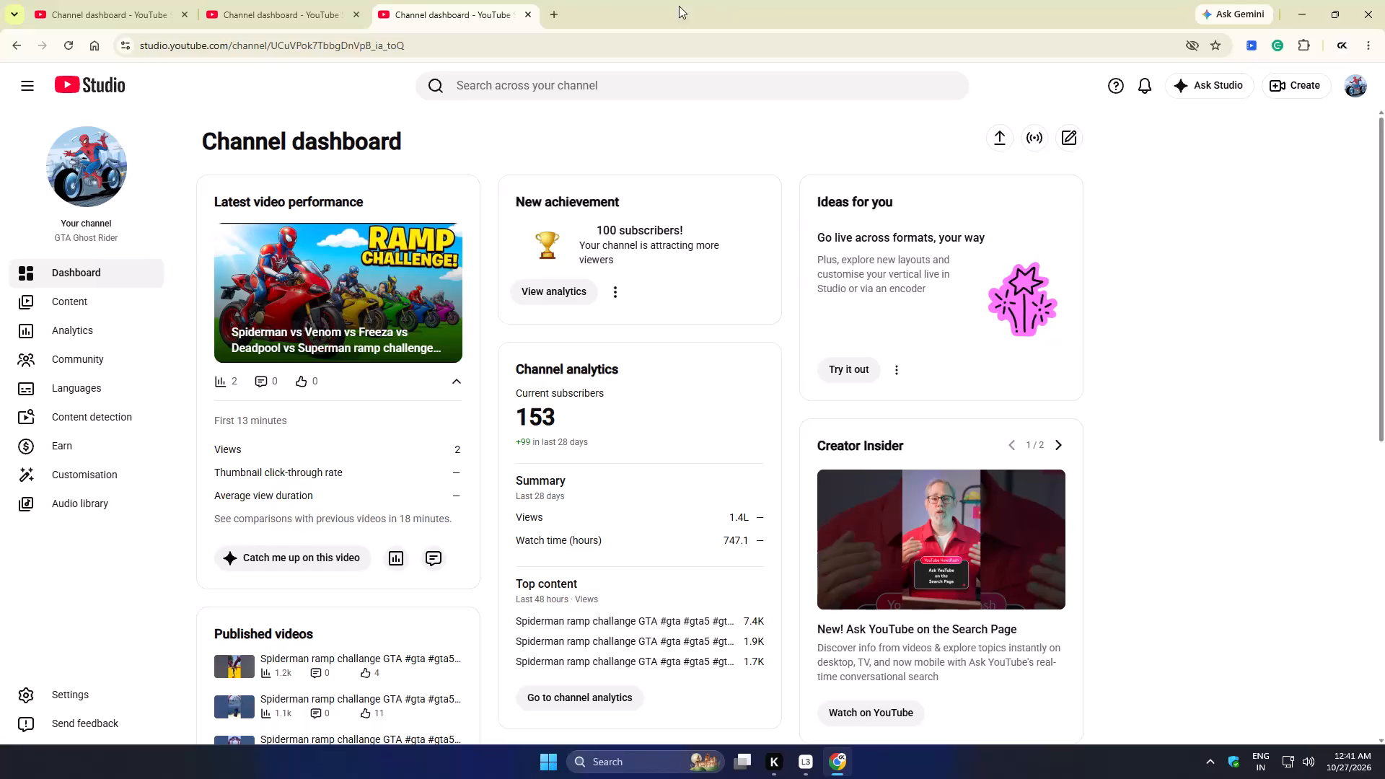
Finalise the pending schedule of the Hulk short for 27 Oct 2026 at 03:15, and close its browser tab.
{"action": "left_click", "coordinate": [262, 7]}
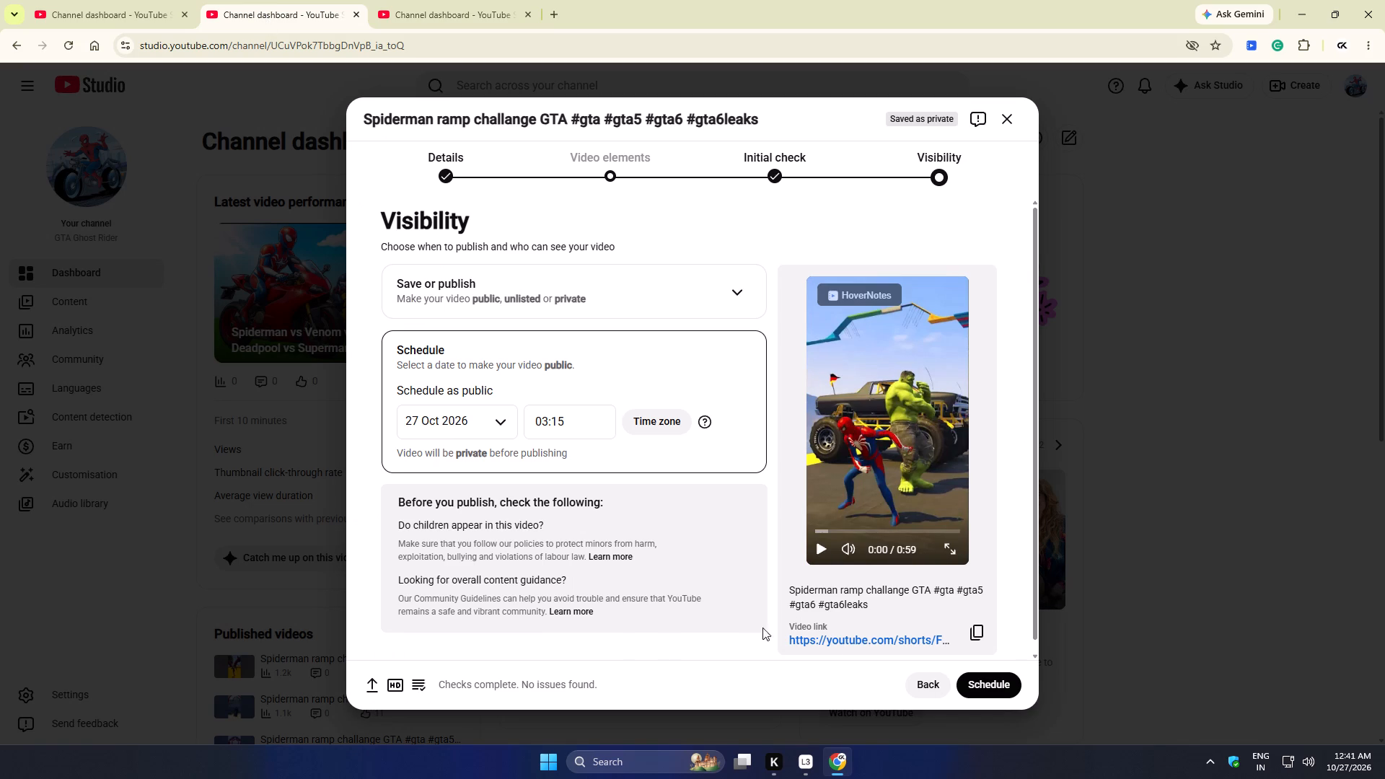
{"action": "left_click", "coordinate": [983, 687]}
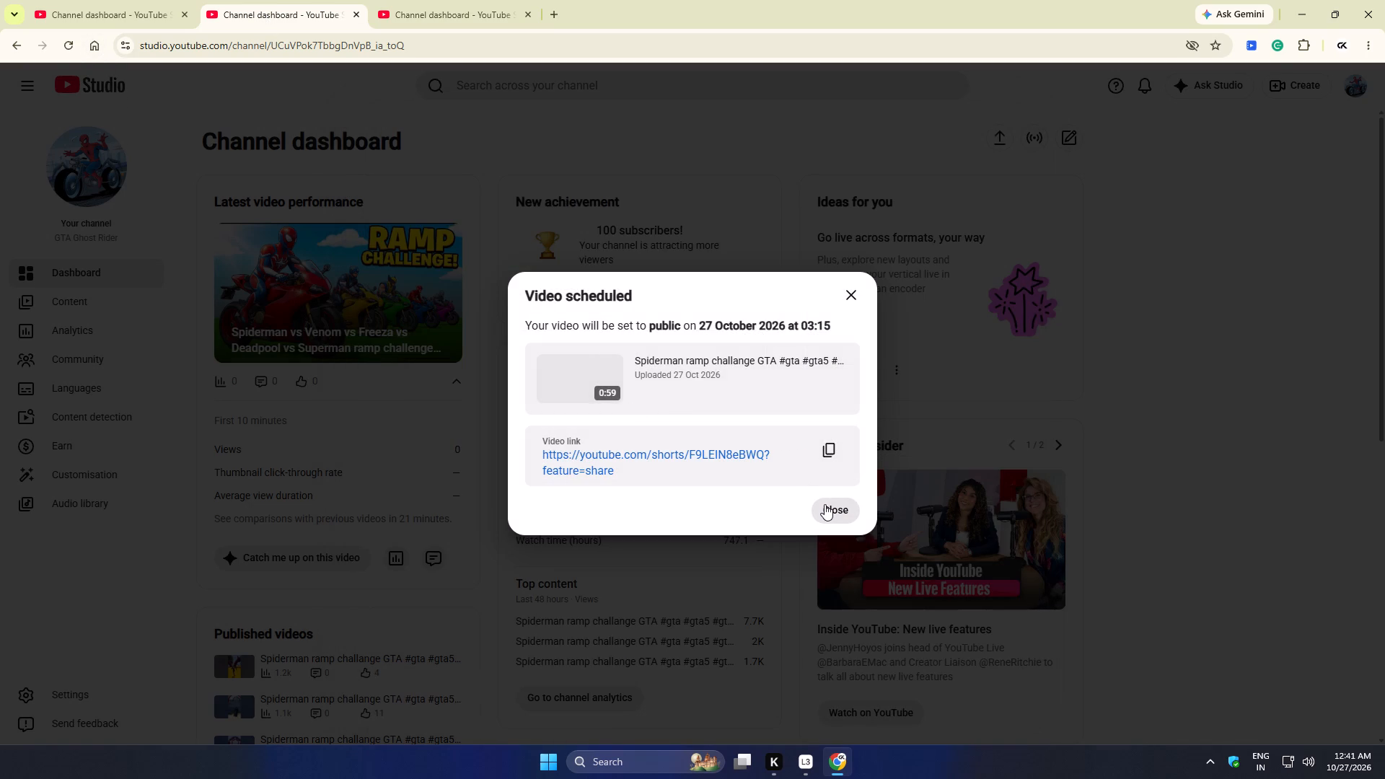
{"action": "left_click", "coordinate": [825, 504]}
{"action": "left_click", "coordinate": [352, 14]}
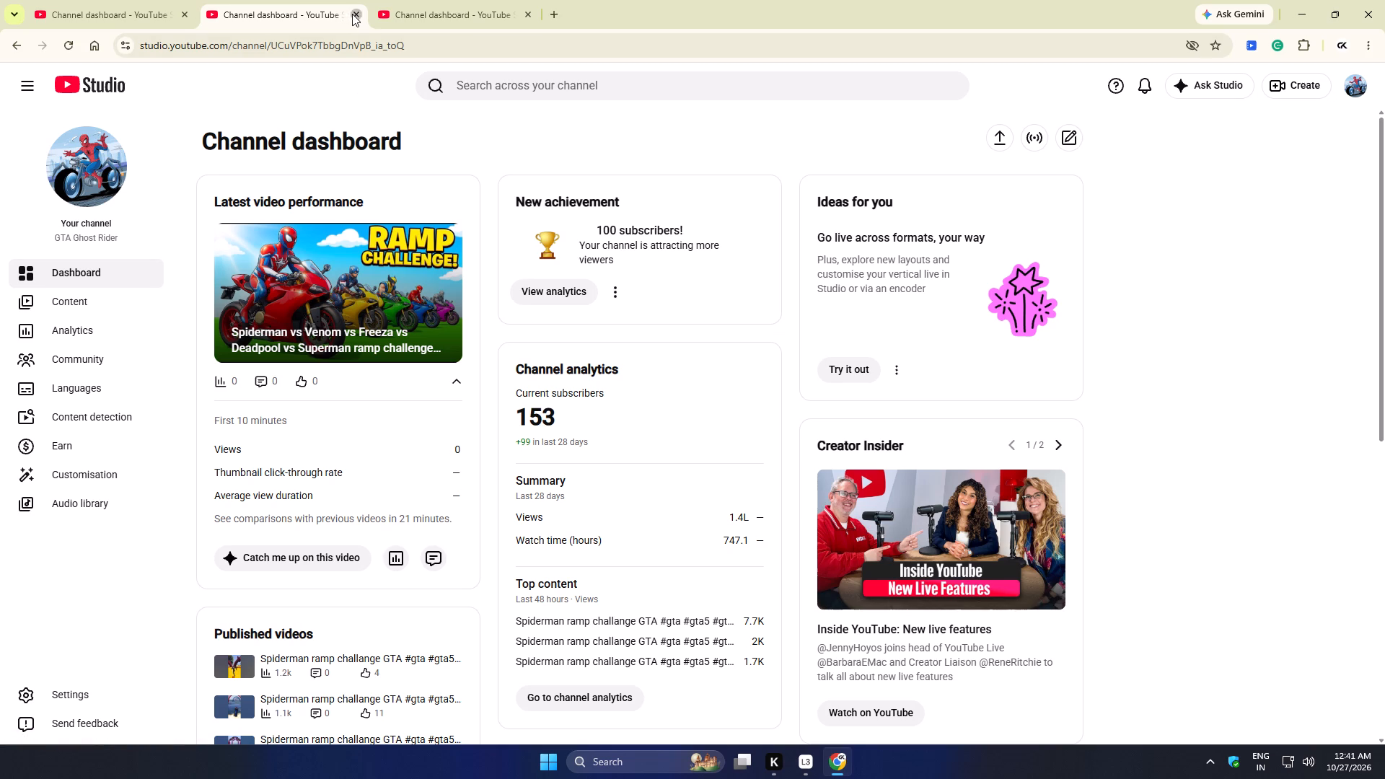
Finalise the pending schedule of the motorbike line-up short for 27 Oct 2026 at 01:15, and close its browser tab.
{"action": "left_click", "coordinate": [136, 14]}
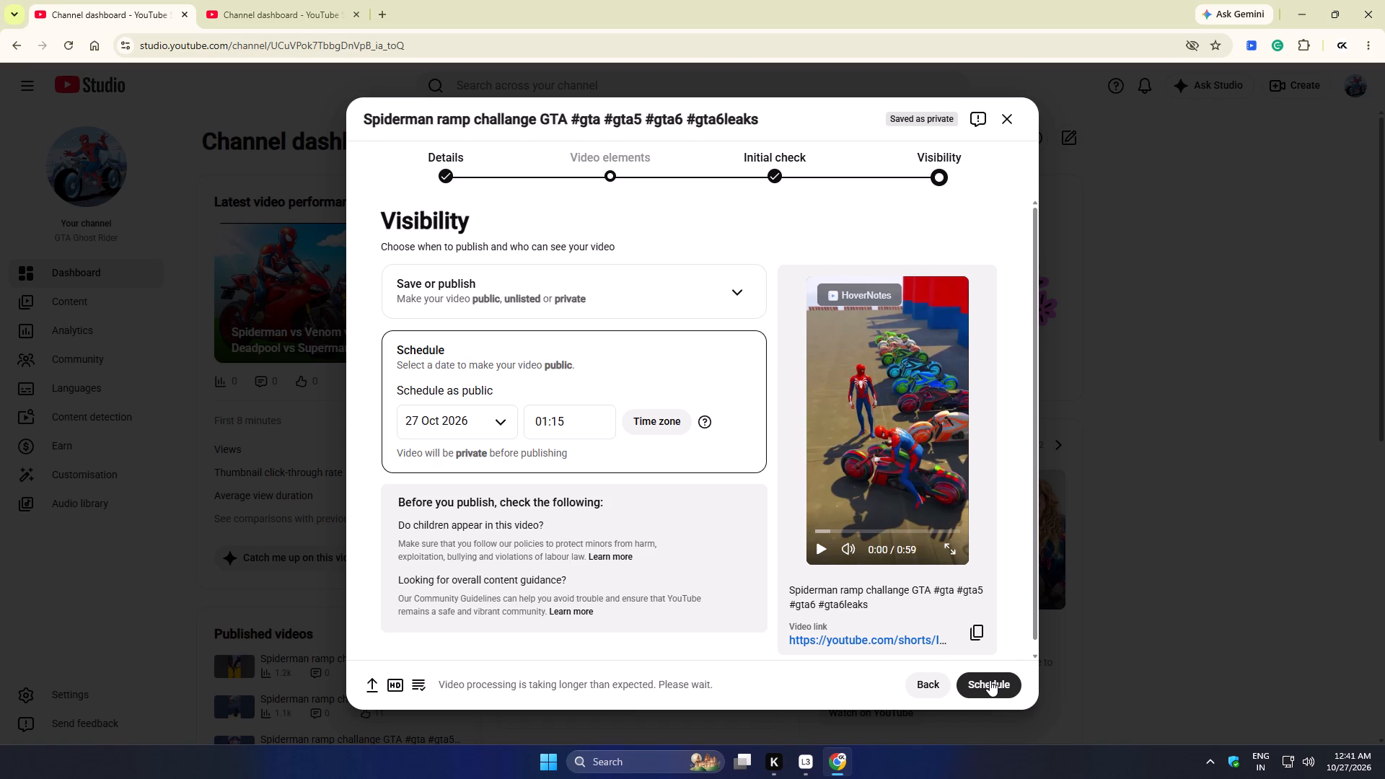
{"action": "left_click", "coordinate": [990, 680]}
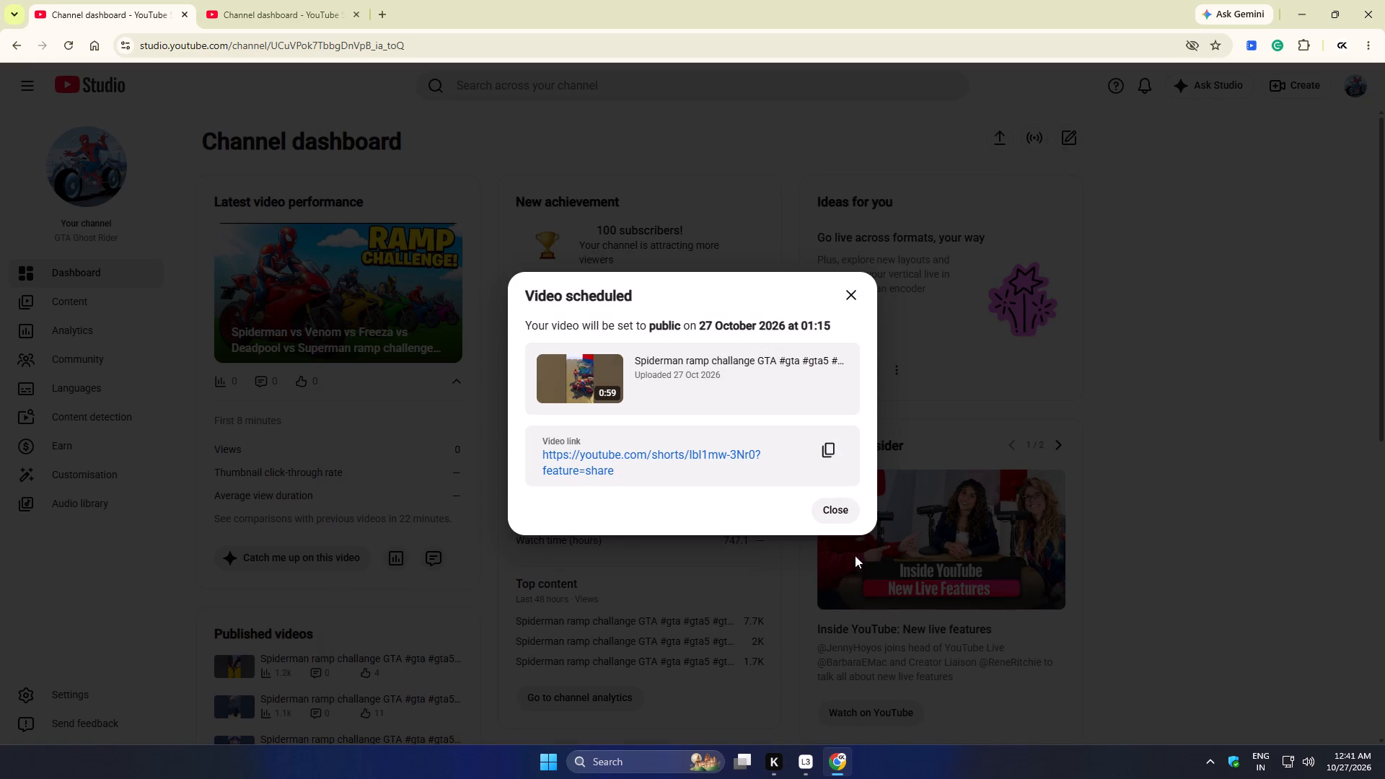
{"action": "left_click", "coordinate": [843, 511]}
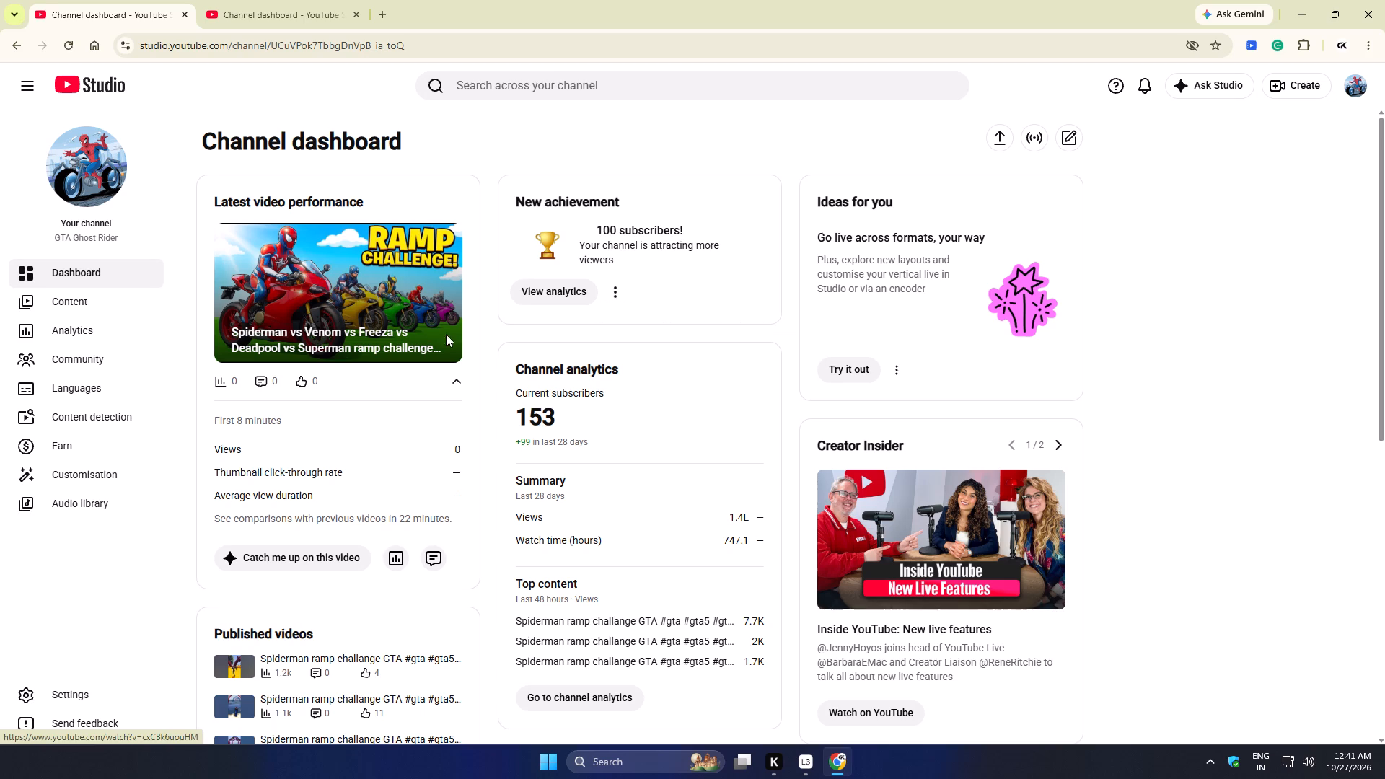
{"action": "left_click", "coordinate": [185, 14]}
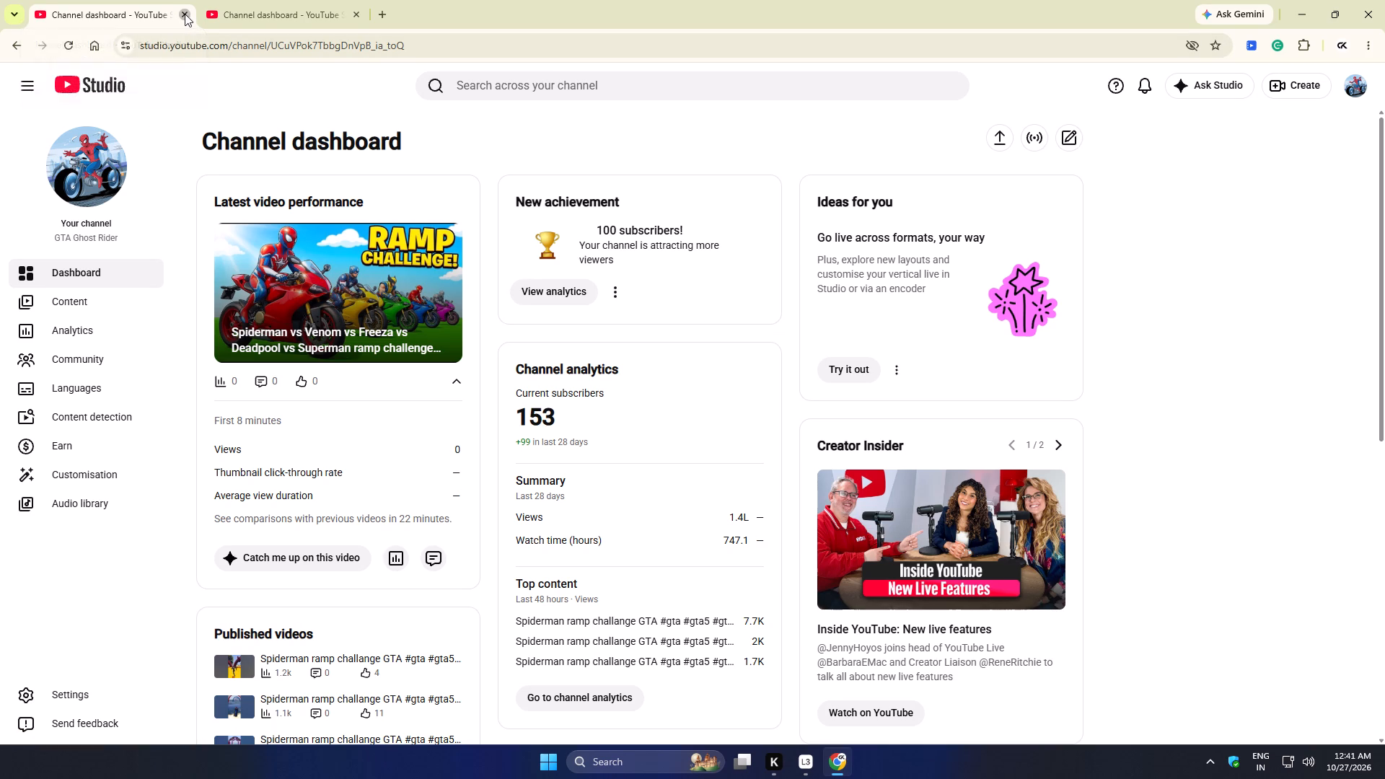
Reload the channel dashboard and examine the channel's monetisation eligibility progress under Earn, returning to the dashboard when done.
{"action": "left_click", "coordinate": [75, 38]}
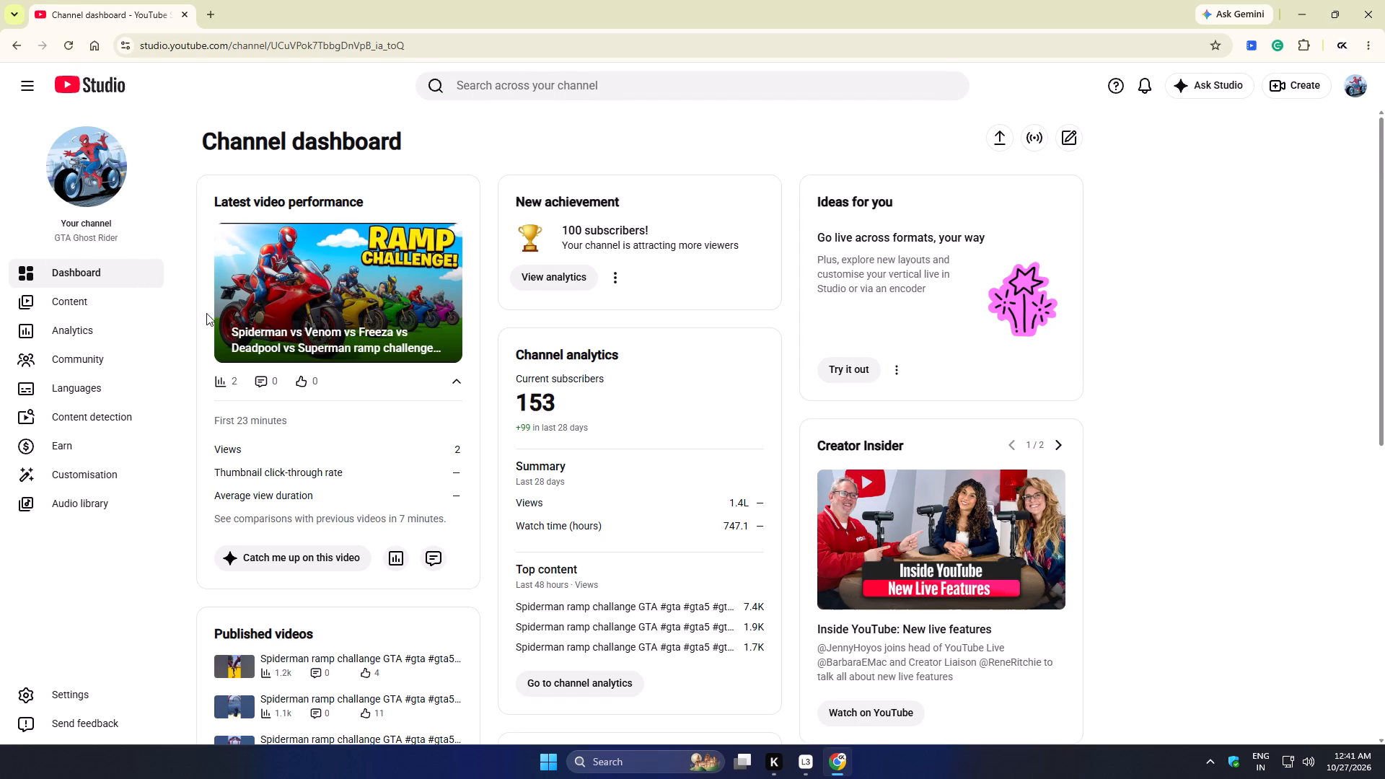
{"action": "left_click", "coordinate": [70, 449]}
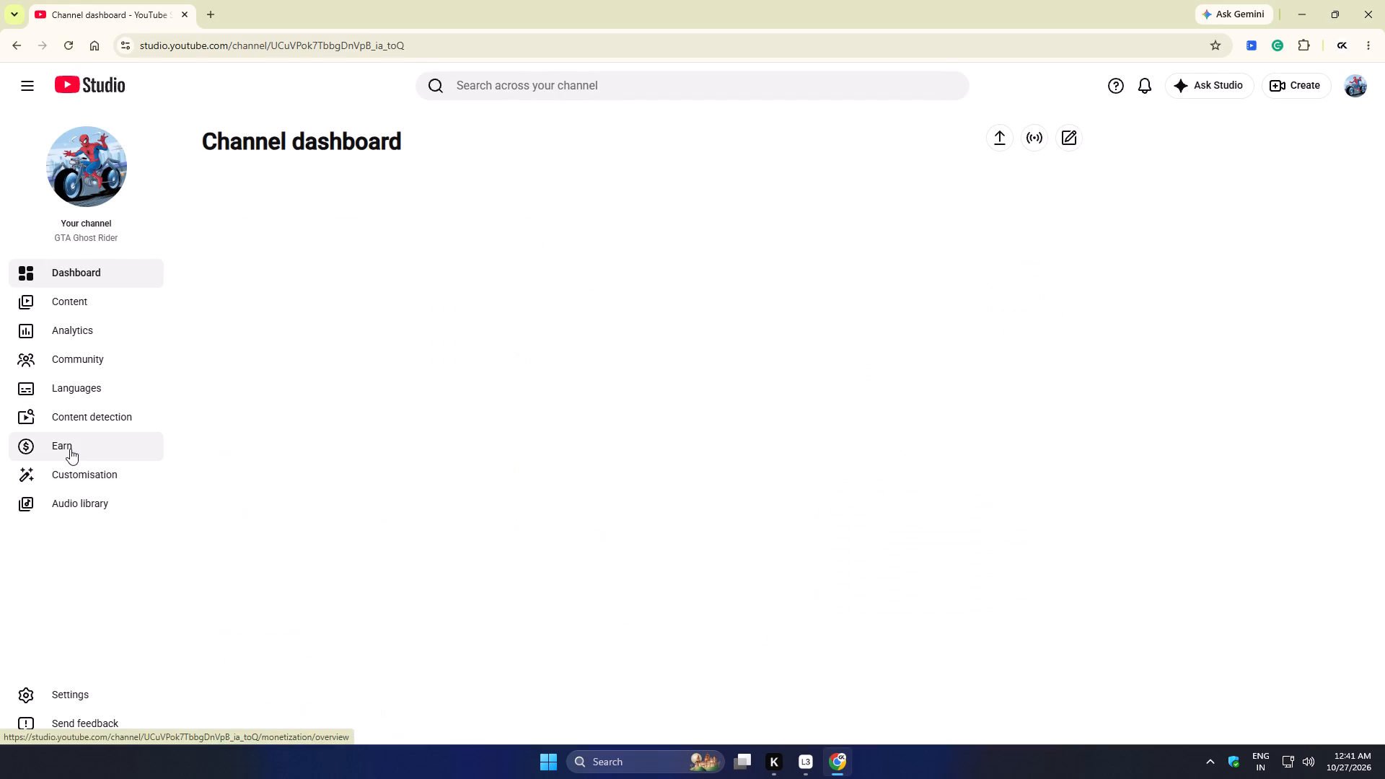
{"action": "scroll", "coordinate": [907, 494], "scroll_direction": "down", "scroll_amount": 3}
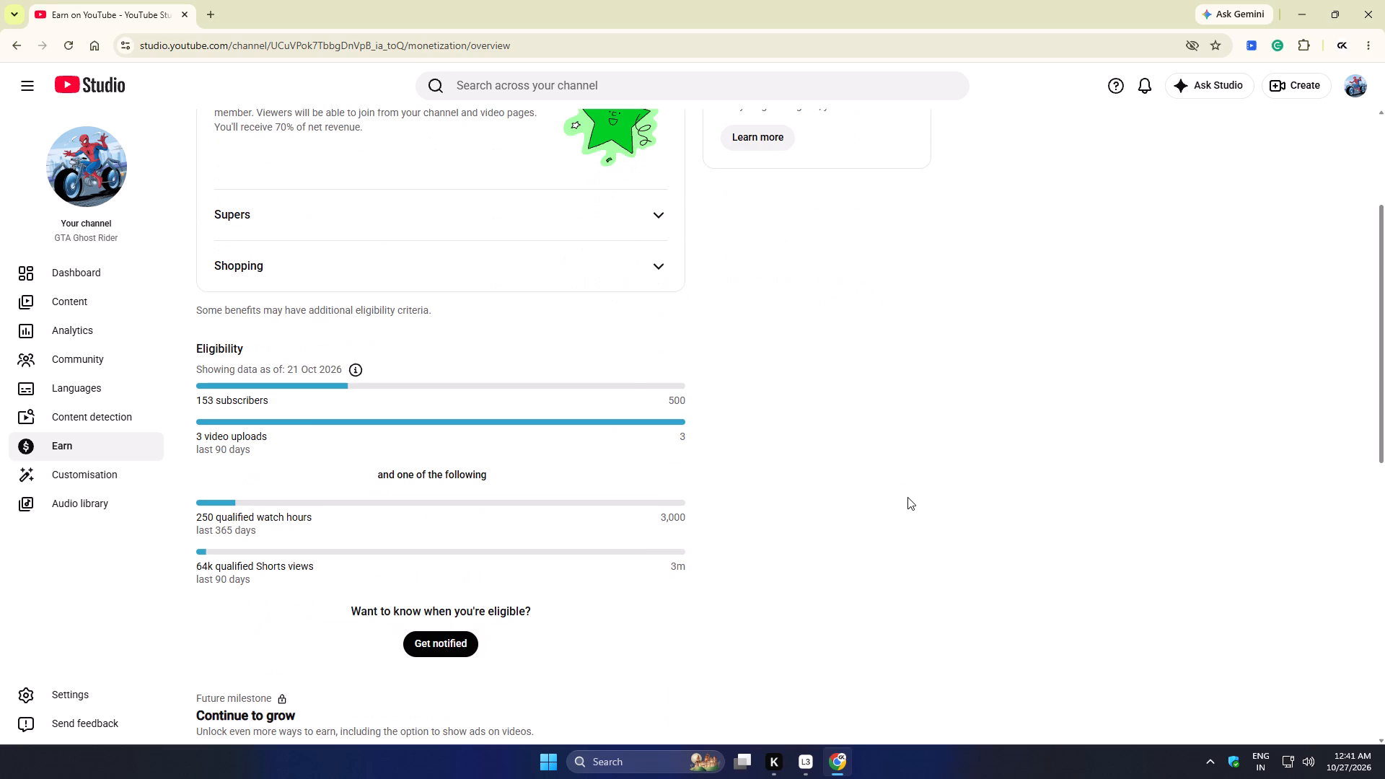
{"action": "scroll", "coordinate": [906, 497], "scroll_direction": "up", "scroll_amount": 7}
{"action": "scroll", "coordinate": [439, 374], "scroll_direction": "down", "scroll_amount": 6}
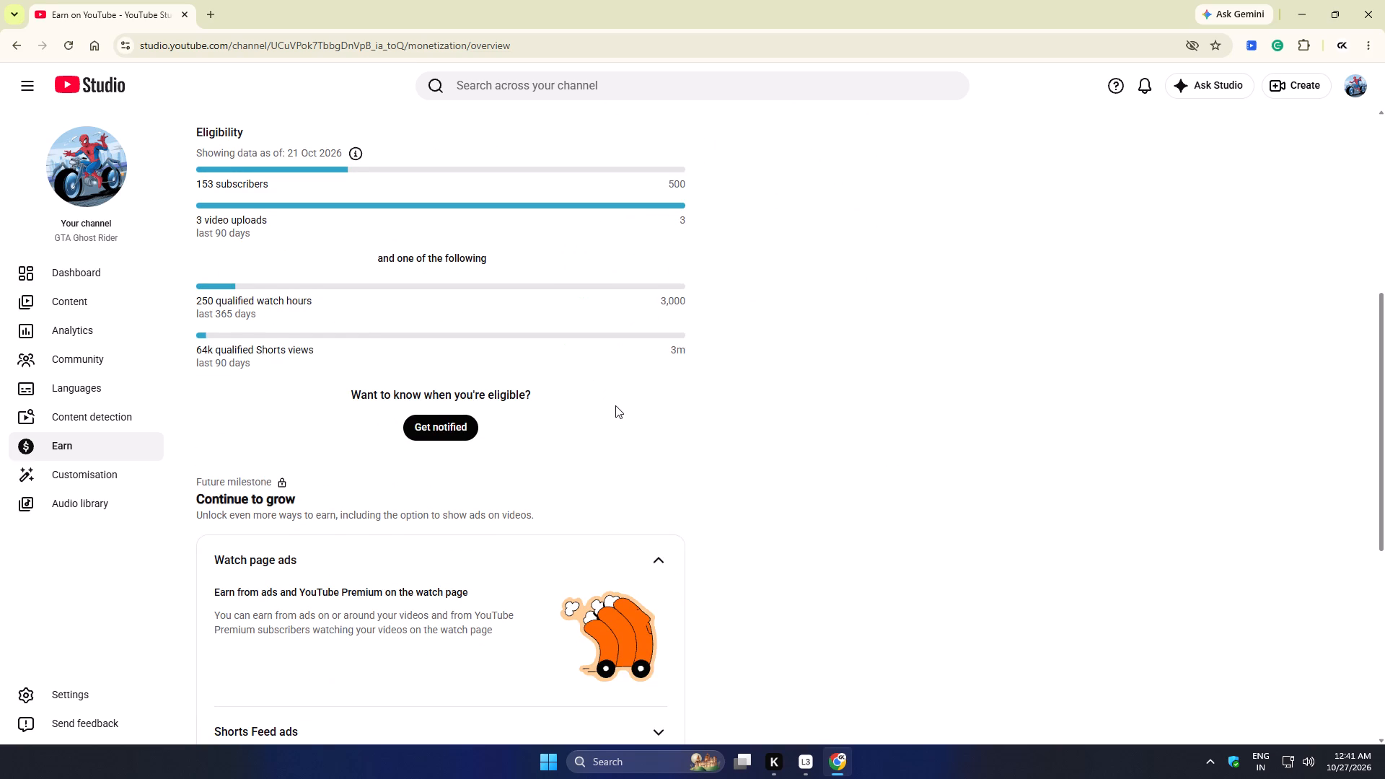
{"action": "scroll", "coordinate": [691, 480], "scroll_direction": "up", "scroll_amount": 7}
{"action": "scroll", "coordinate": [700, 477], "scroll_direction": "down", "scroll_amount": 8}
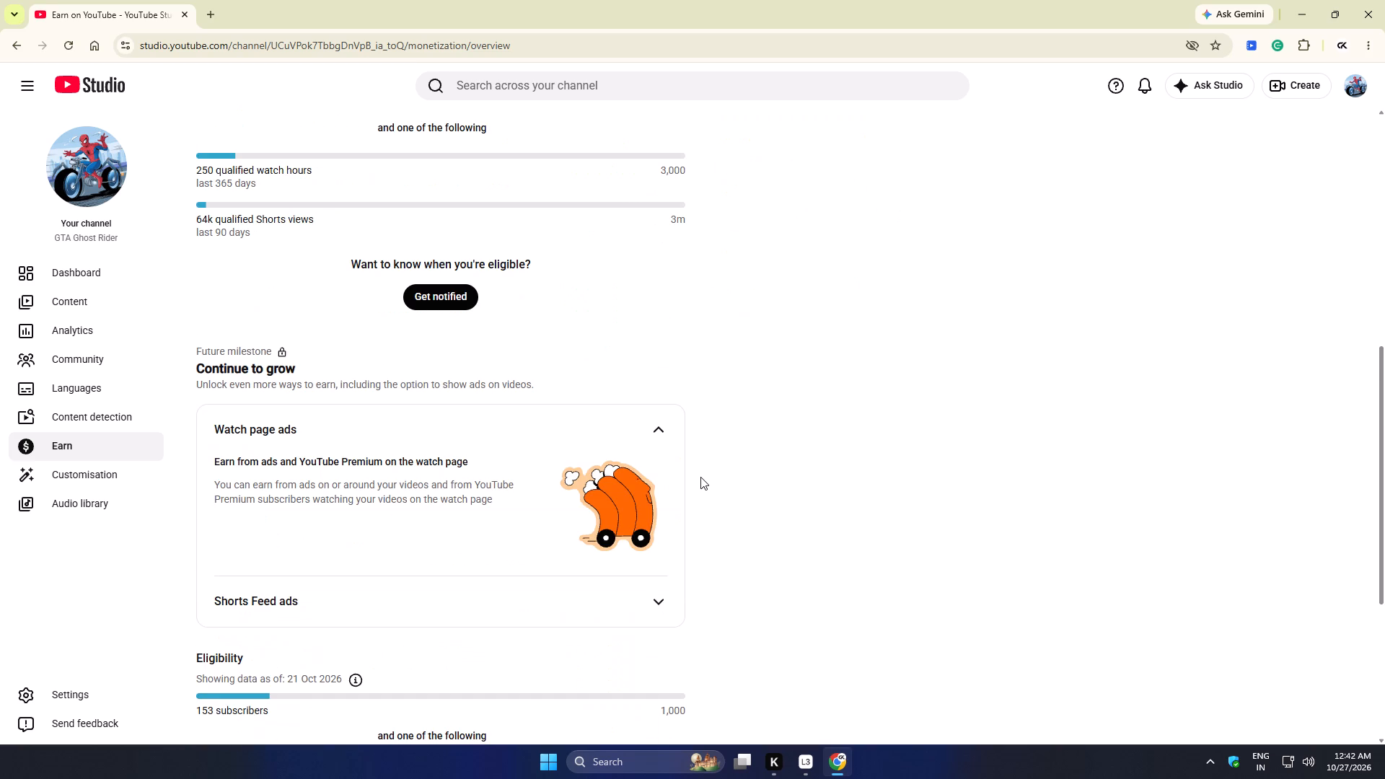
{"action": "scroll", "coordinate": [692, 477], "scroll_direction": "up", "scroll_amount": 15}
{"action": "left_click", "coordinate": [71, 41]}
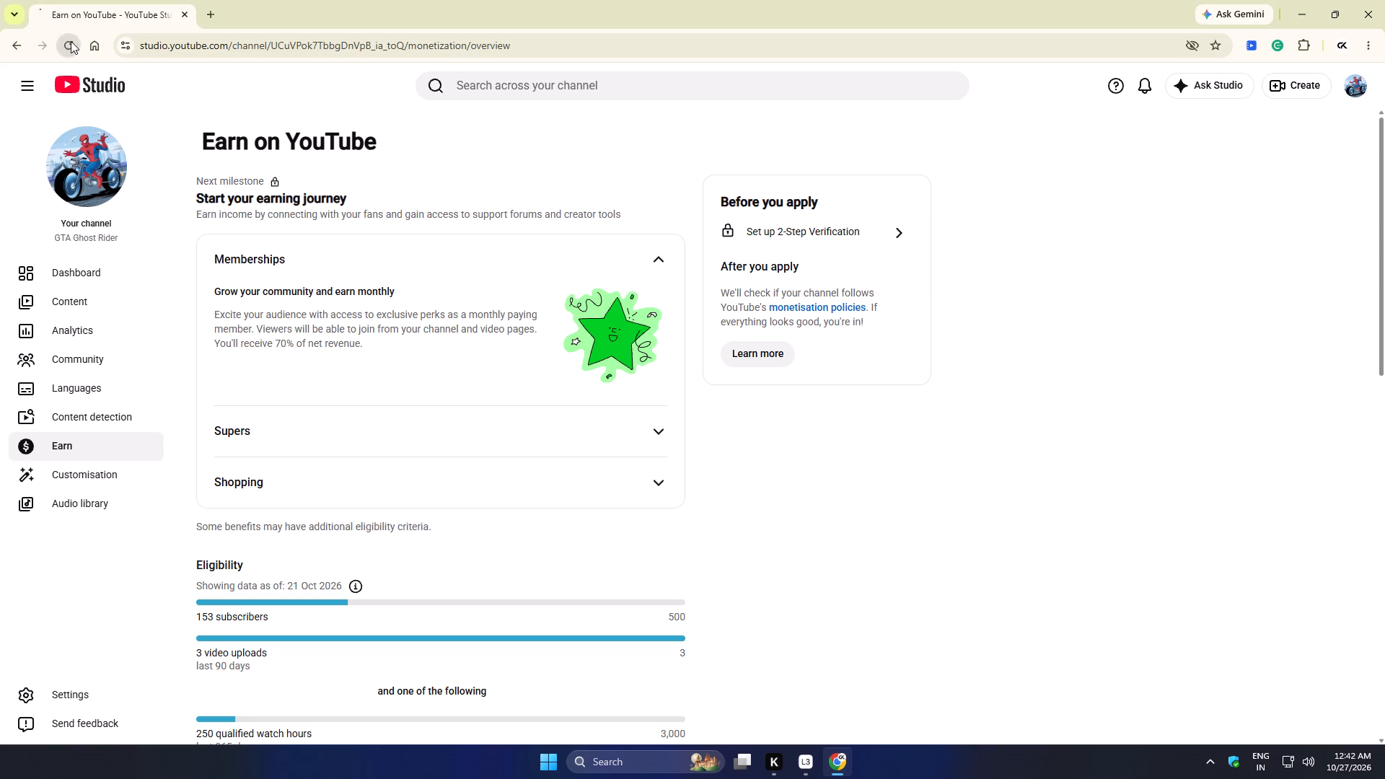
{"action": "left_click", "coordinate": [12, 44]}
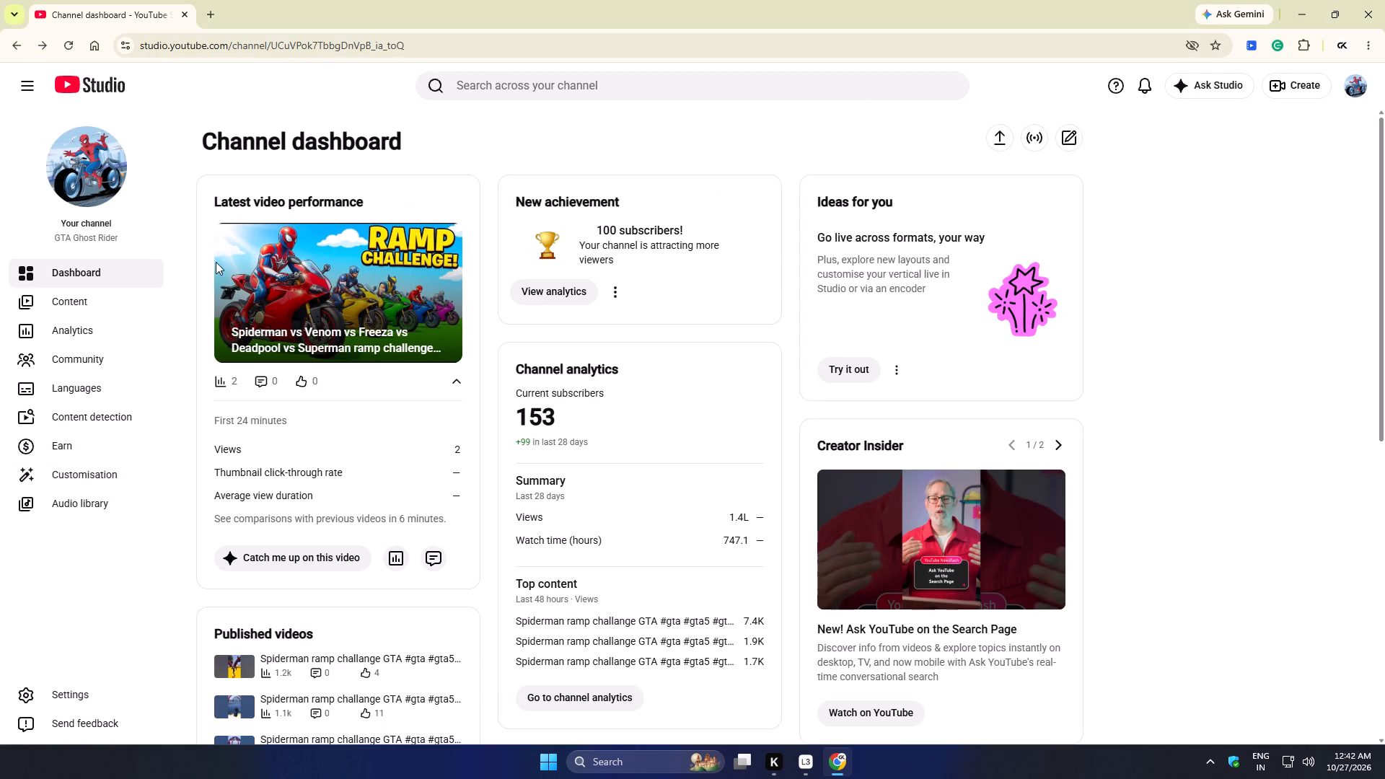
Review the channel's Shorts list to check the visibility and dates of the scheduled videos.
{"action": "scroll", "coordinate": [350, 307], "scroll_direction": "up", "scroll_amount": 5}
{"action": "scroll", "coordinate": [383, 300], "scroll_direction": "down", "scroll_amount": 1}
{"action": "scroll", "coordinate": [379, 300], "scroll_direction": "up", "scroll_amount": 2}
{"action": "left_click", "coordinate": [80, 298]}
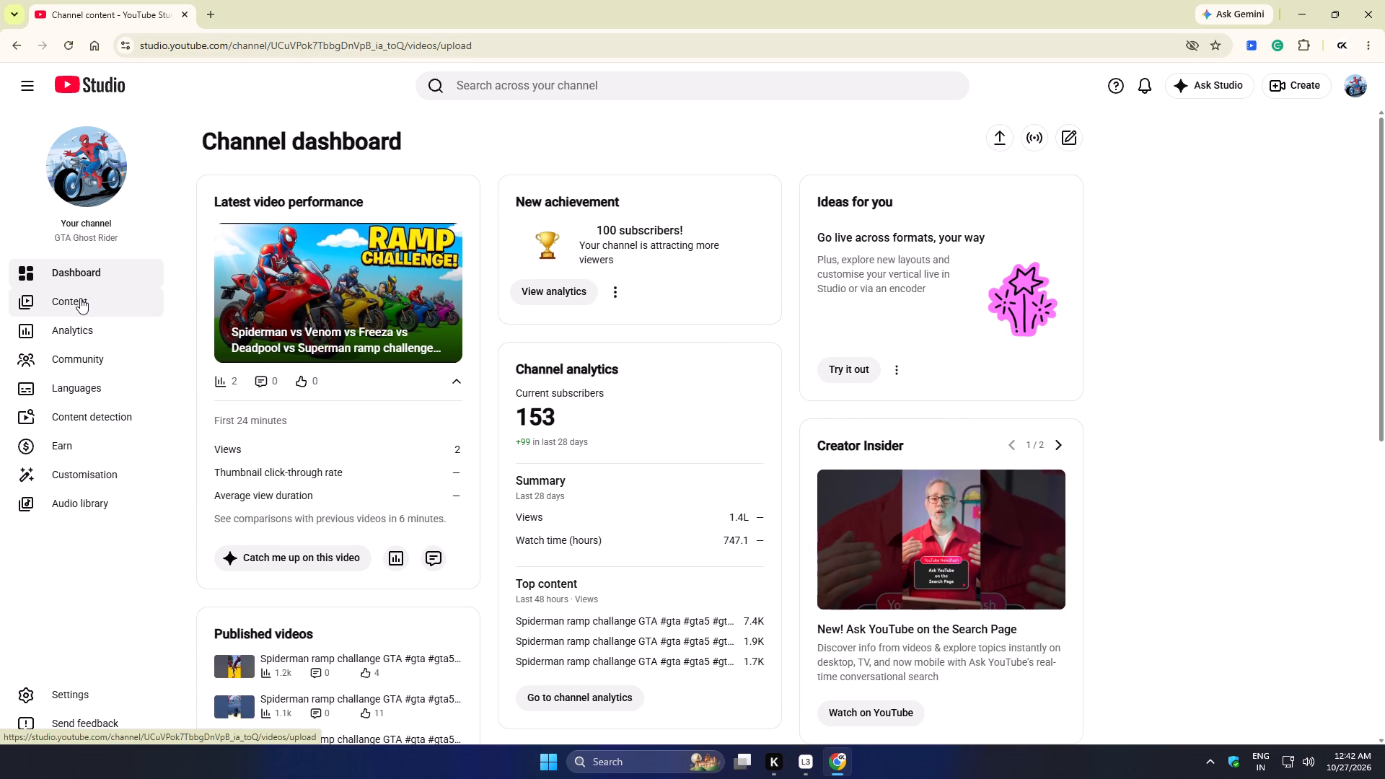
{"action": "left_click", "coordinate": [295, 180]}
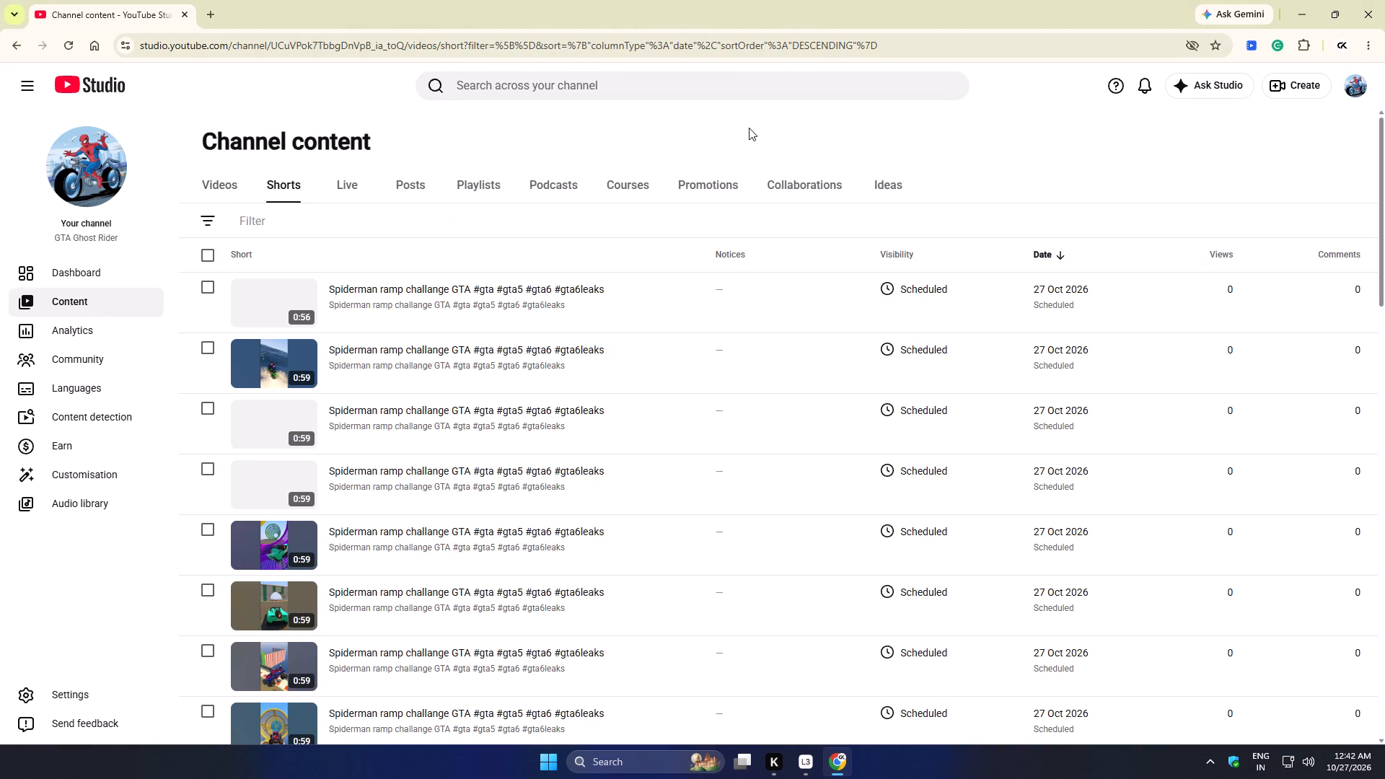
{"action": "scroll", "coordinate": [745, 240], "scroll_direction": "down", "scroll_amount": 8}
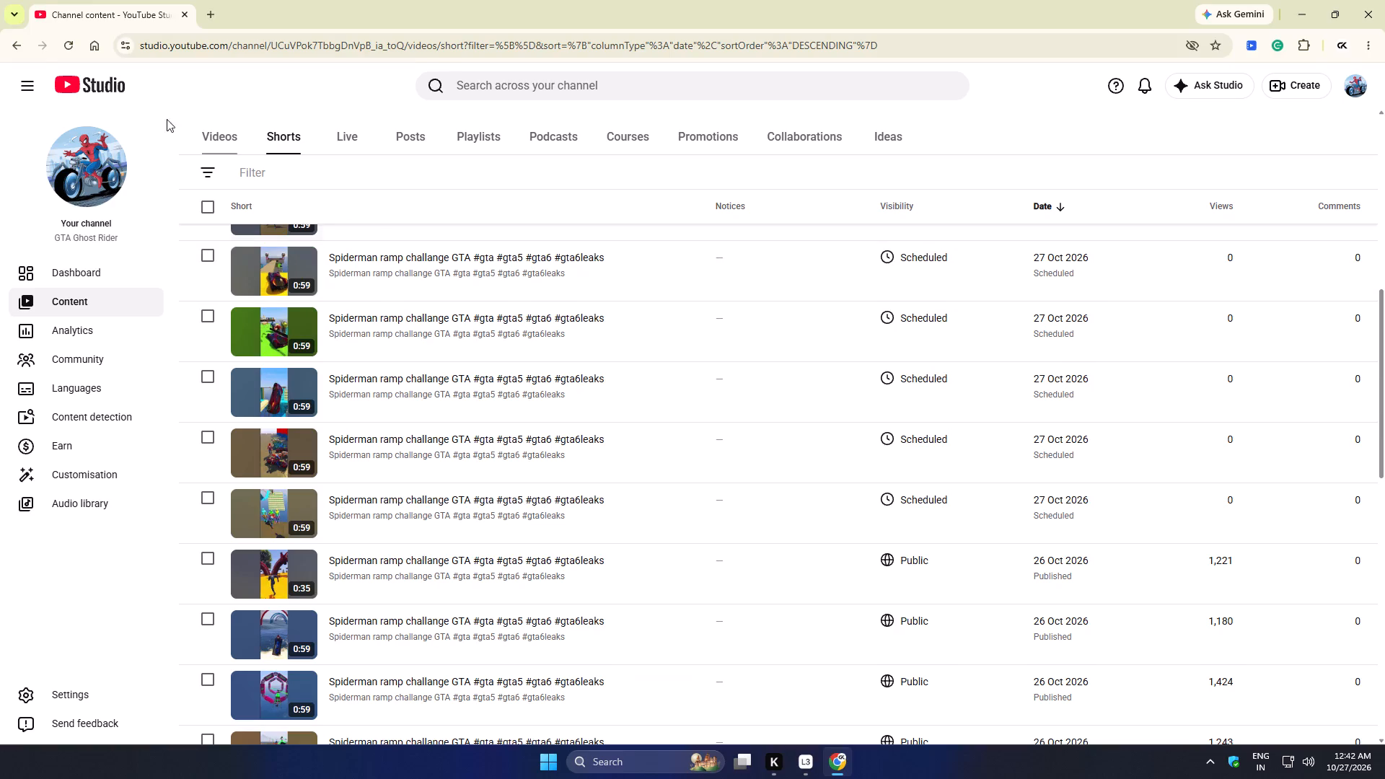
Go back out of YouTube Studio to the new tab page and close the browser.
{"action": "triple_click", "coordinate": [14, 40]}
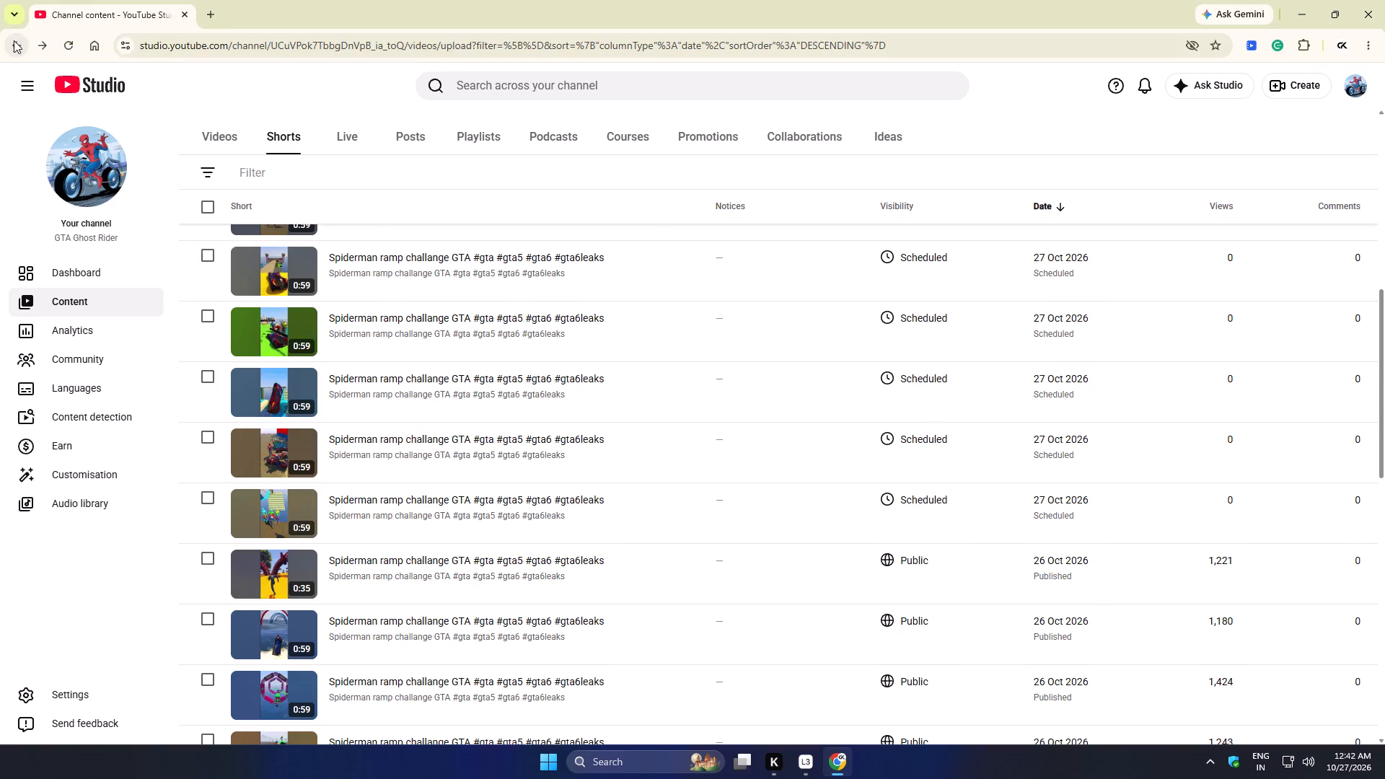
{"action": "double_click", "coordinate": [14, 40]}
{"action": "triple_click", "coordinate": [14, 40]}
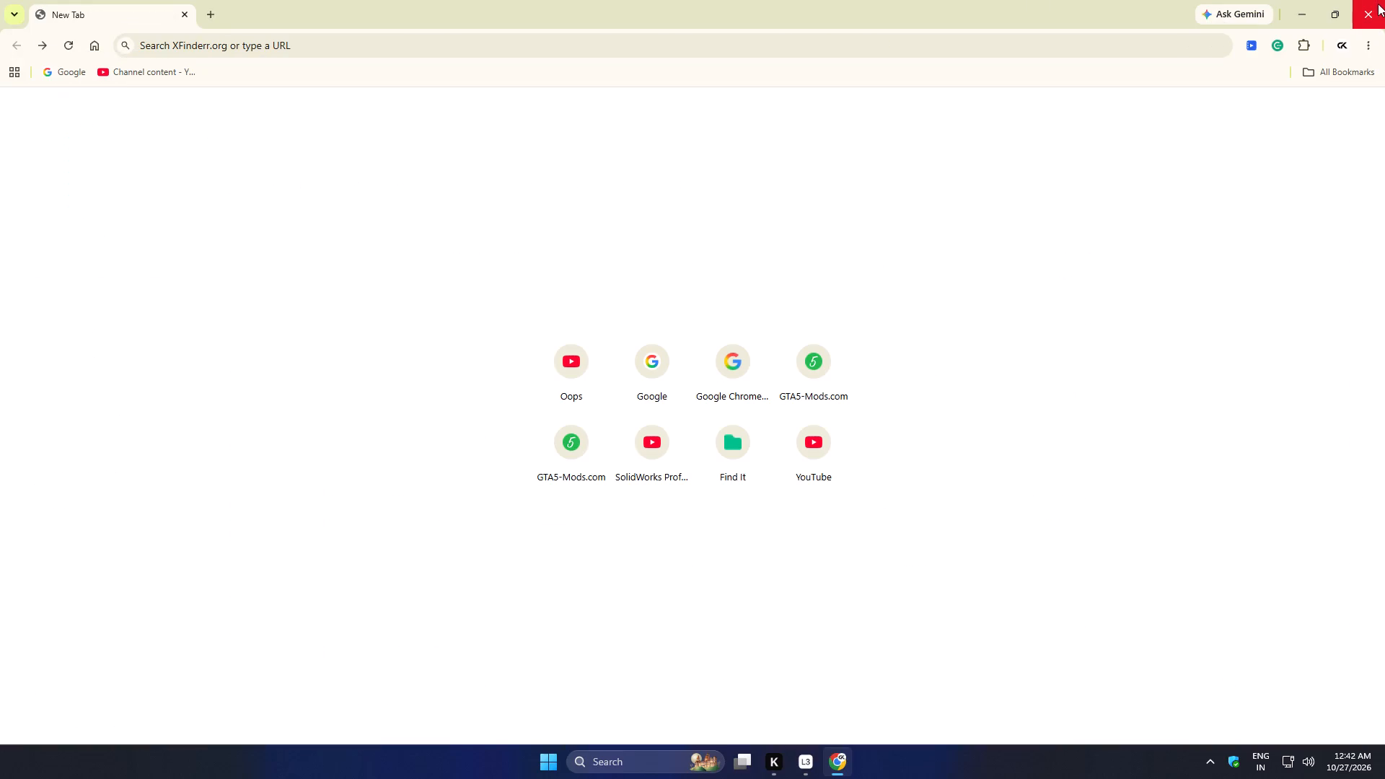
{"action": "left_click", "coordinate": [1379, 1]}
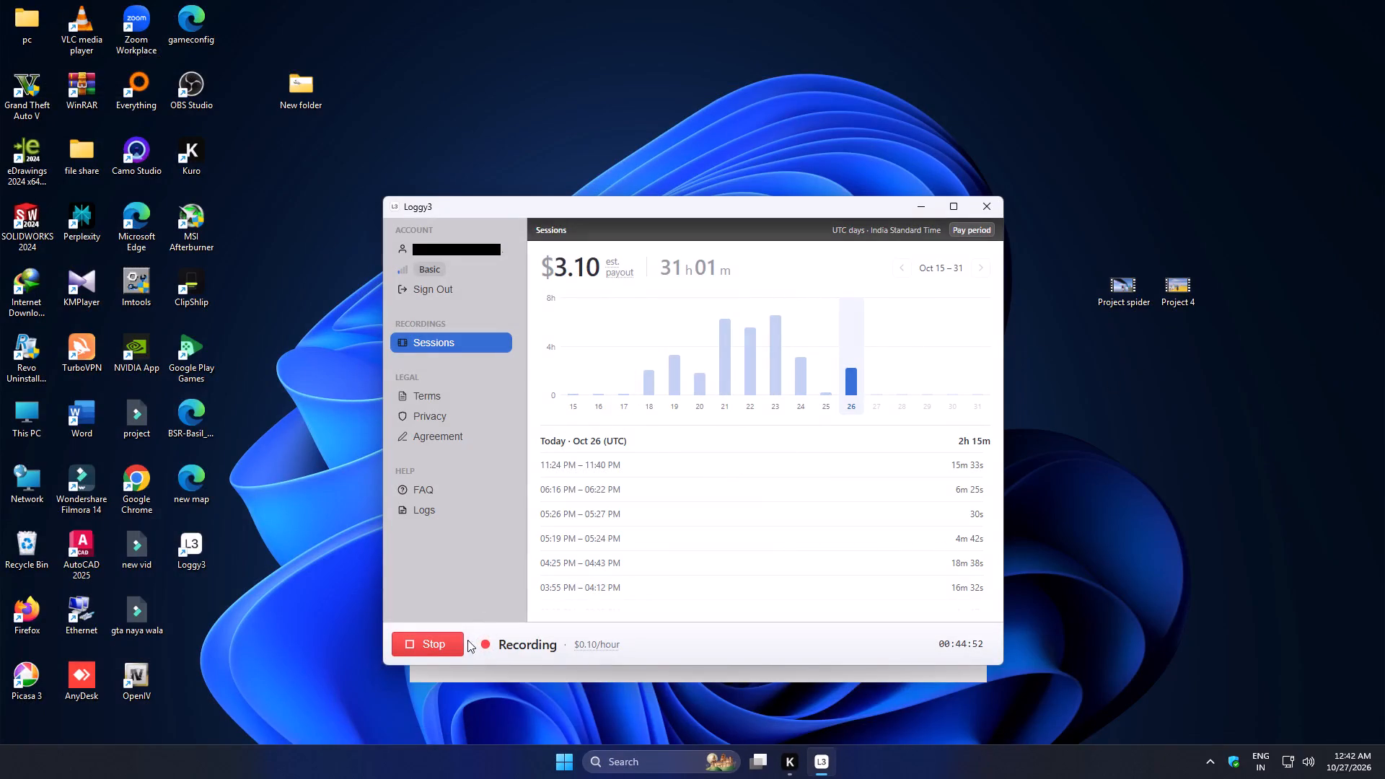
Stop the running recording in Loggy3 and maximise its window.
{"action": "left_click", "coordinate": [427, 648]}
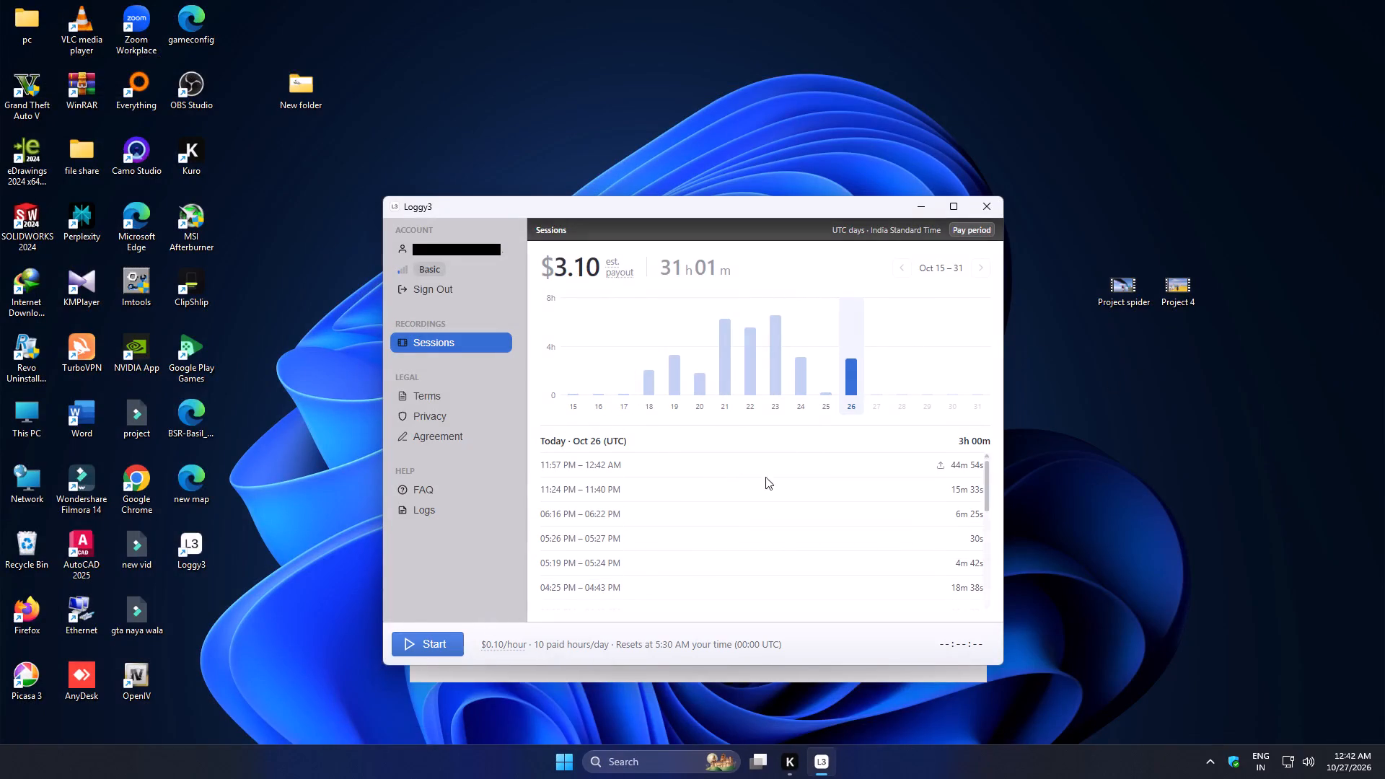
{"action": "left_click", "coordinate": [956, 203]}
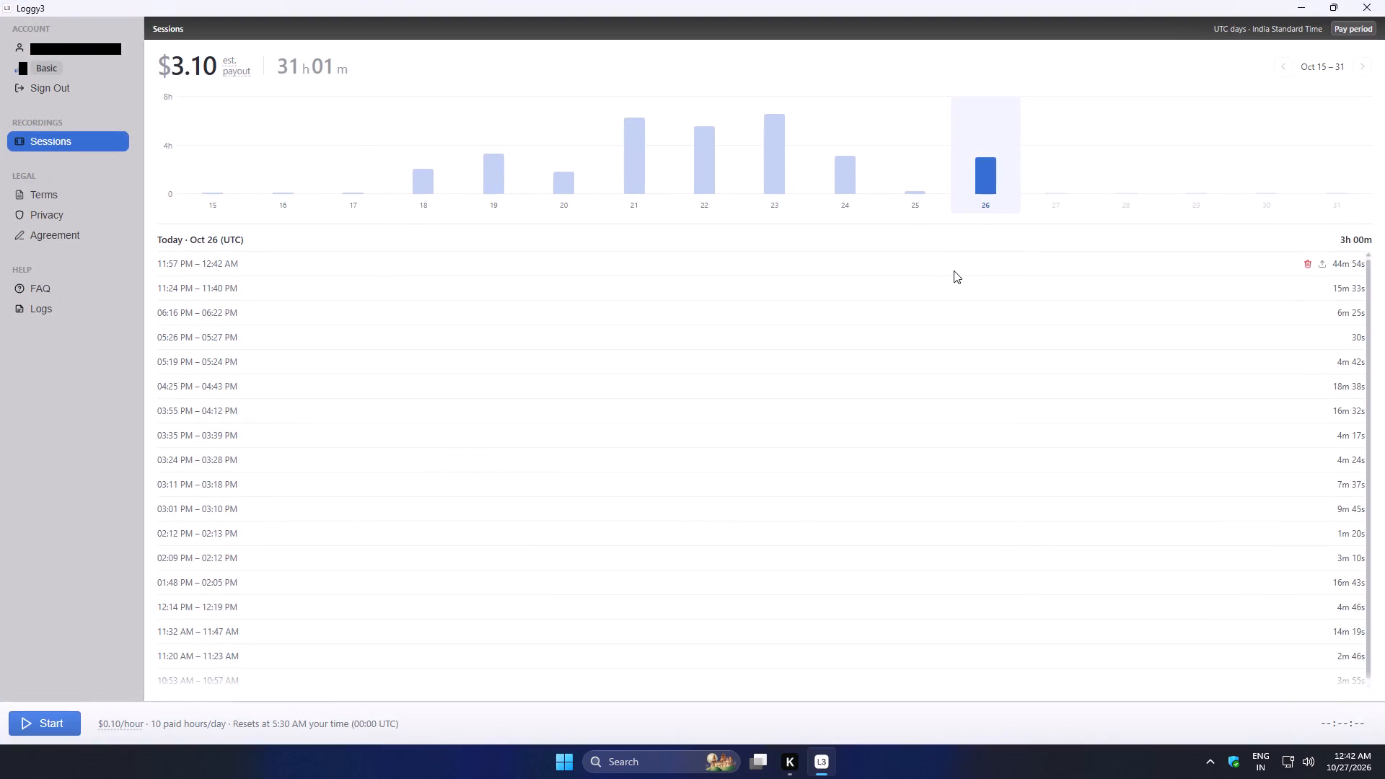